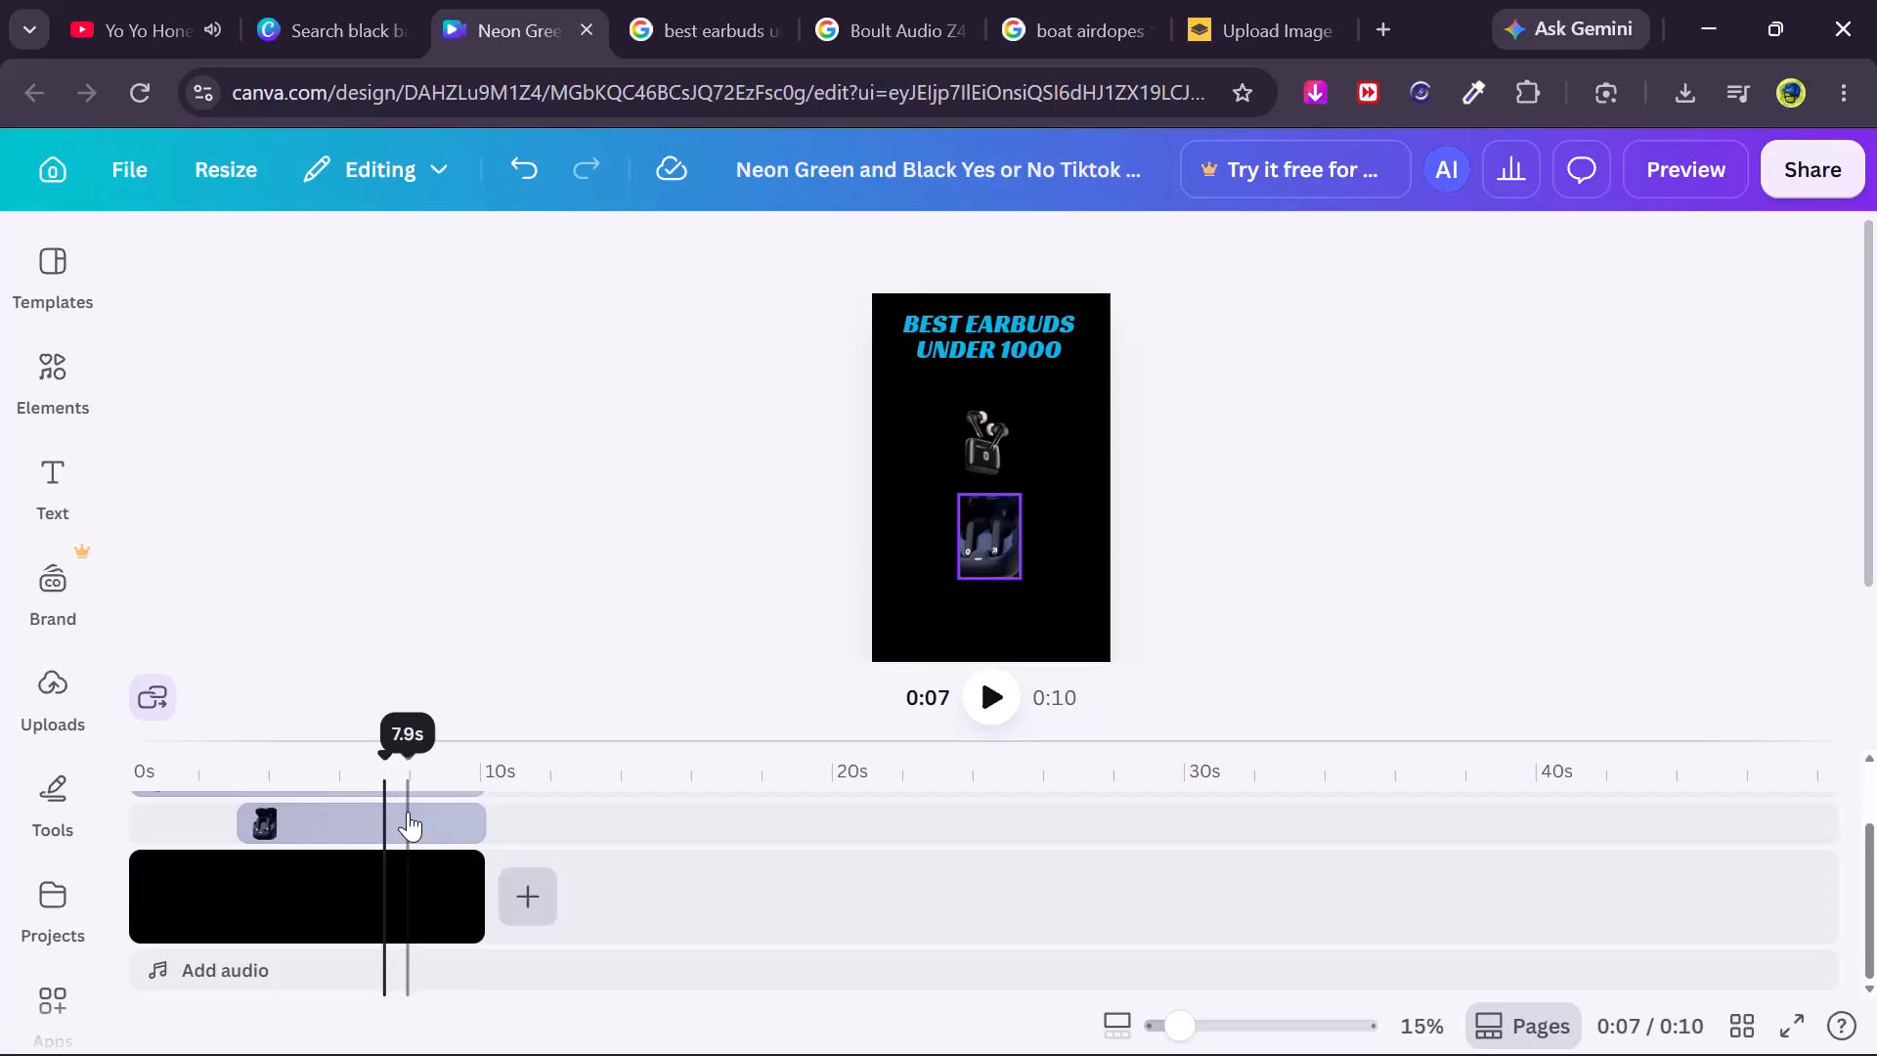
Look over the earbuds video's timeline layers and scrub the playhead to the end at 10.0s.
scroll(408, 812, "down", 3)
scroll(408, 812, "up", 4)
scroll(408, 820, "down", 4)
scroll(408, 821, "up", 3)
scroll(408, 821, "down", 3)
scroll(409, 823, "up", 3)
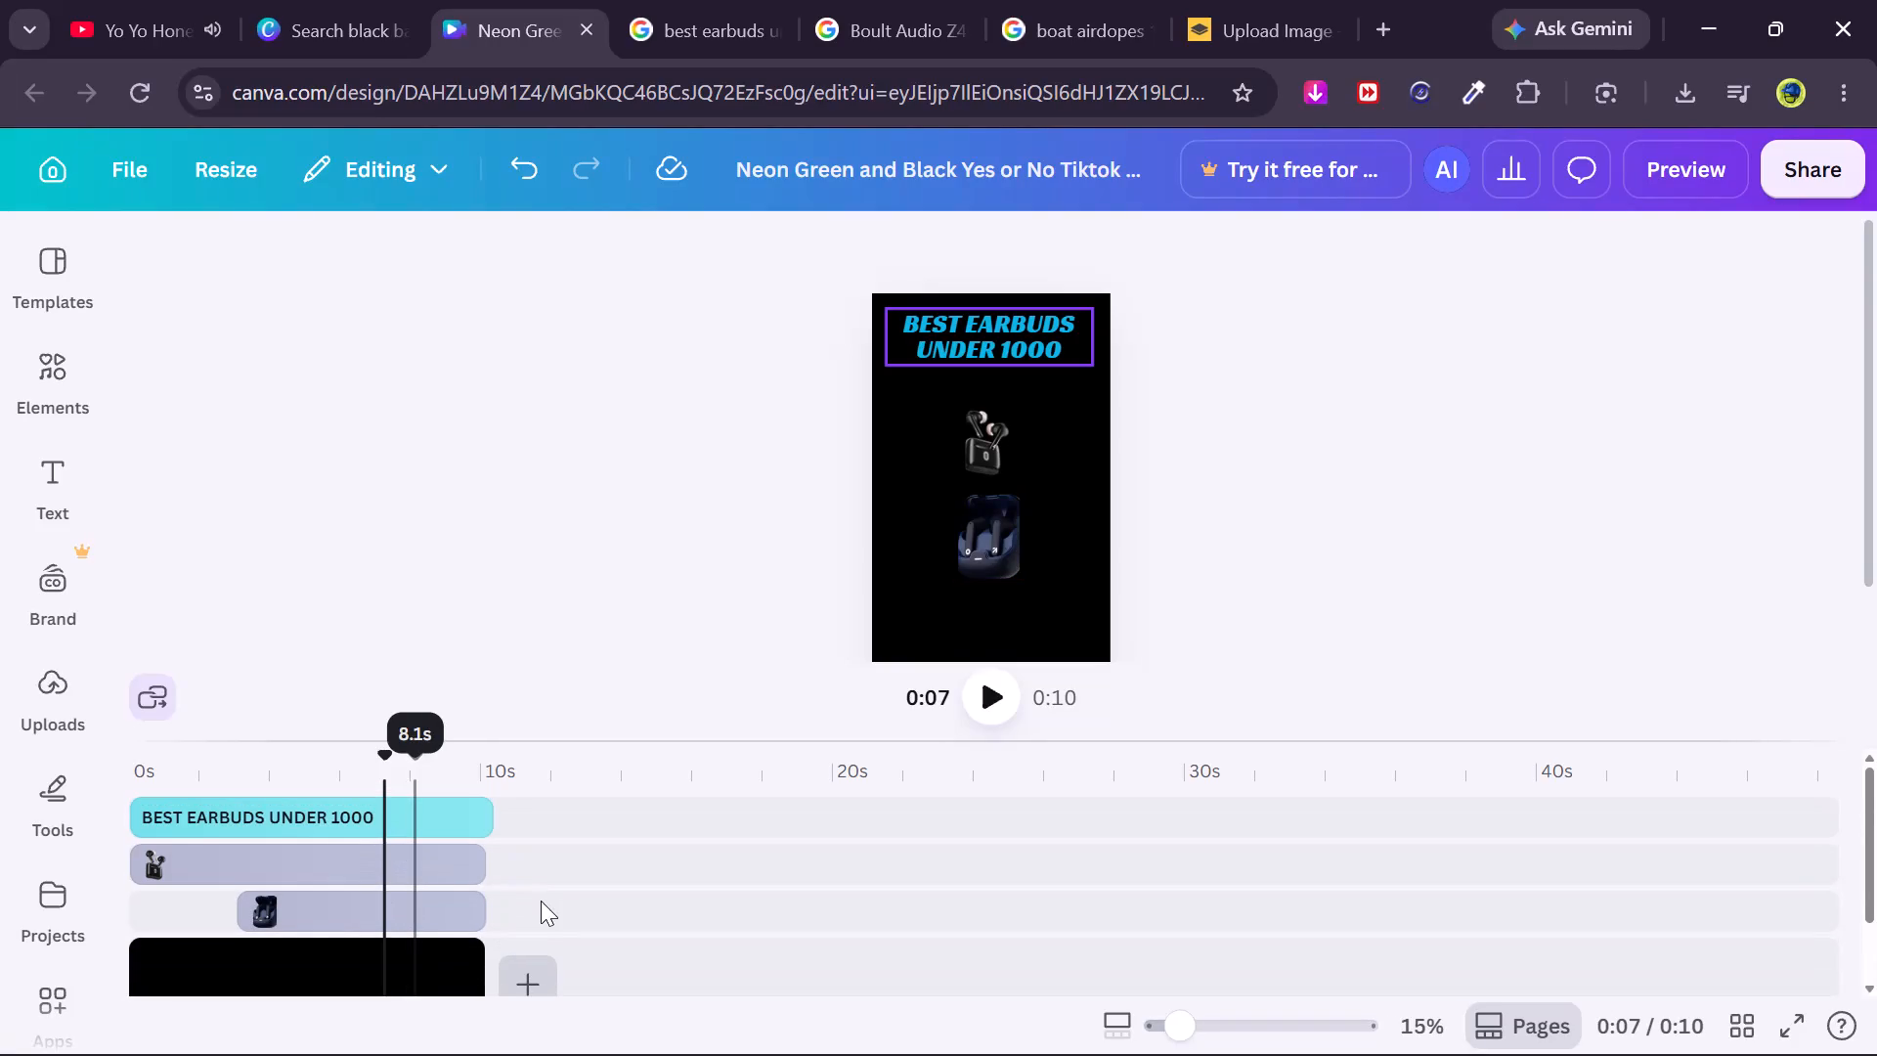
left_click_drag(387, 749, 400, 752)
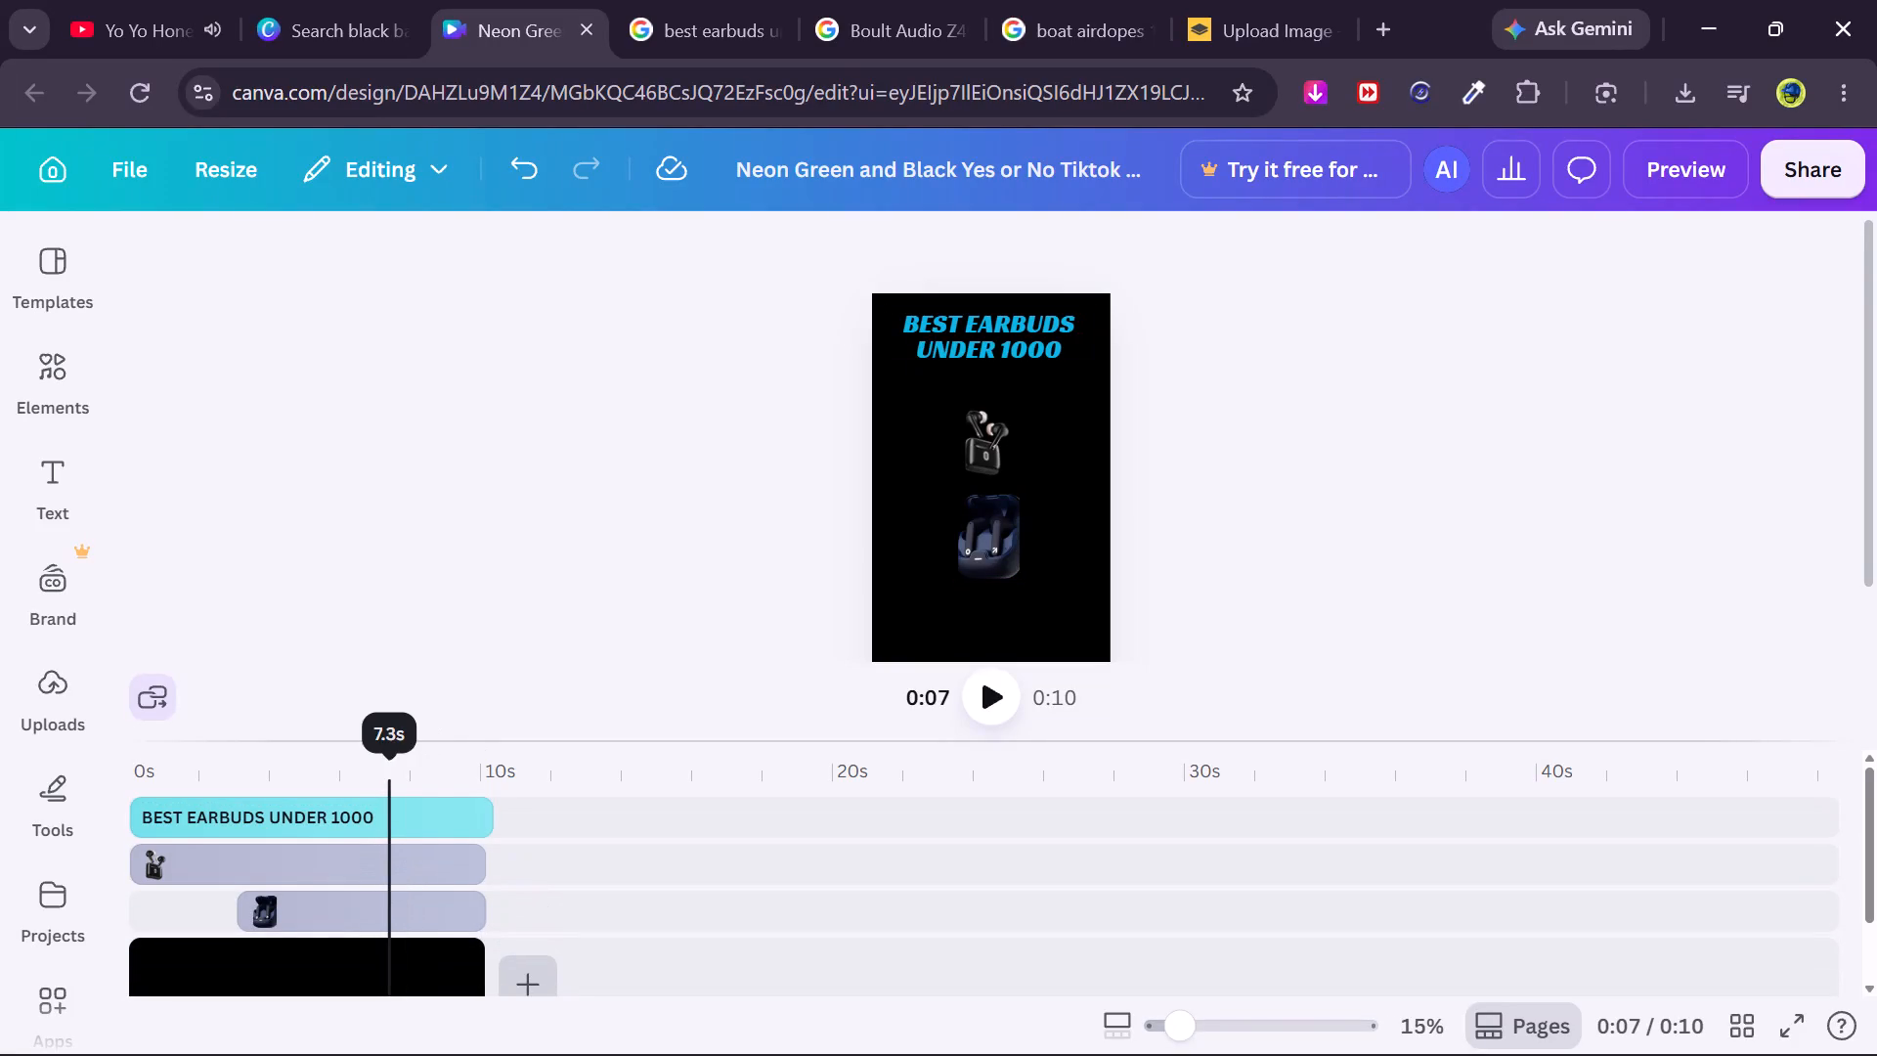
left_click_drag(400, 752, 485, 762)
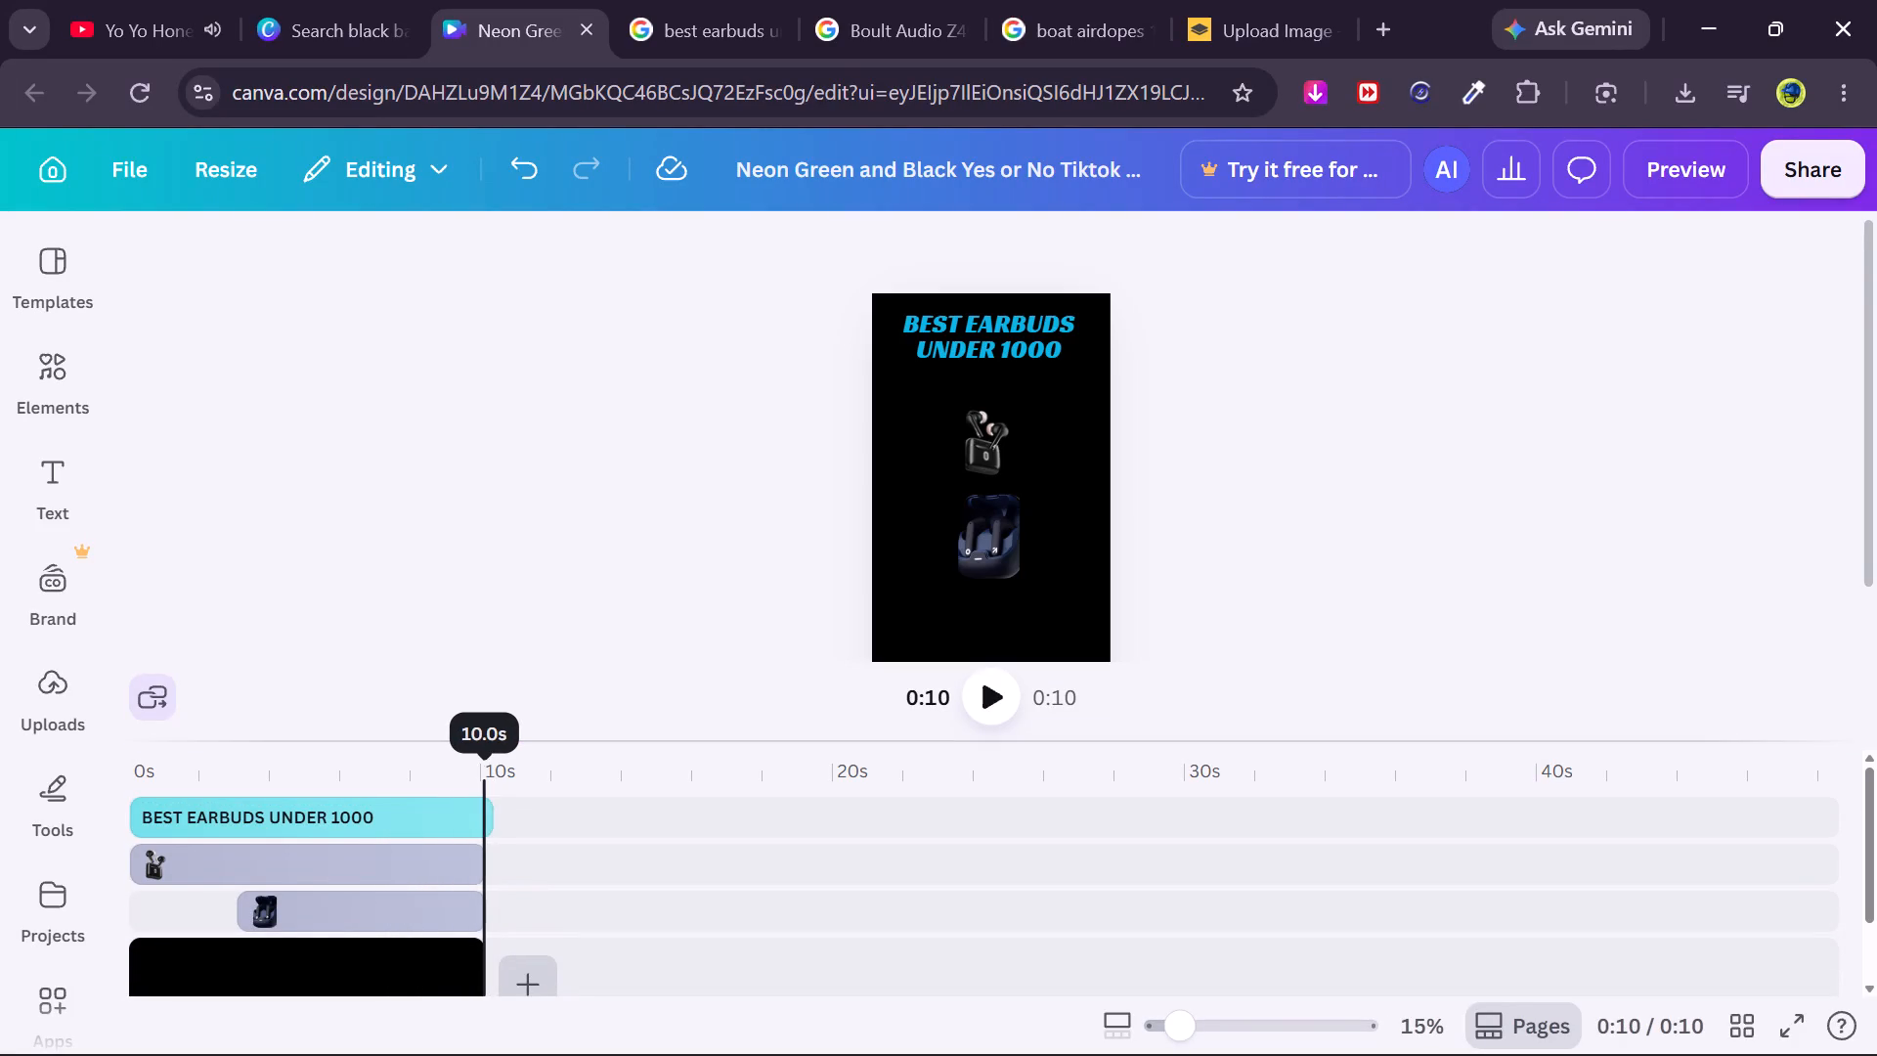
left_click_drag(485, 762, 486, 767)
scroll(543, 870, "down", 1)
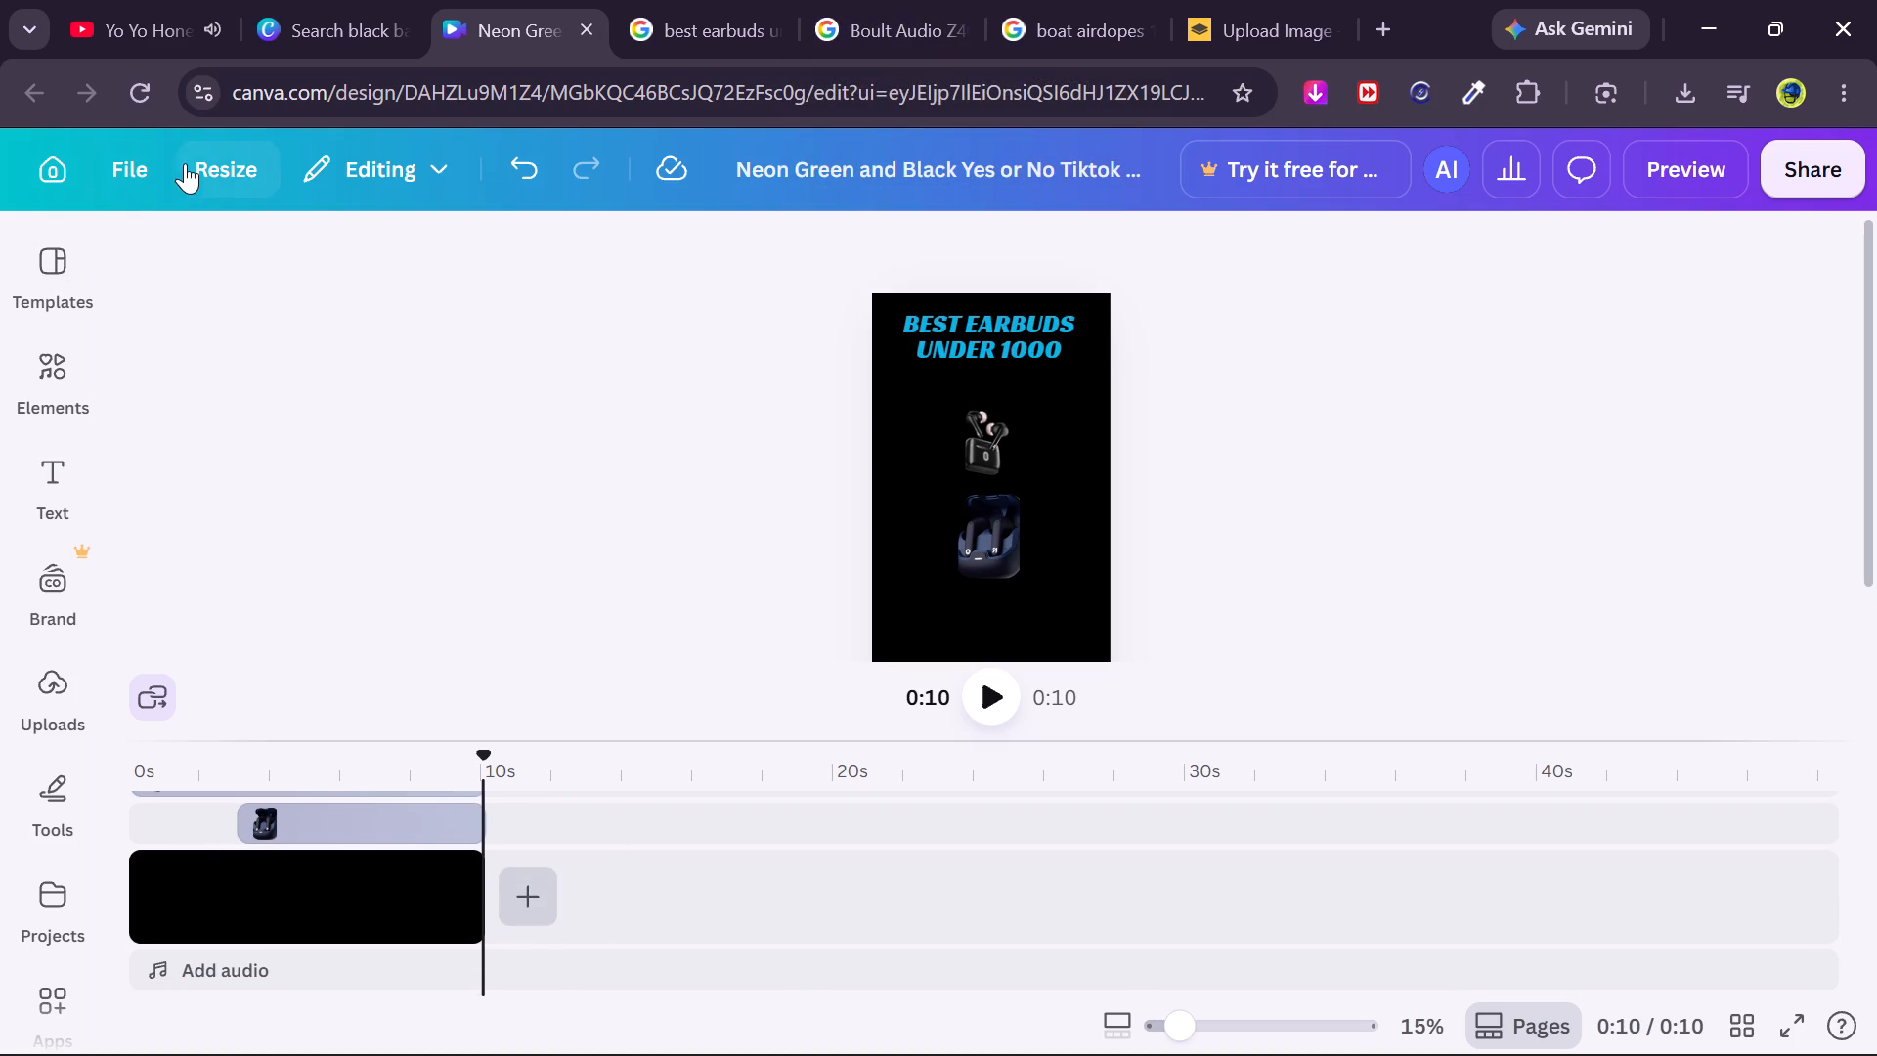
Leave the earbuds video for the home page and create a new blank website design.
left_click(65, 167)
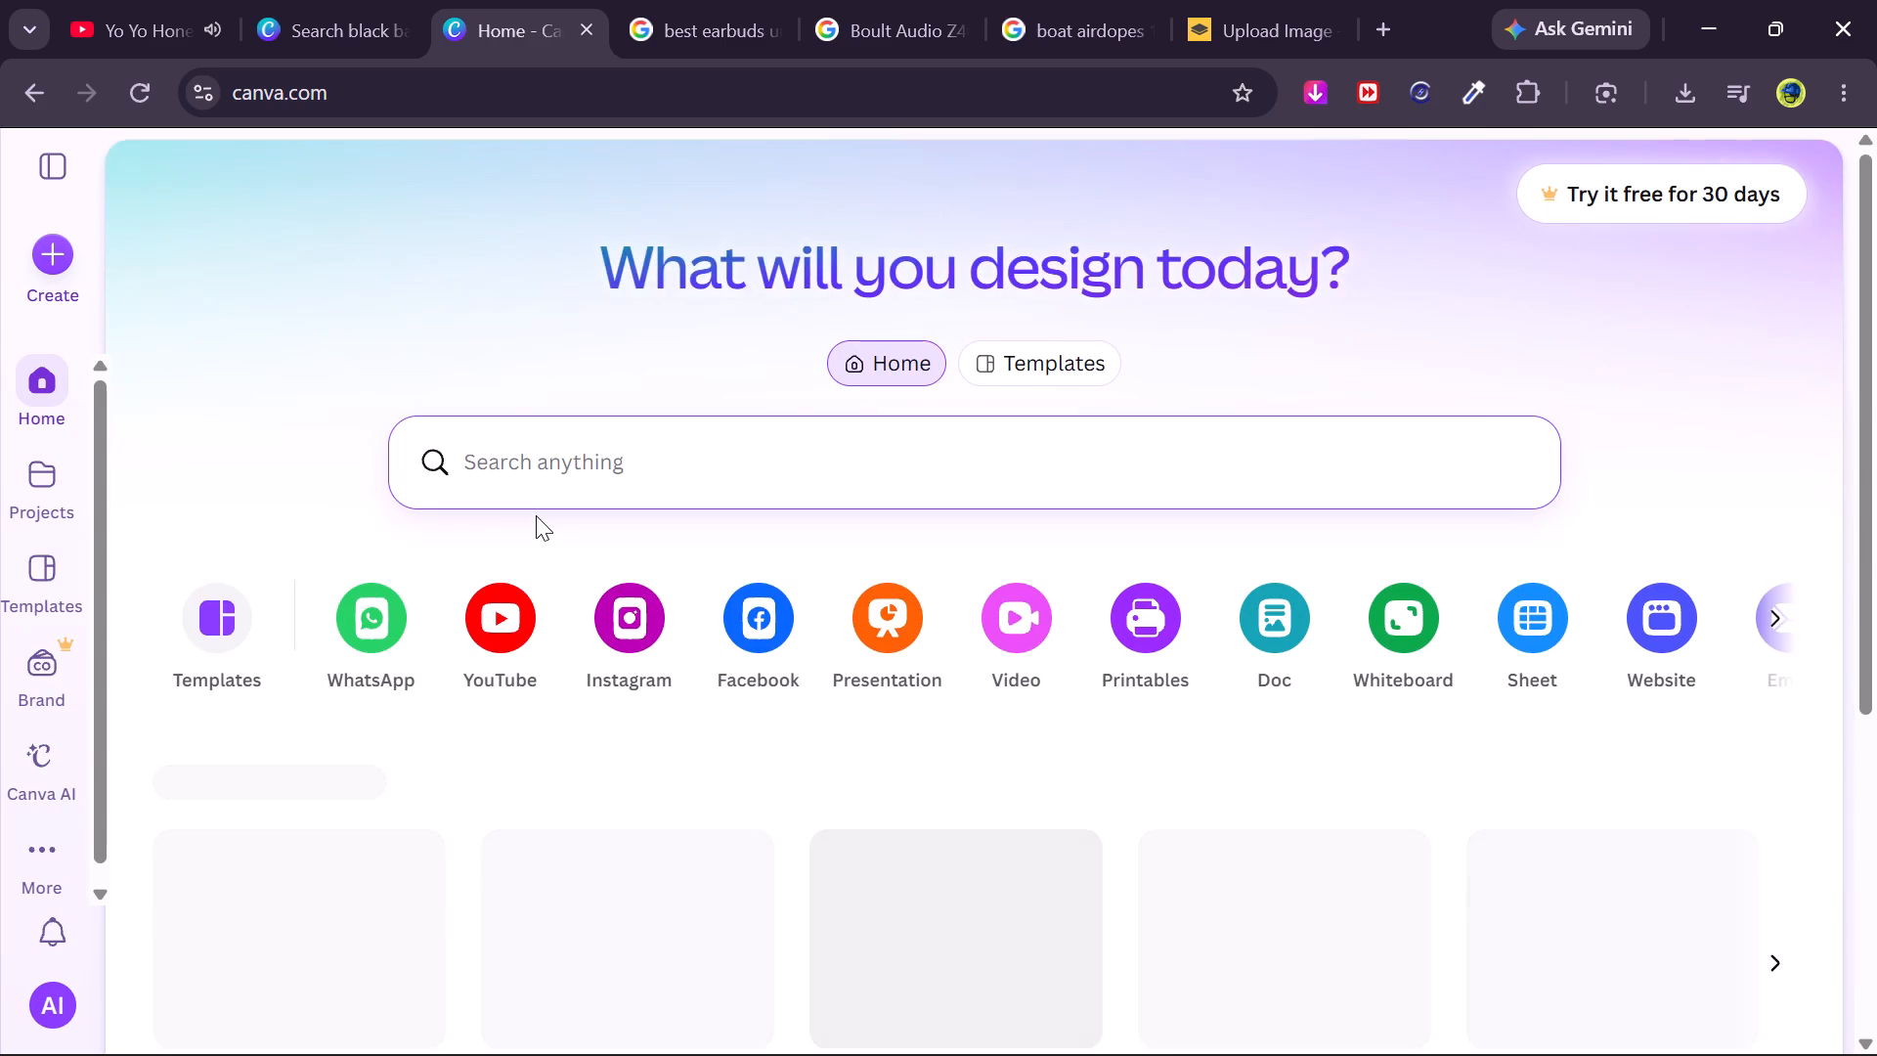
scroll(536, 515, "down", 4)
scroll(536, 515, "up", 2)
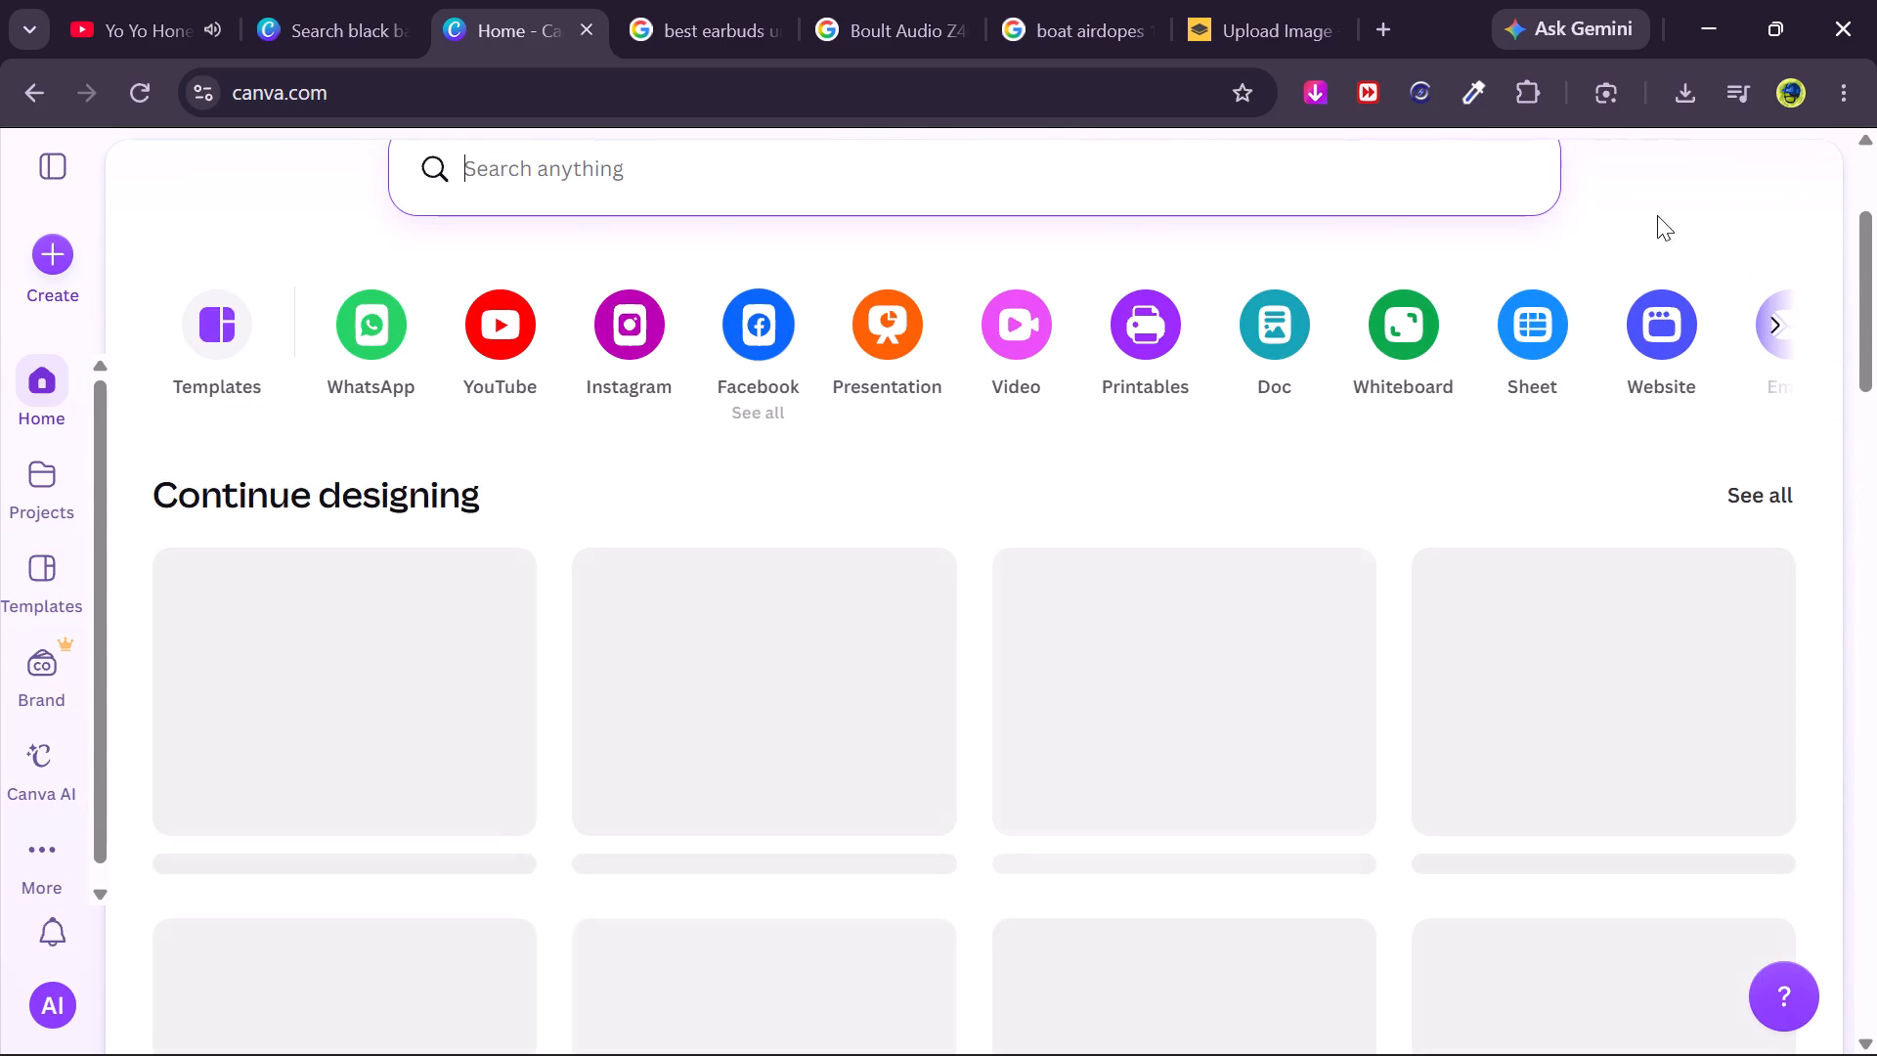
left_click(1654, 349)
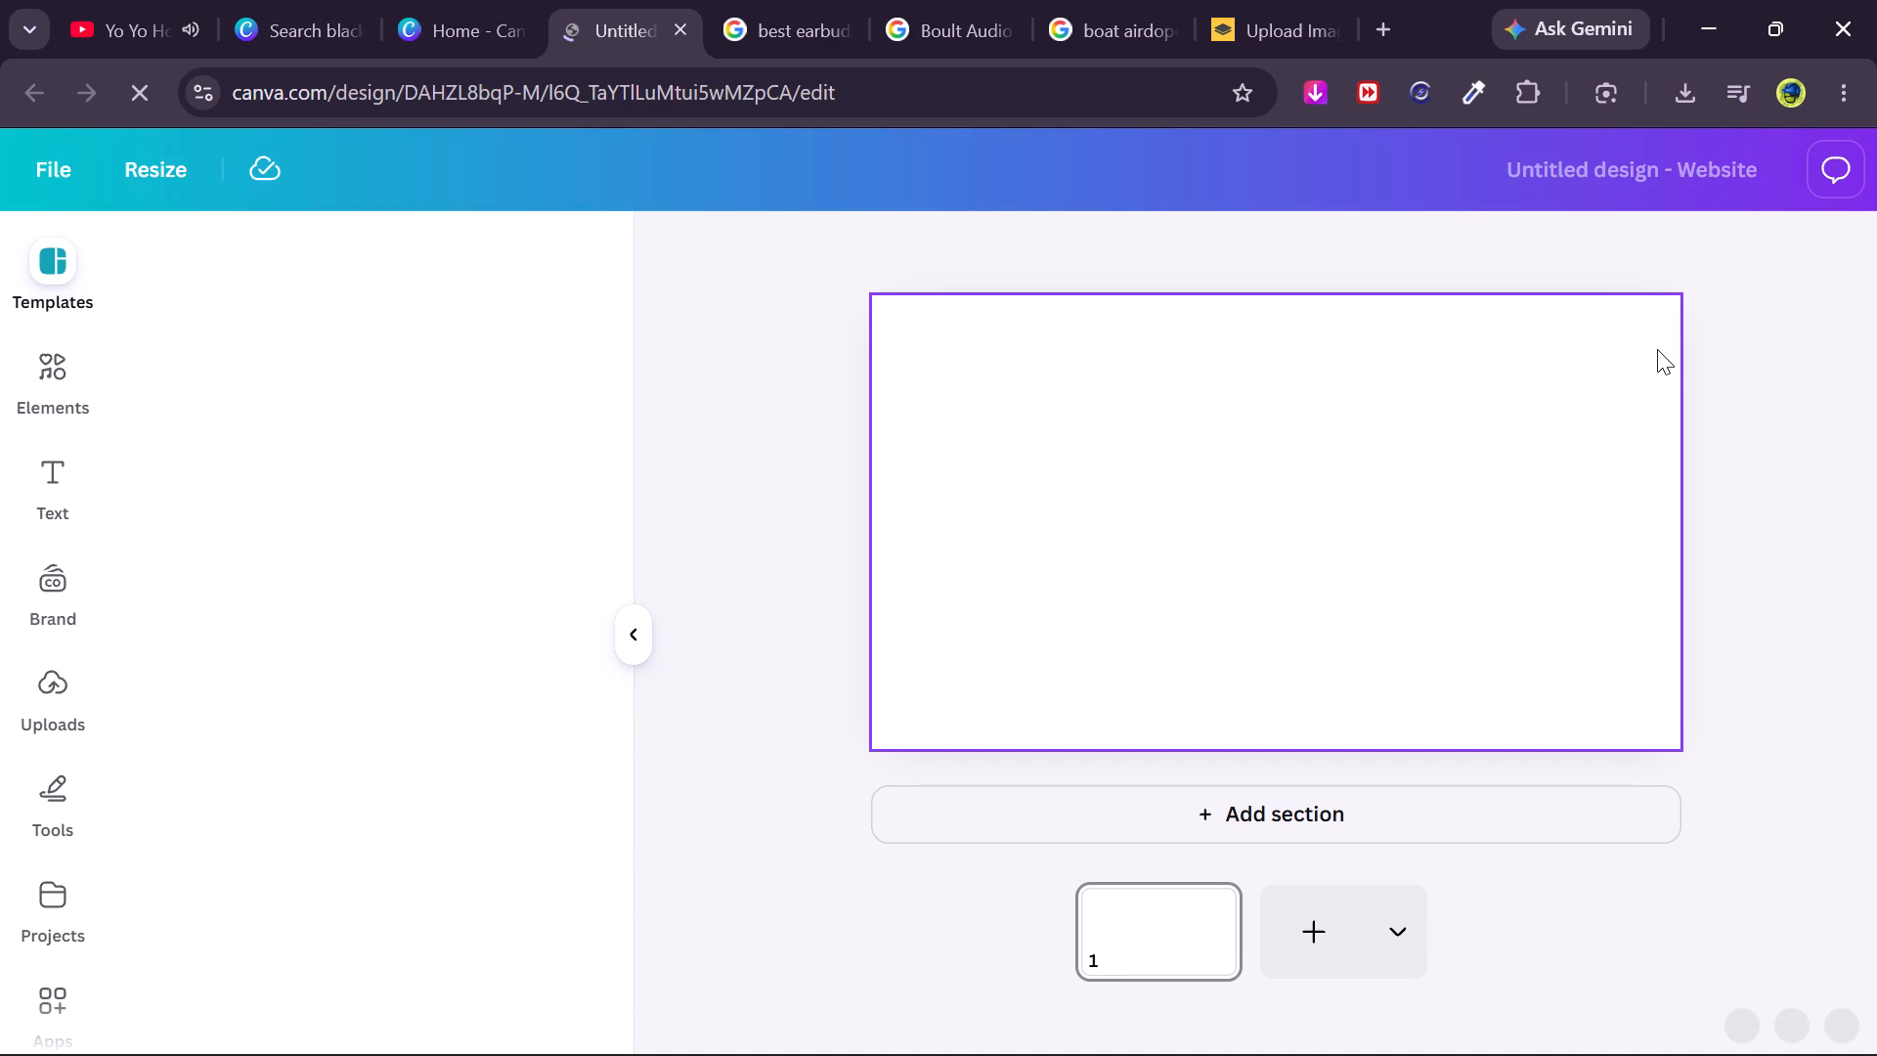
Add a section to the blank website and apply page 1 of the black "Branding & Design" template.
left_click(1301, 805)
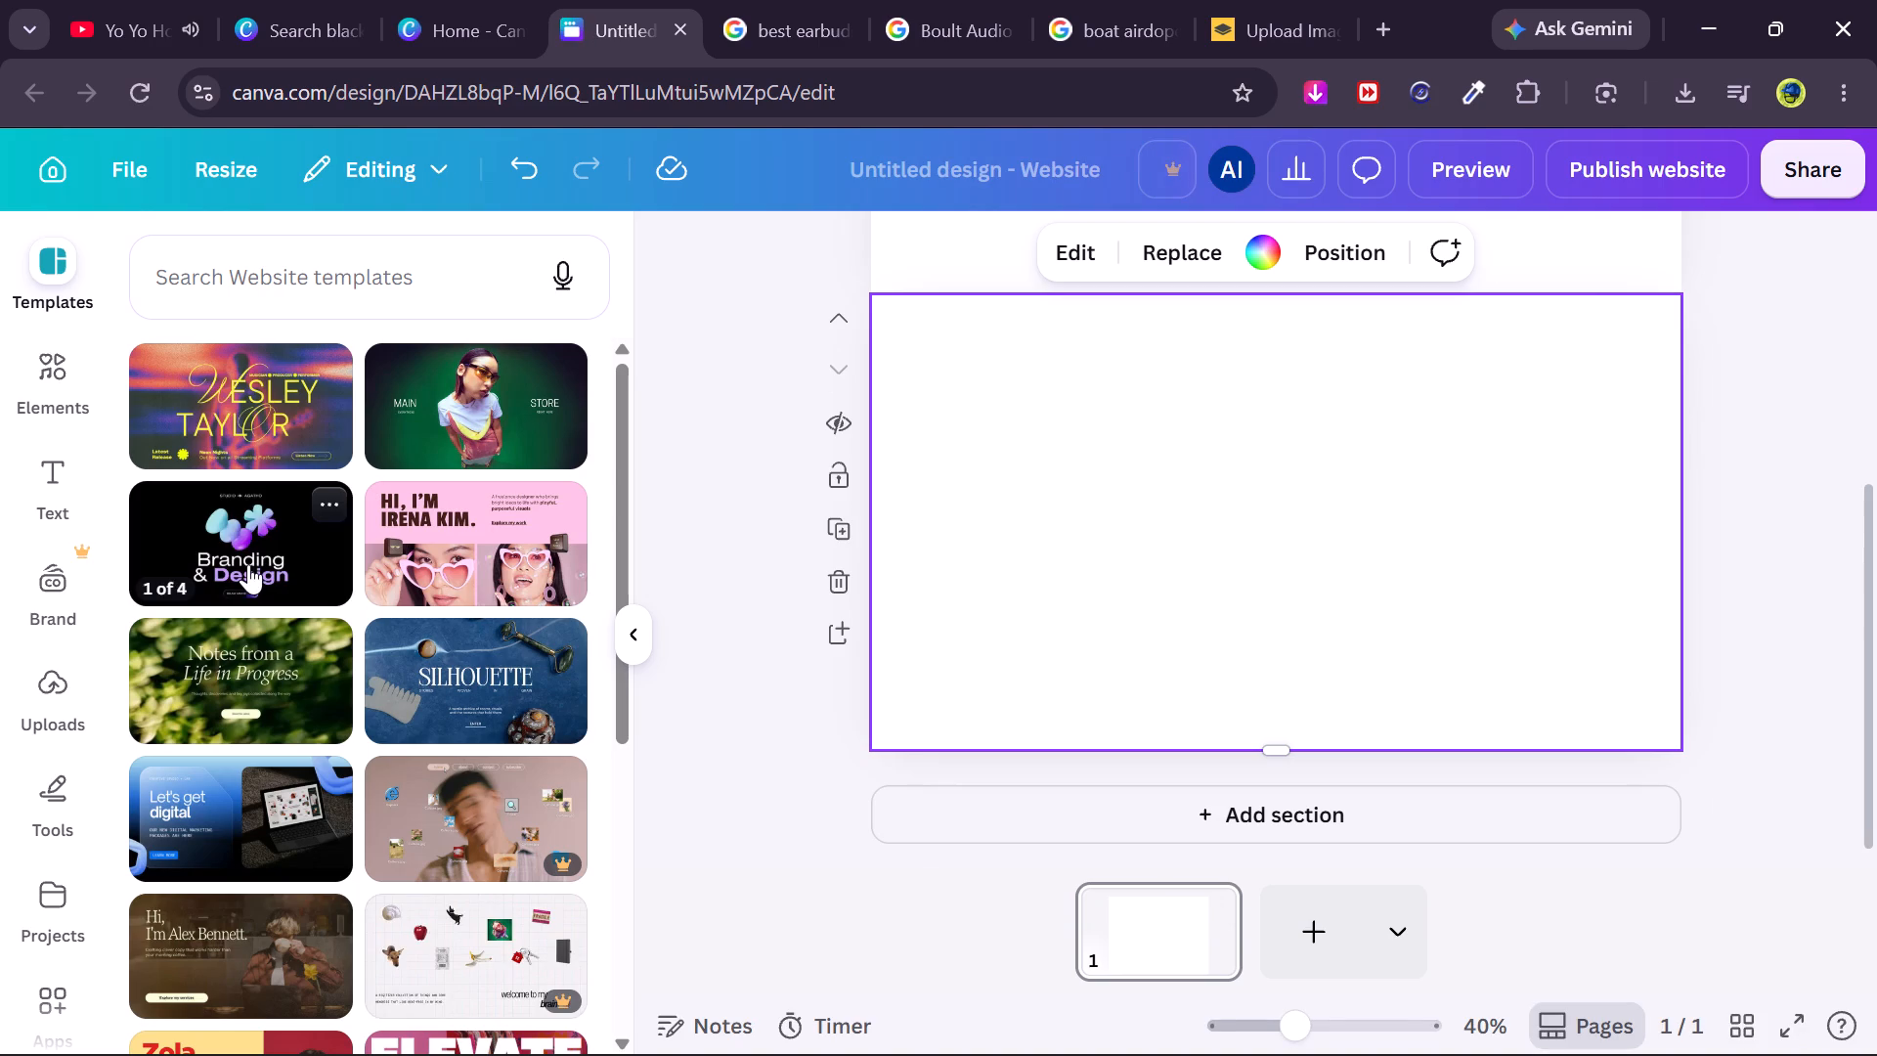
left_click_drag(248, 564, 1125, 447)
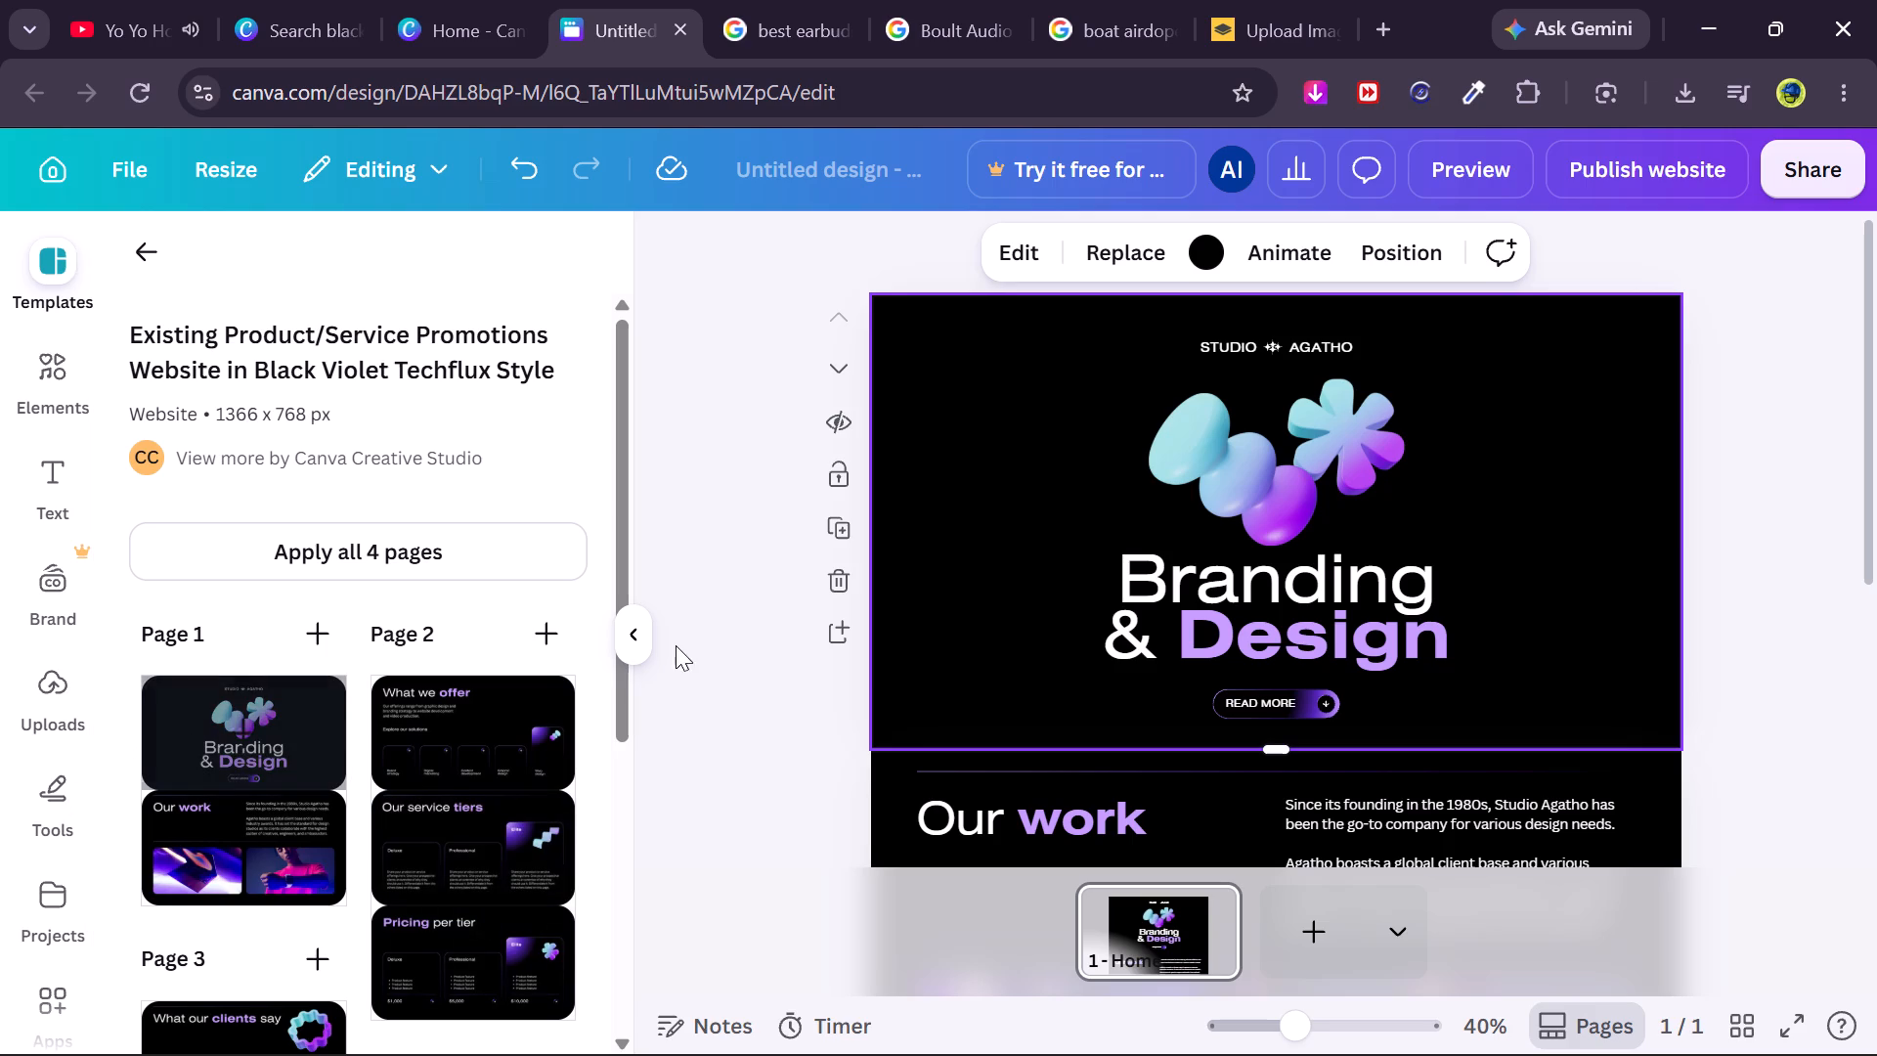
left_click(629, 624)
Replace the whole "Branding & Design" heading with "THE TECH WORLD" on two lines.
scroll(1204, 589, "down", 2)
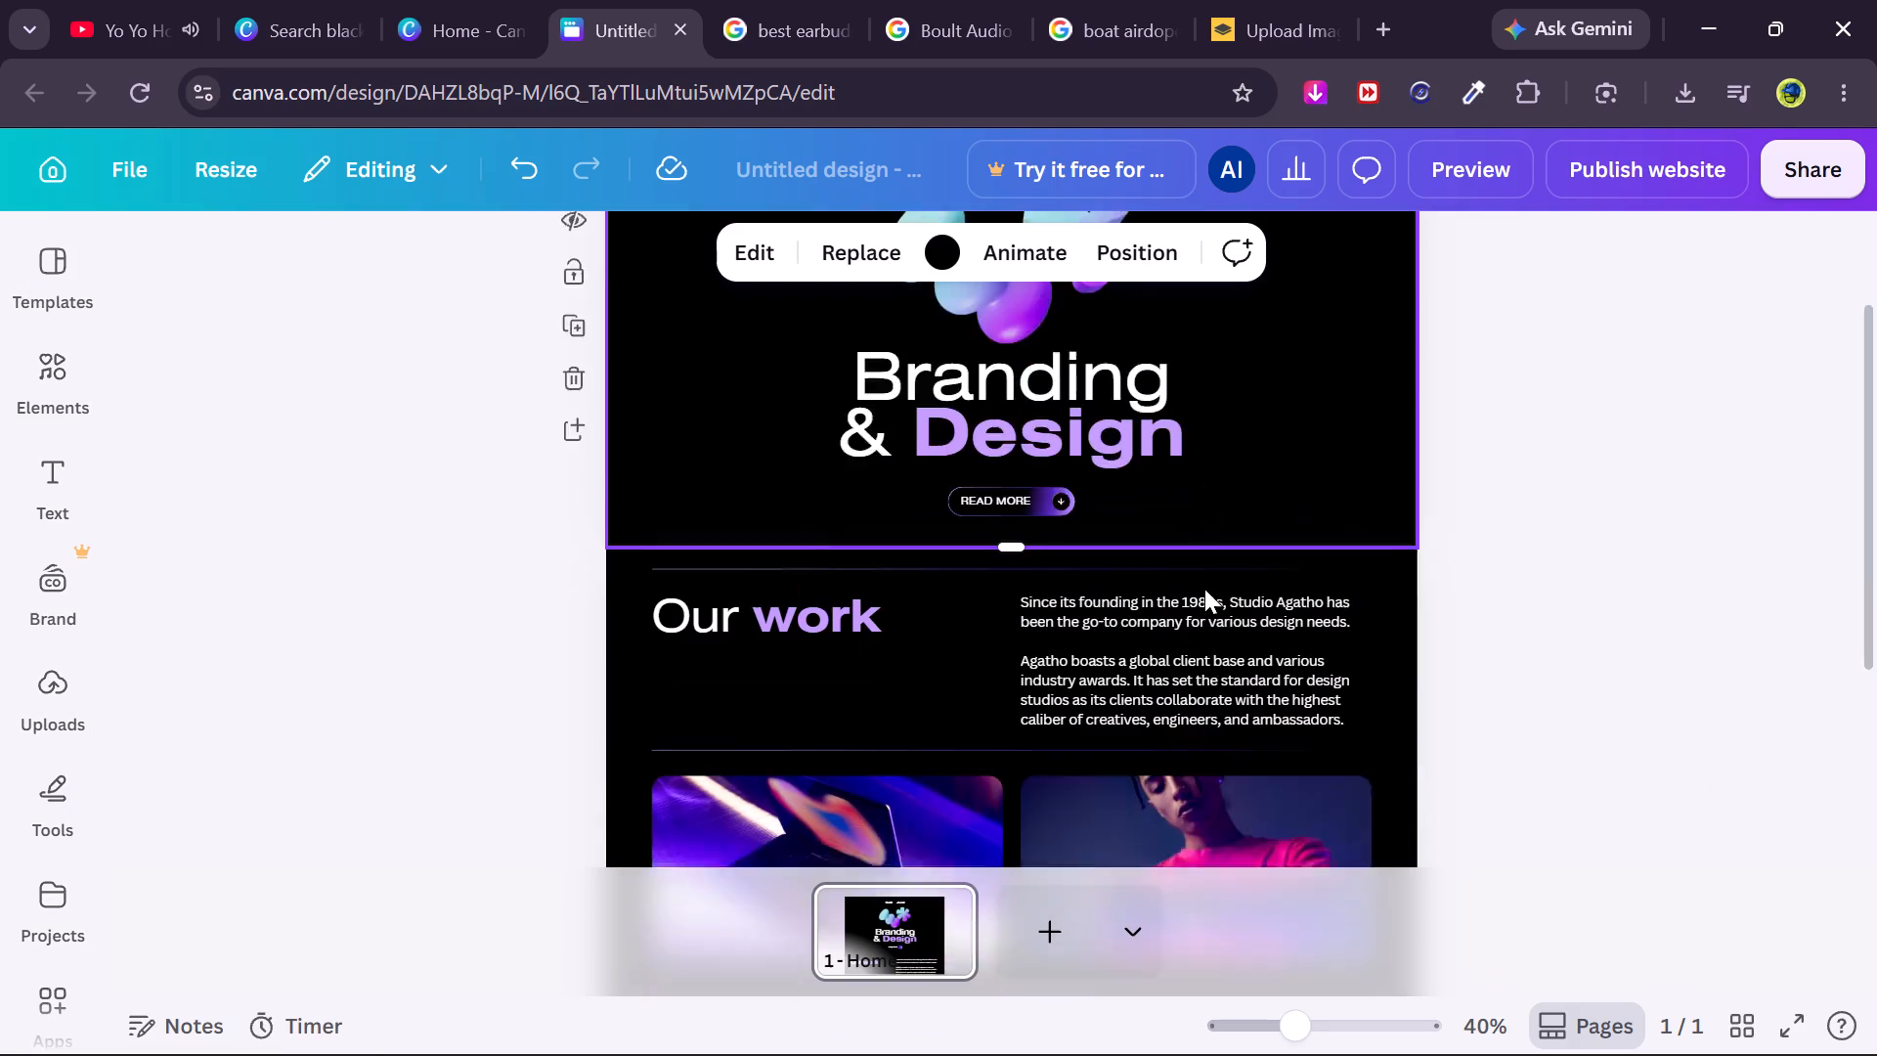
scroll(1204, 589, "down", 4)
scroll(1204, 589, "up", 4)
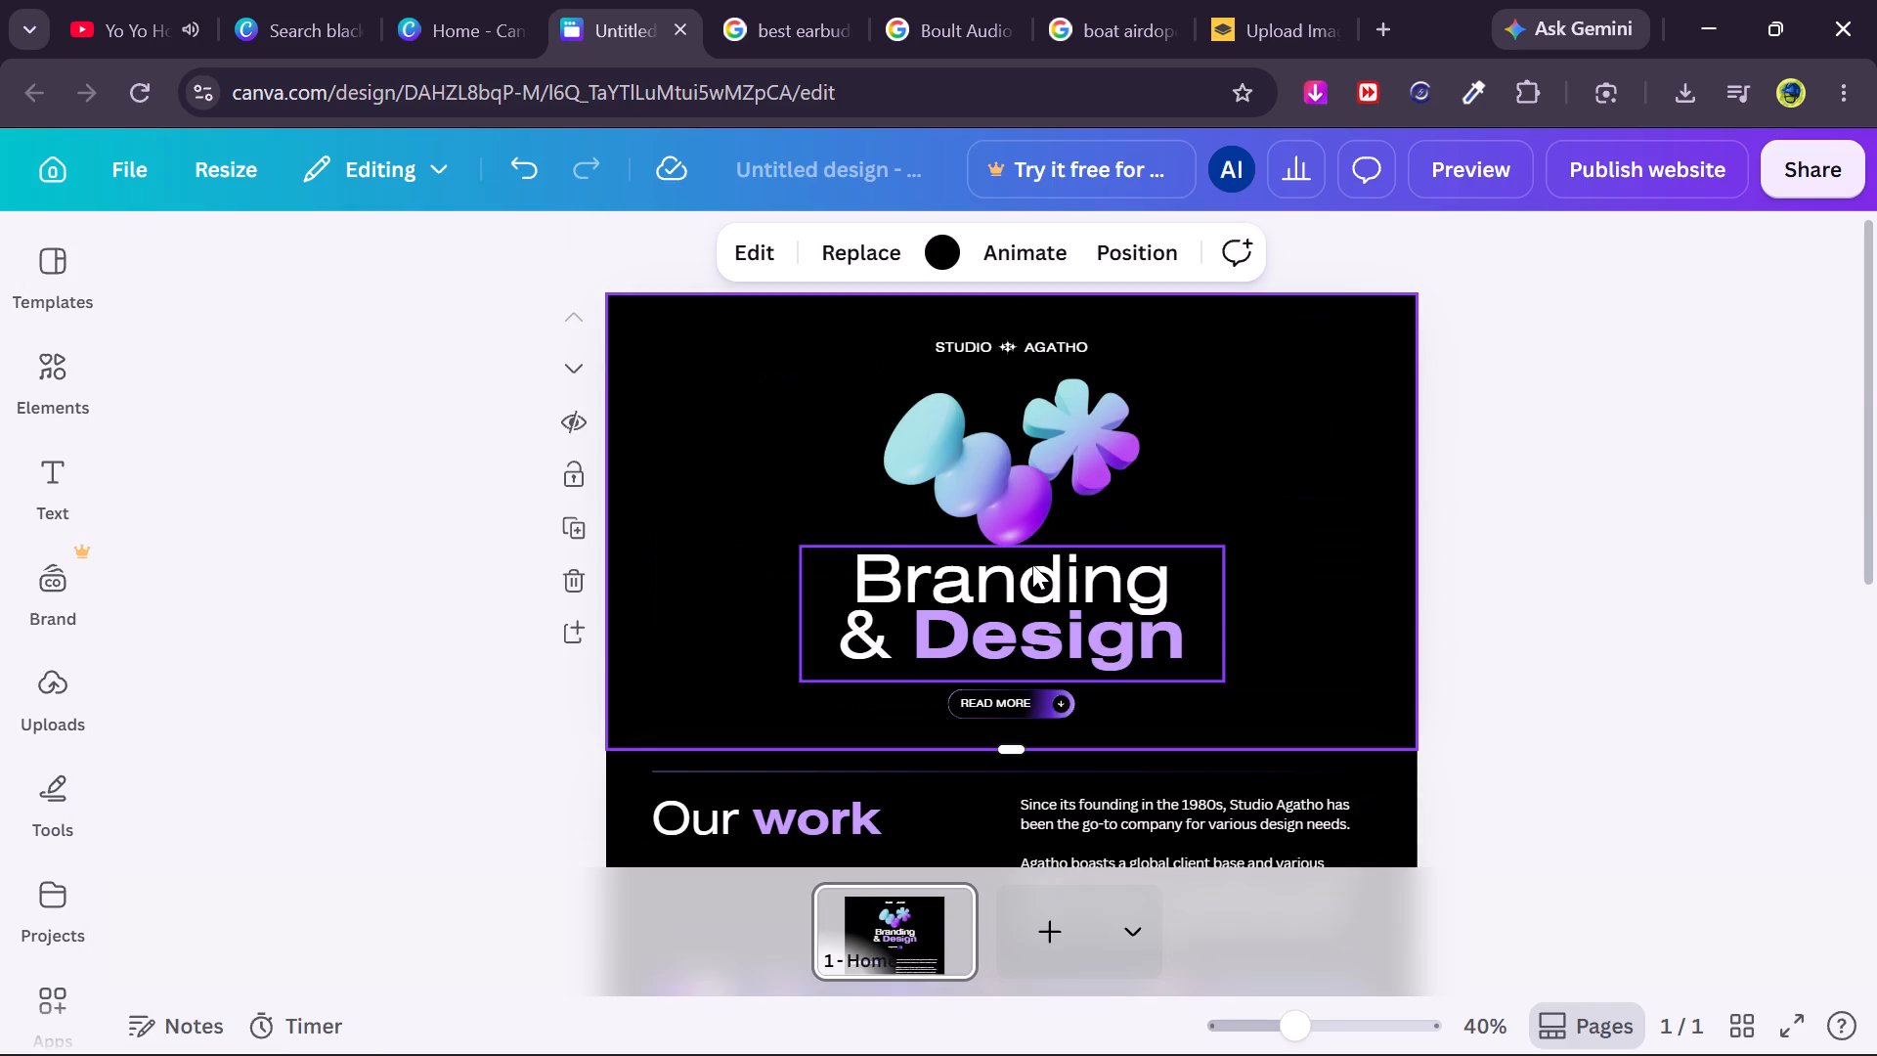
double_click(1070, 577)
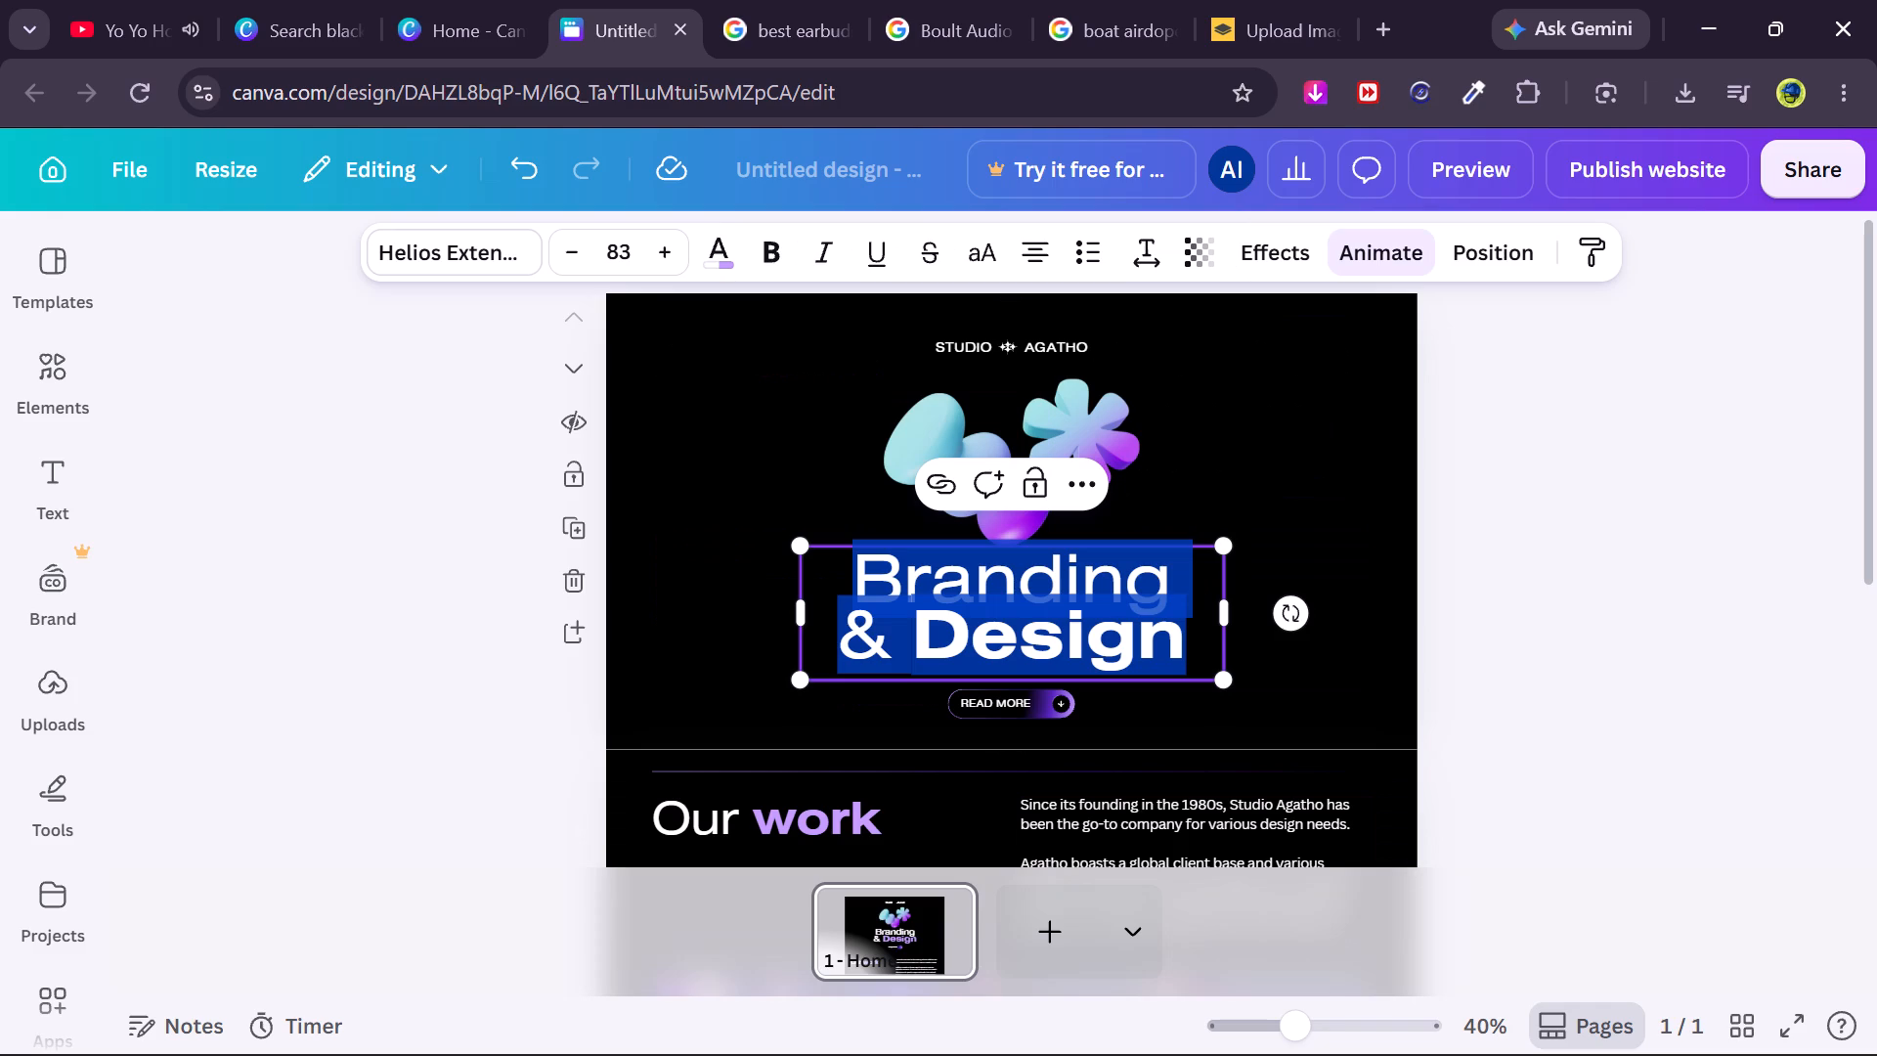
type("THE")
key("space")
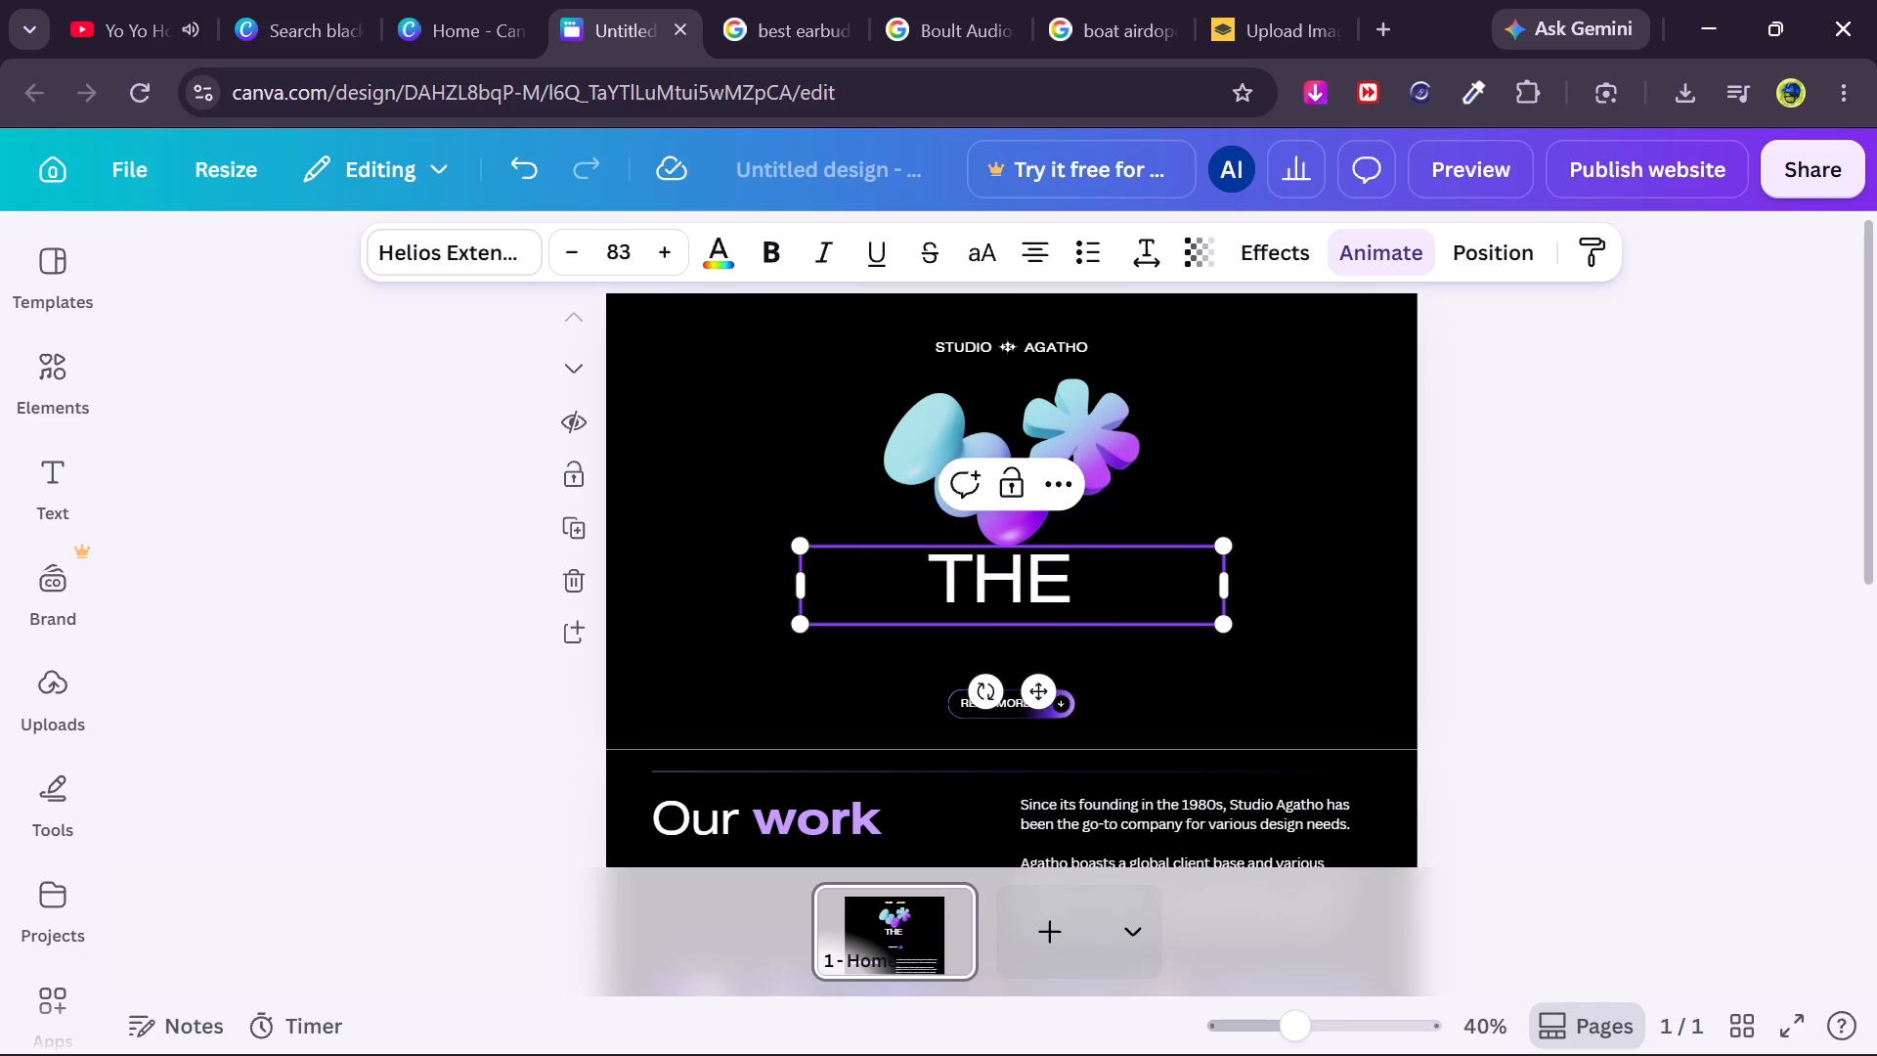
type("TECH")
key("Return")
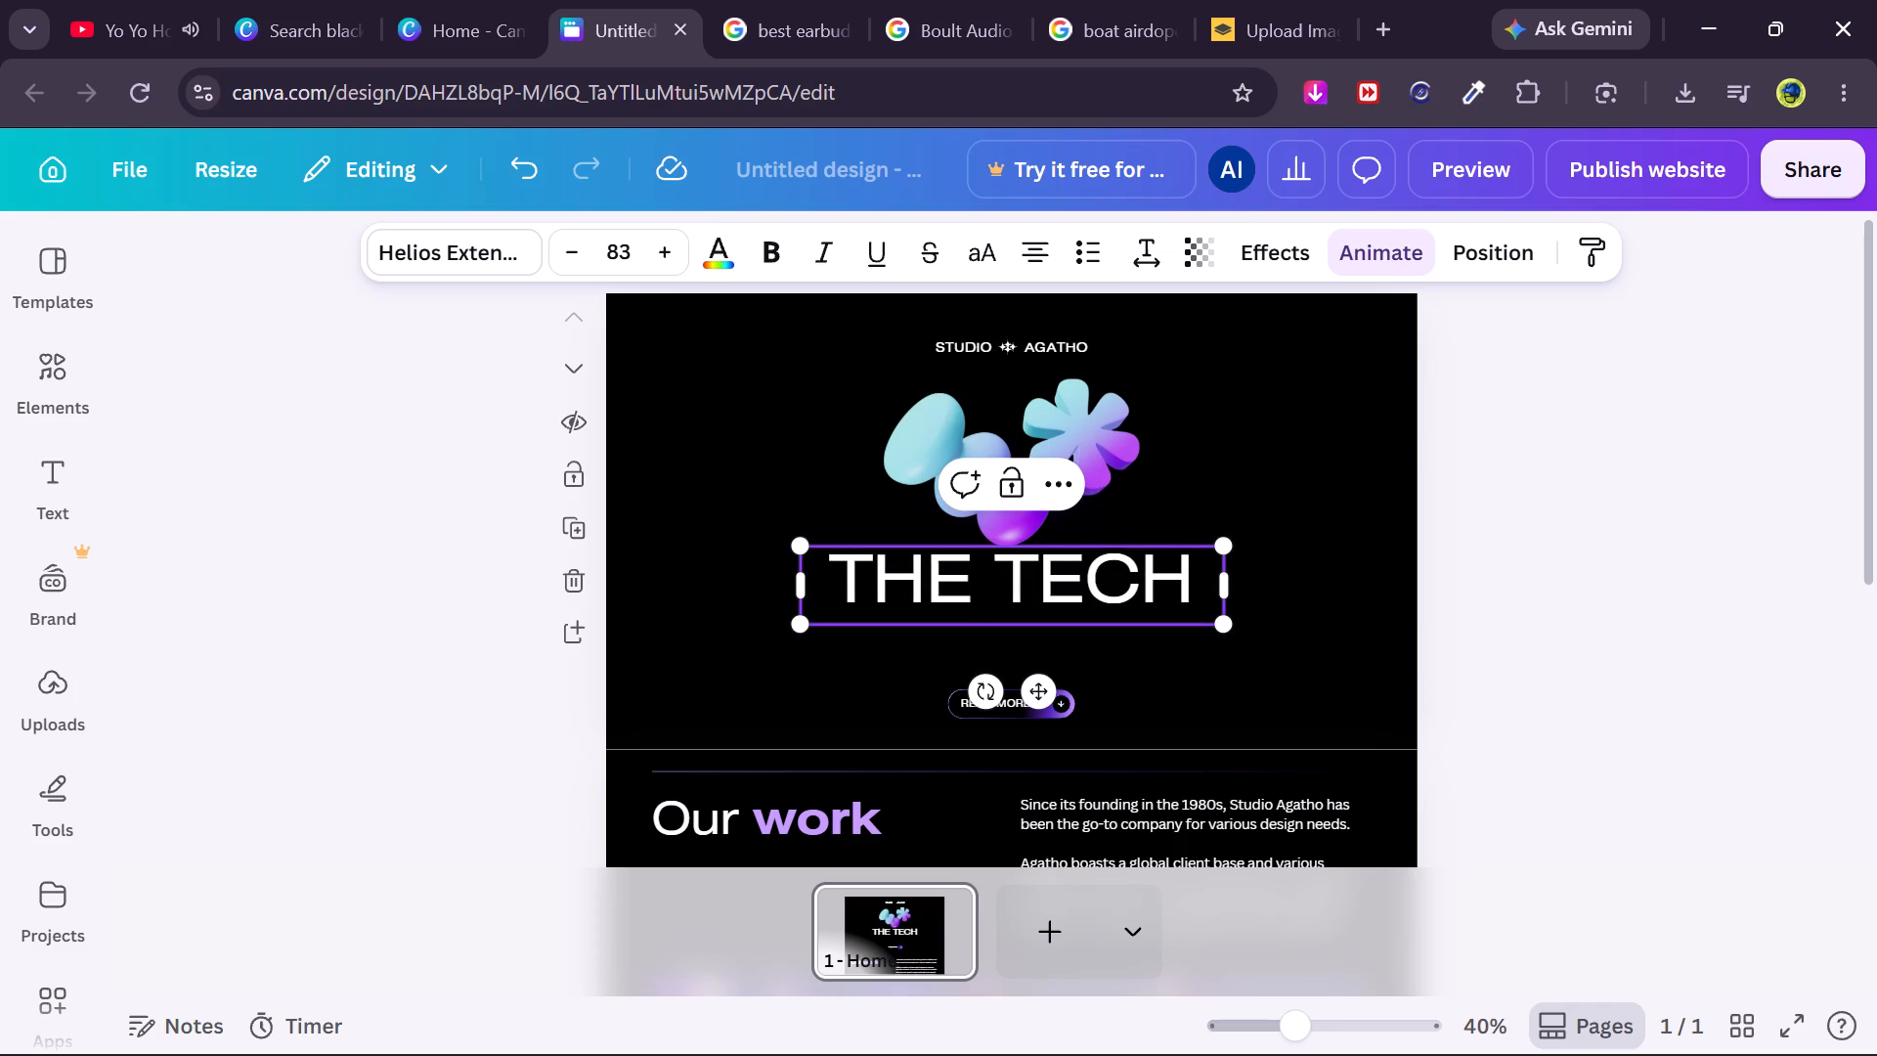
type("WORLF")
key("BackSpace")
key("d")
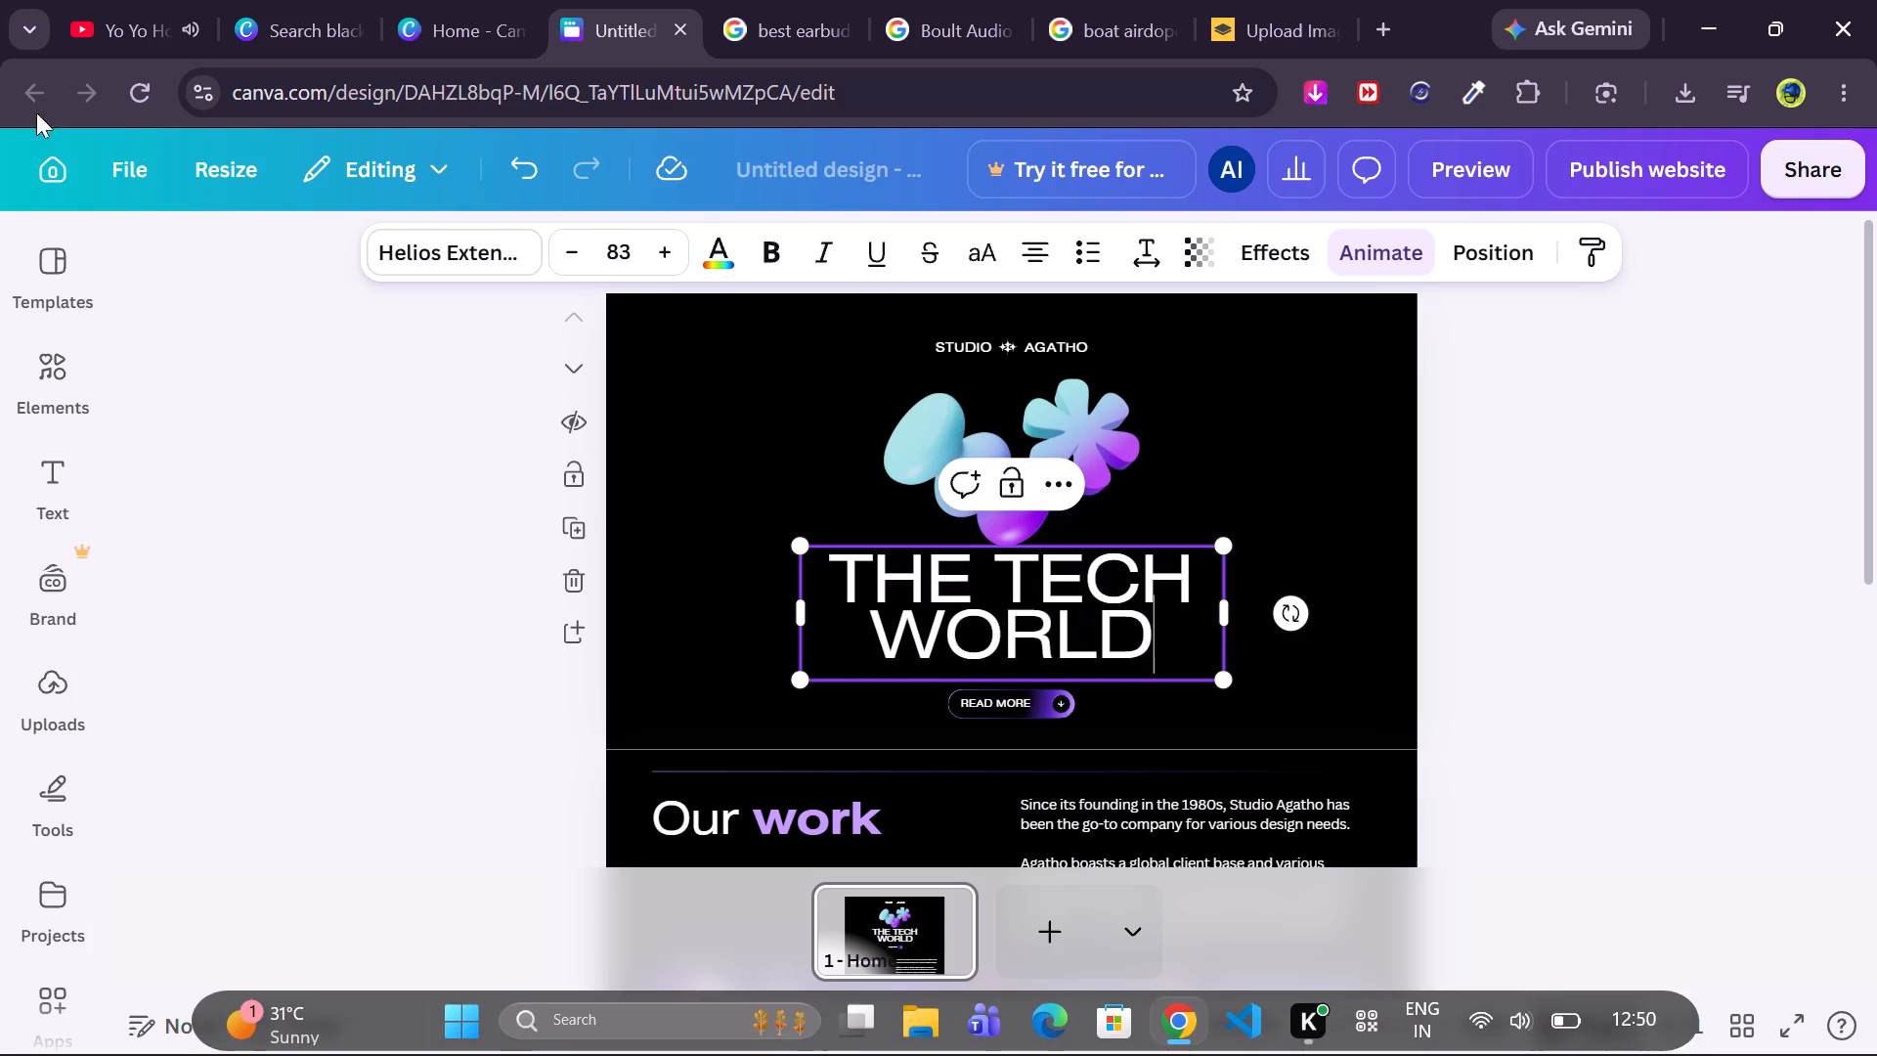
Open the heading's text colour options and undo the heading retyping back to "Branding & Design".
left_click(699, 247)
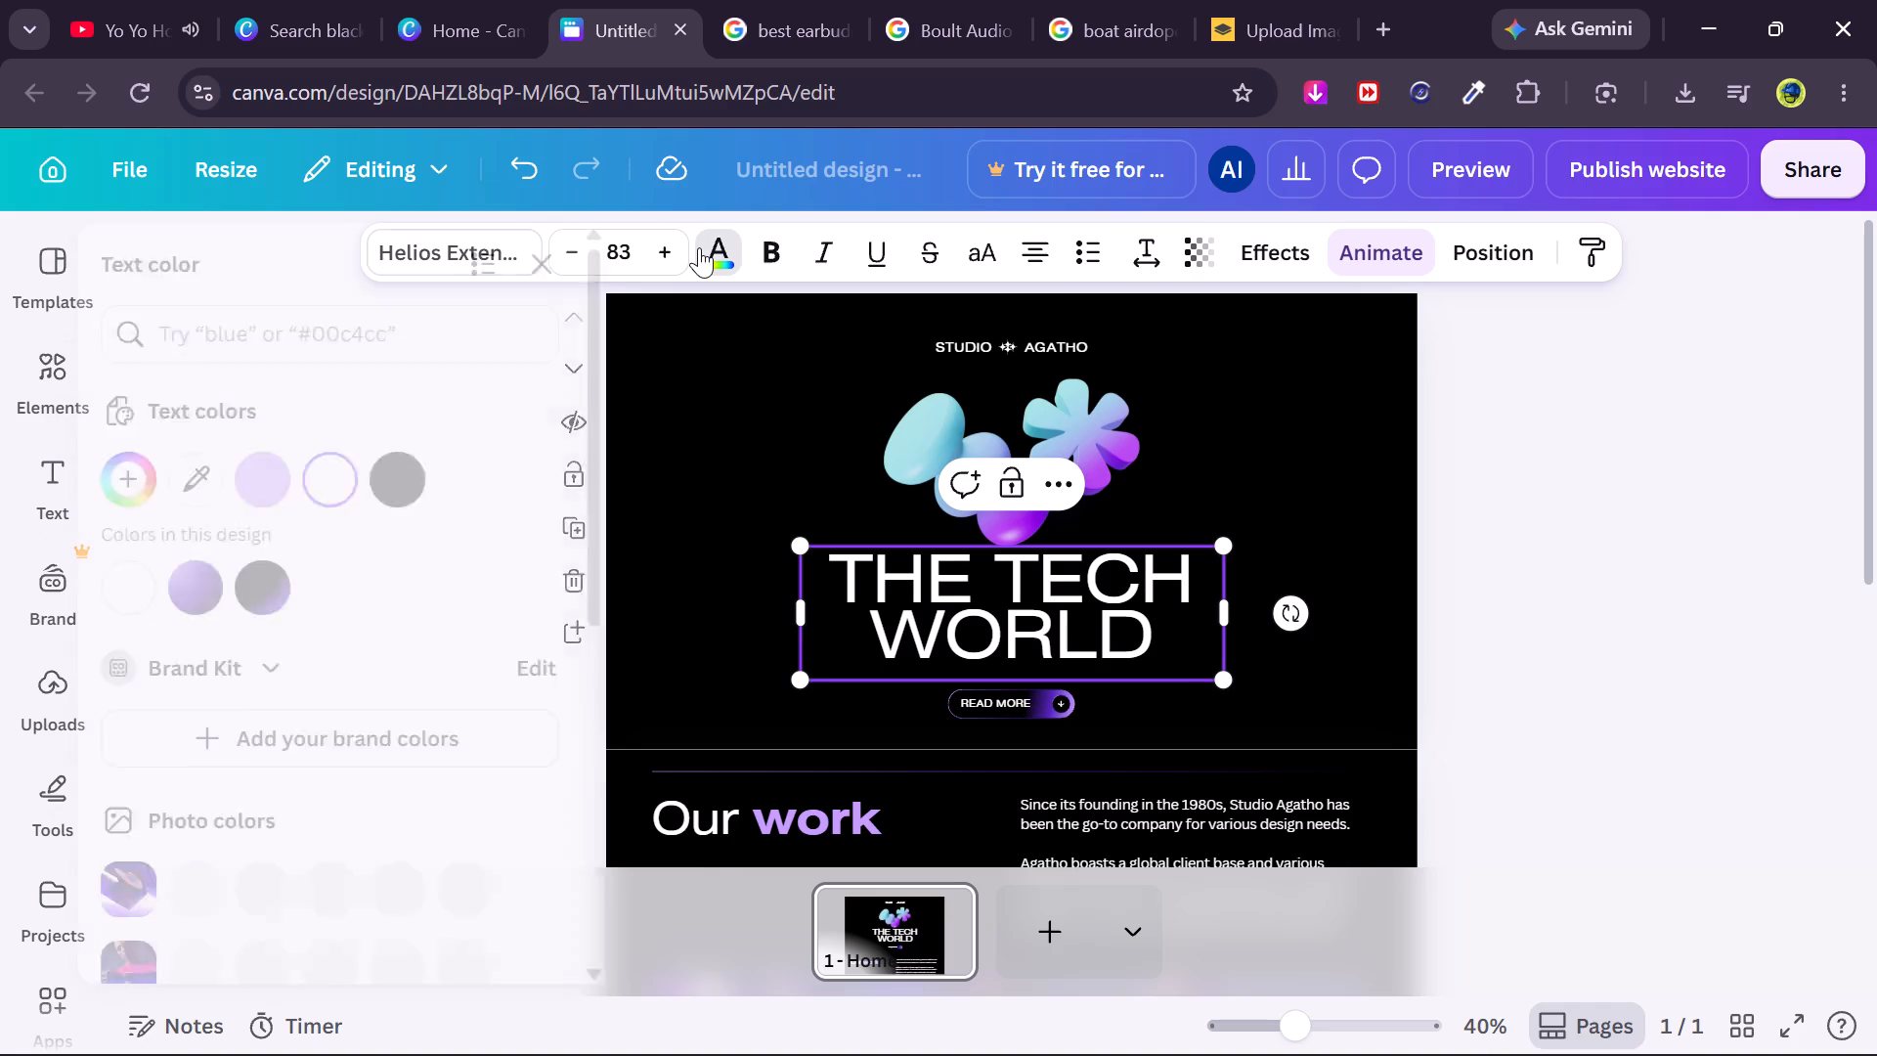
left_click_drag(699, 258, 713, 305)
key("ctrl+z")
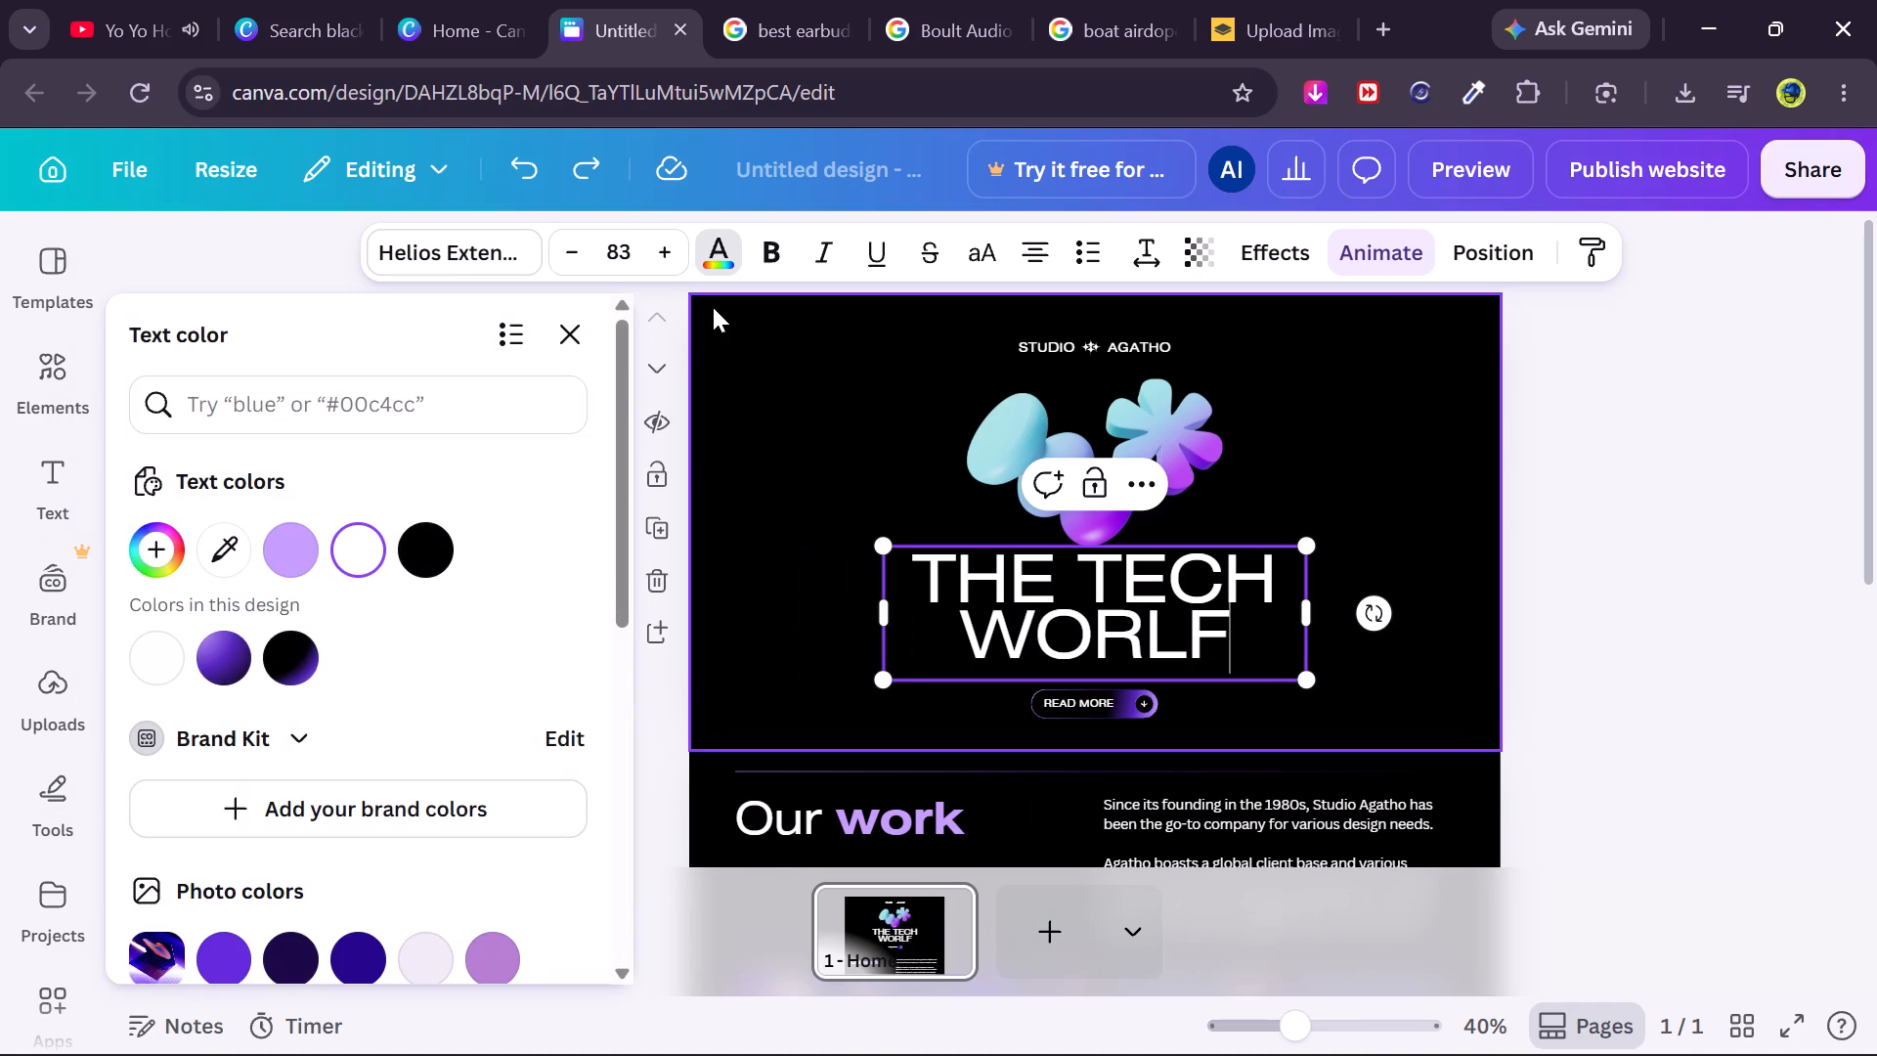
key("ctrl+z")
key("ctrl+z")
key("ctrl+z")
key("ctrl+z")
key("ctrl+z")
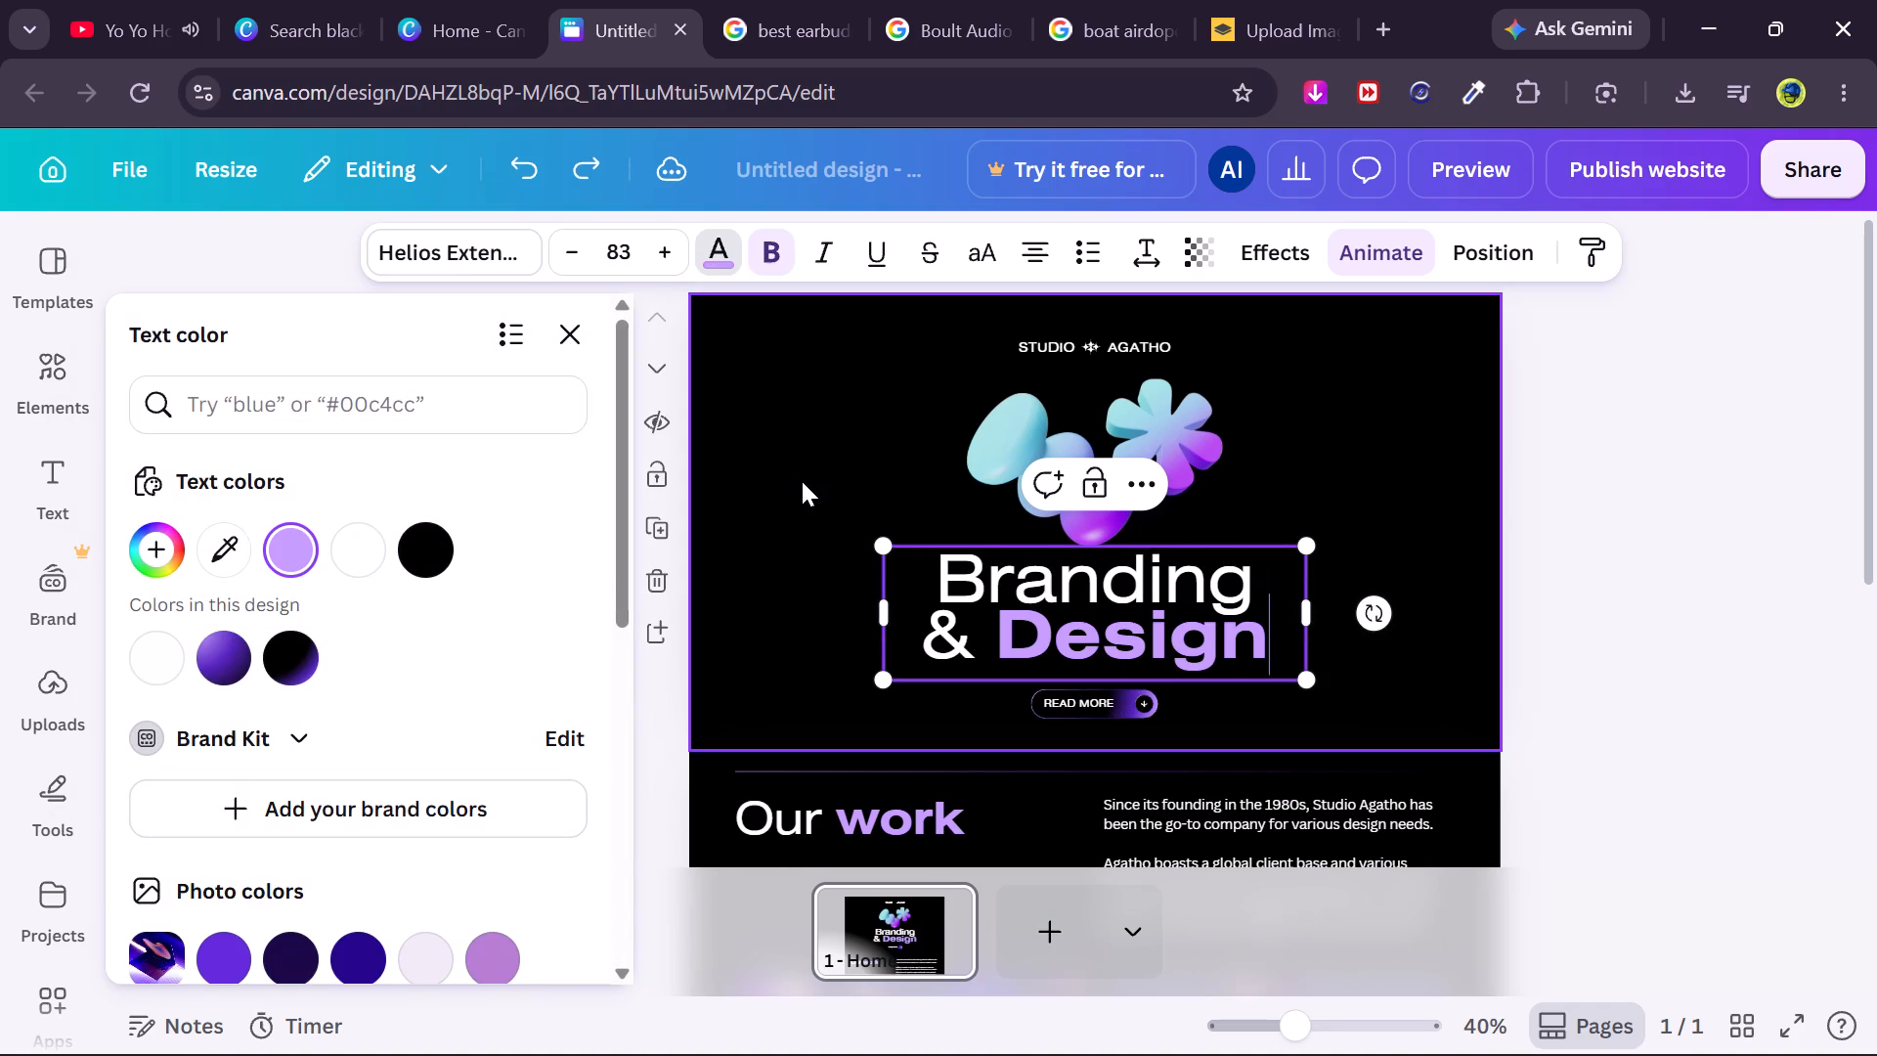
Delete the word "Design" from the second line of the hero heading.
left_click(1198, 651)
left_click(1259, 658)
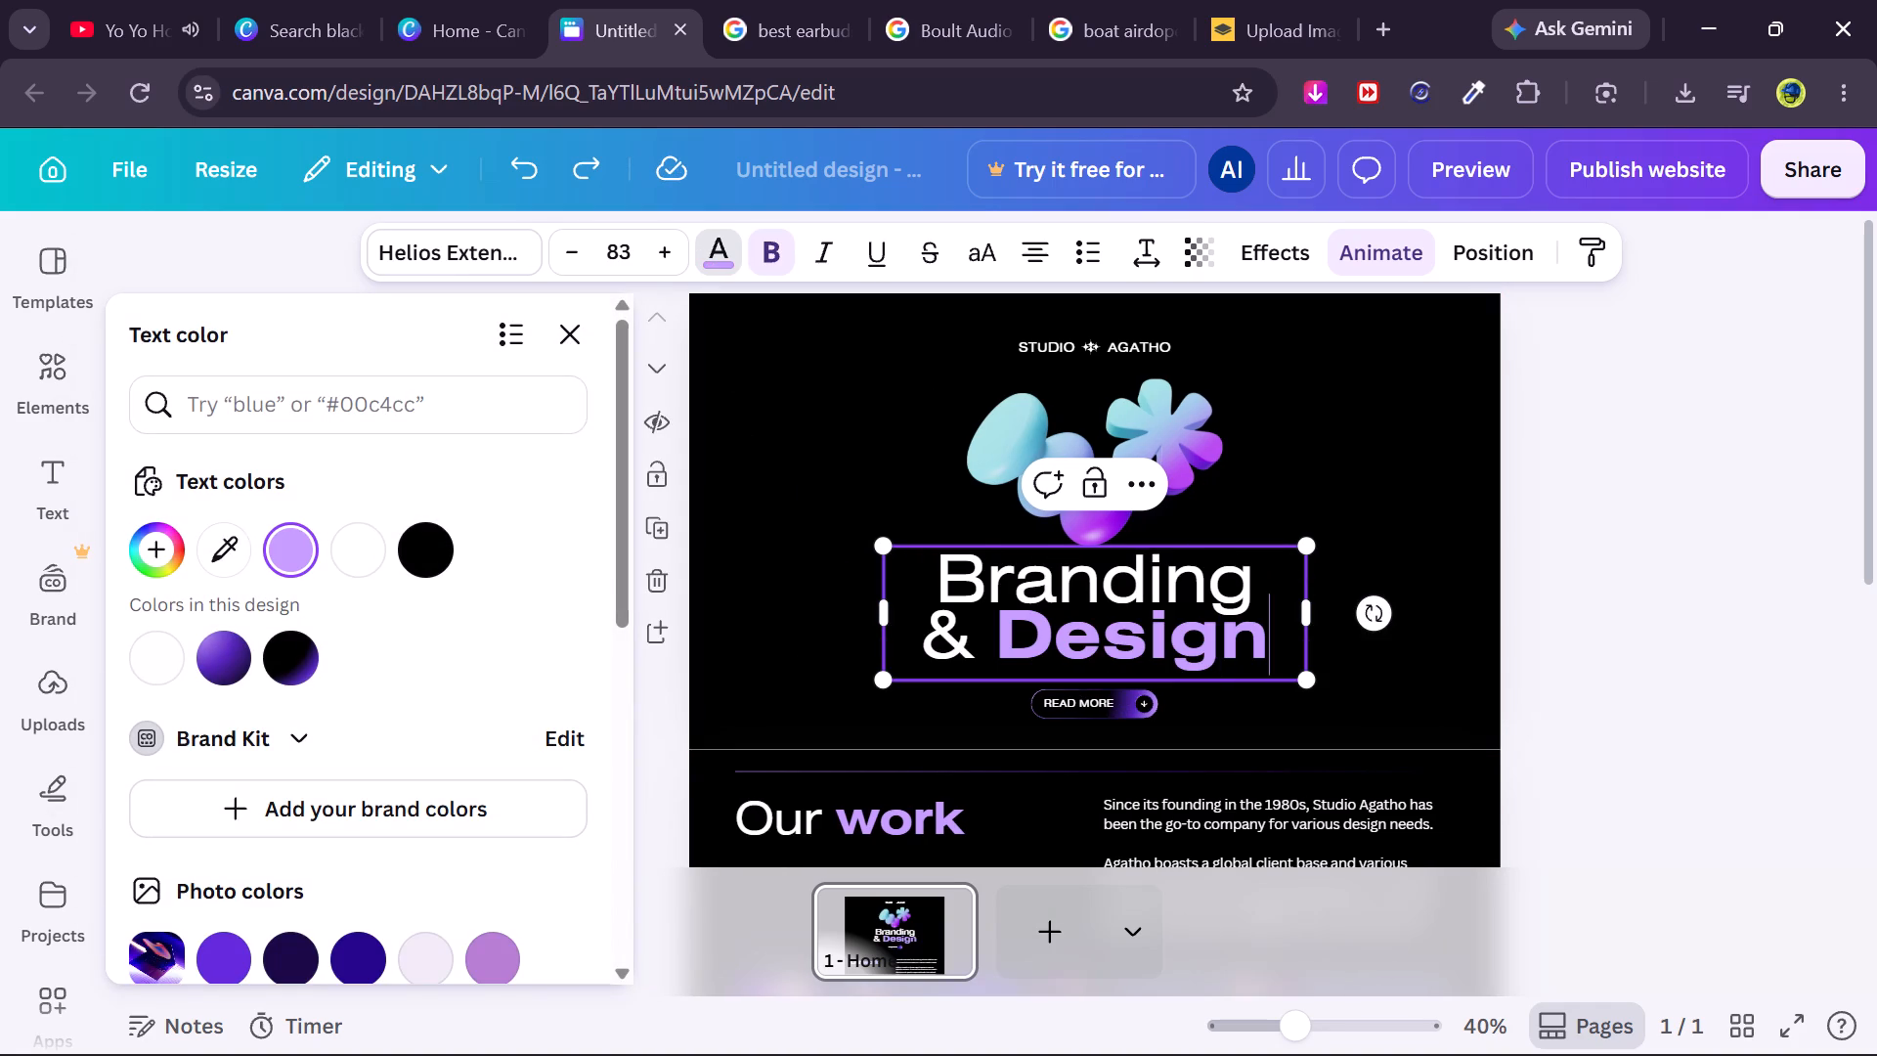
key("BackSpace")
key("BackSpace")
key("BackSpace")
key("BackSpace")
key("BackSpace")
key("BackSpace")
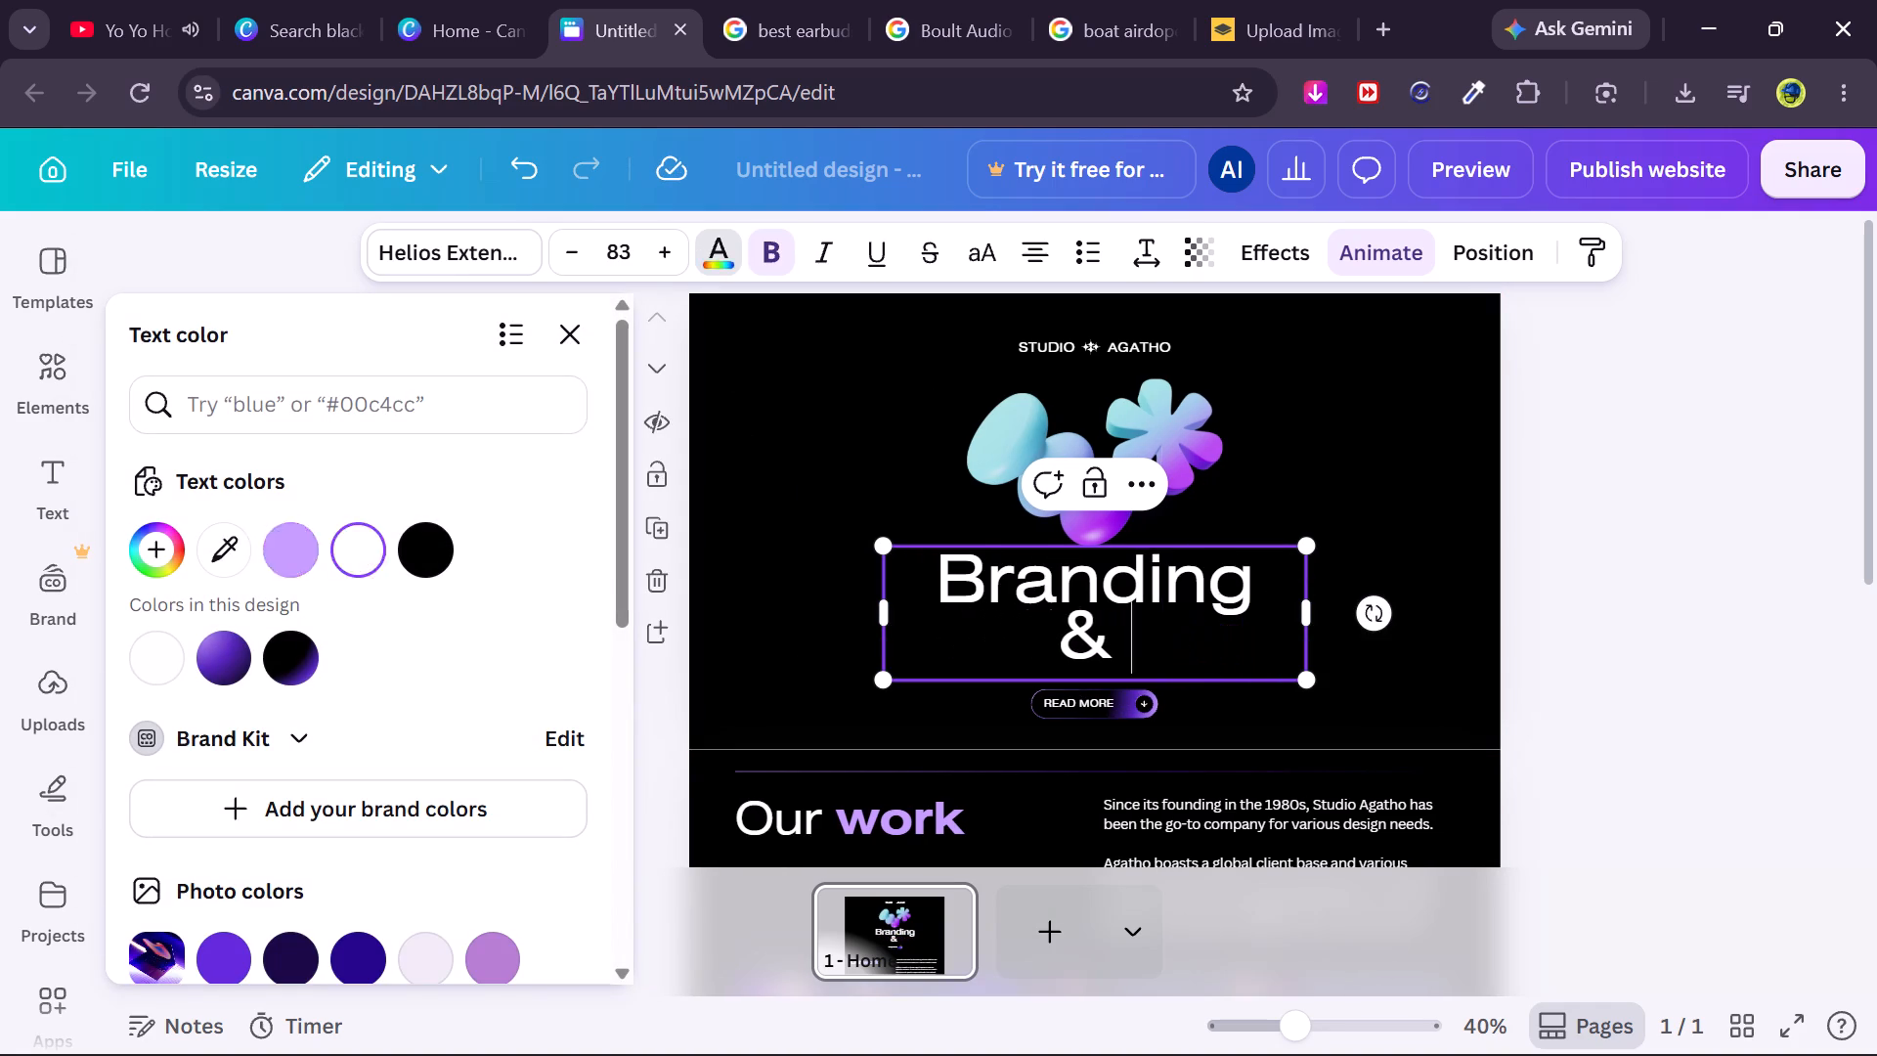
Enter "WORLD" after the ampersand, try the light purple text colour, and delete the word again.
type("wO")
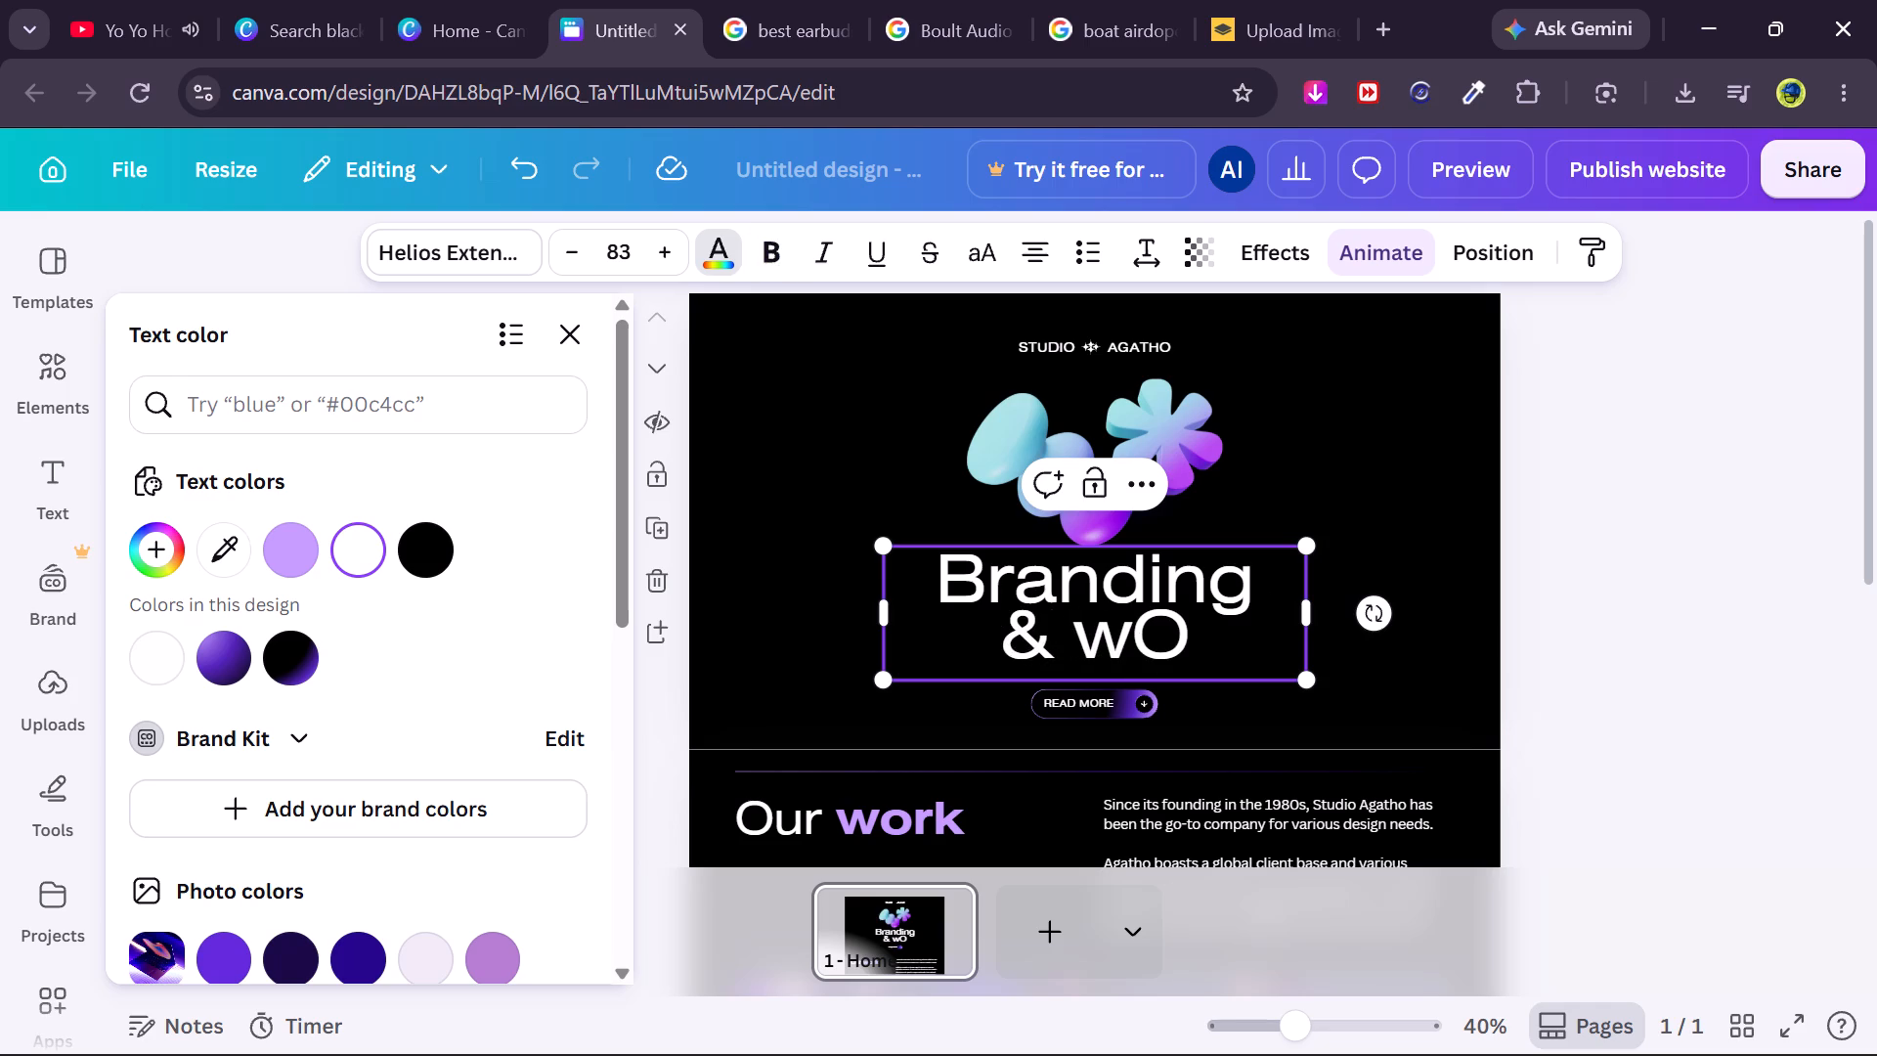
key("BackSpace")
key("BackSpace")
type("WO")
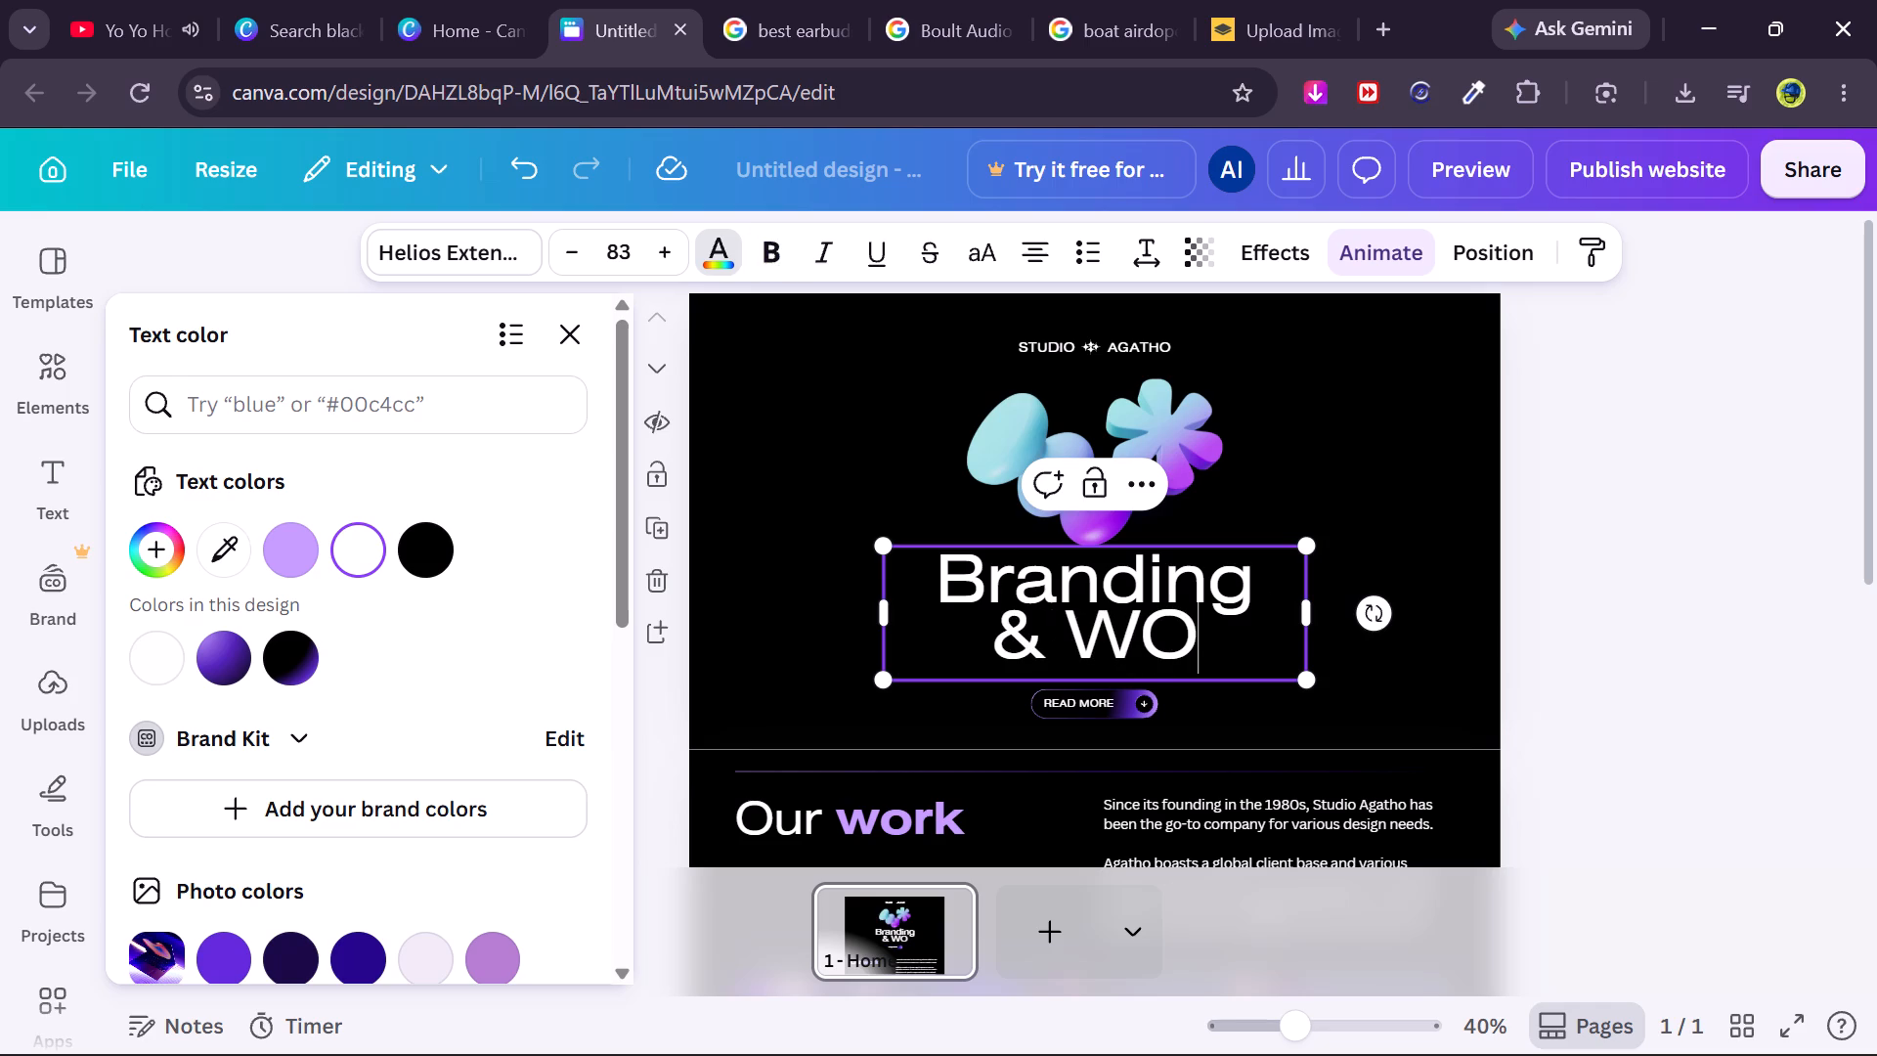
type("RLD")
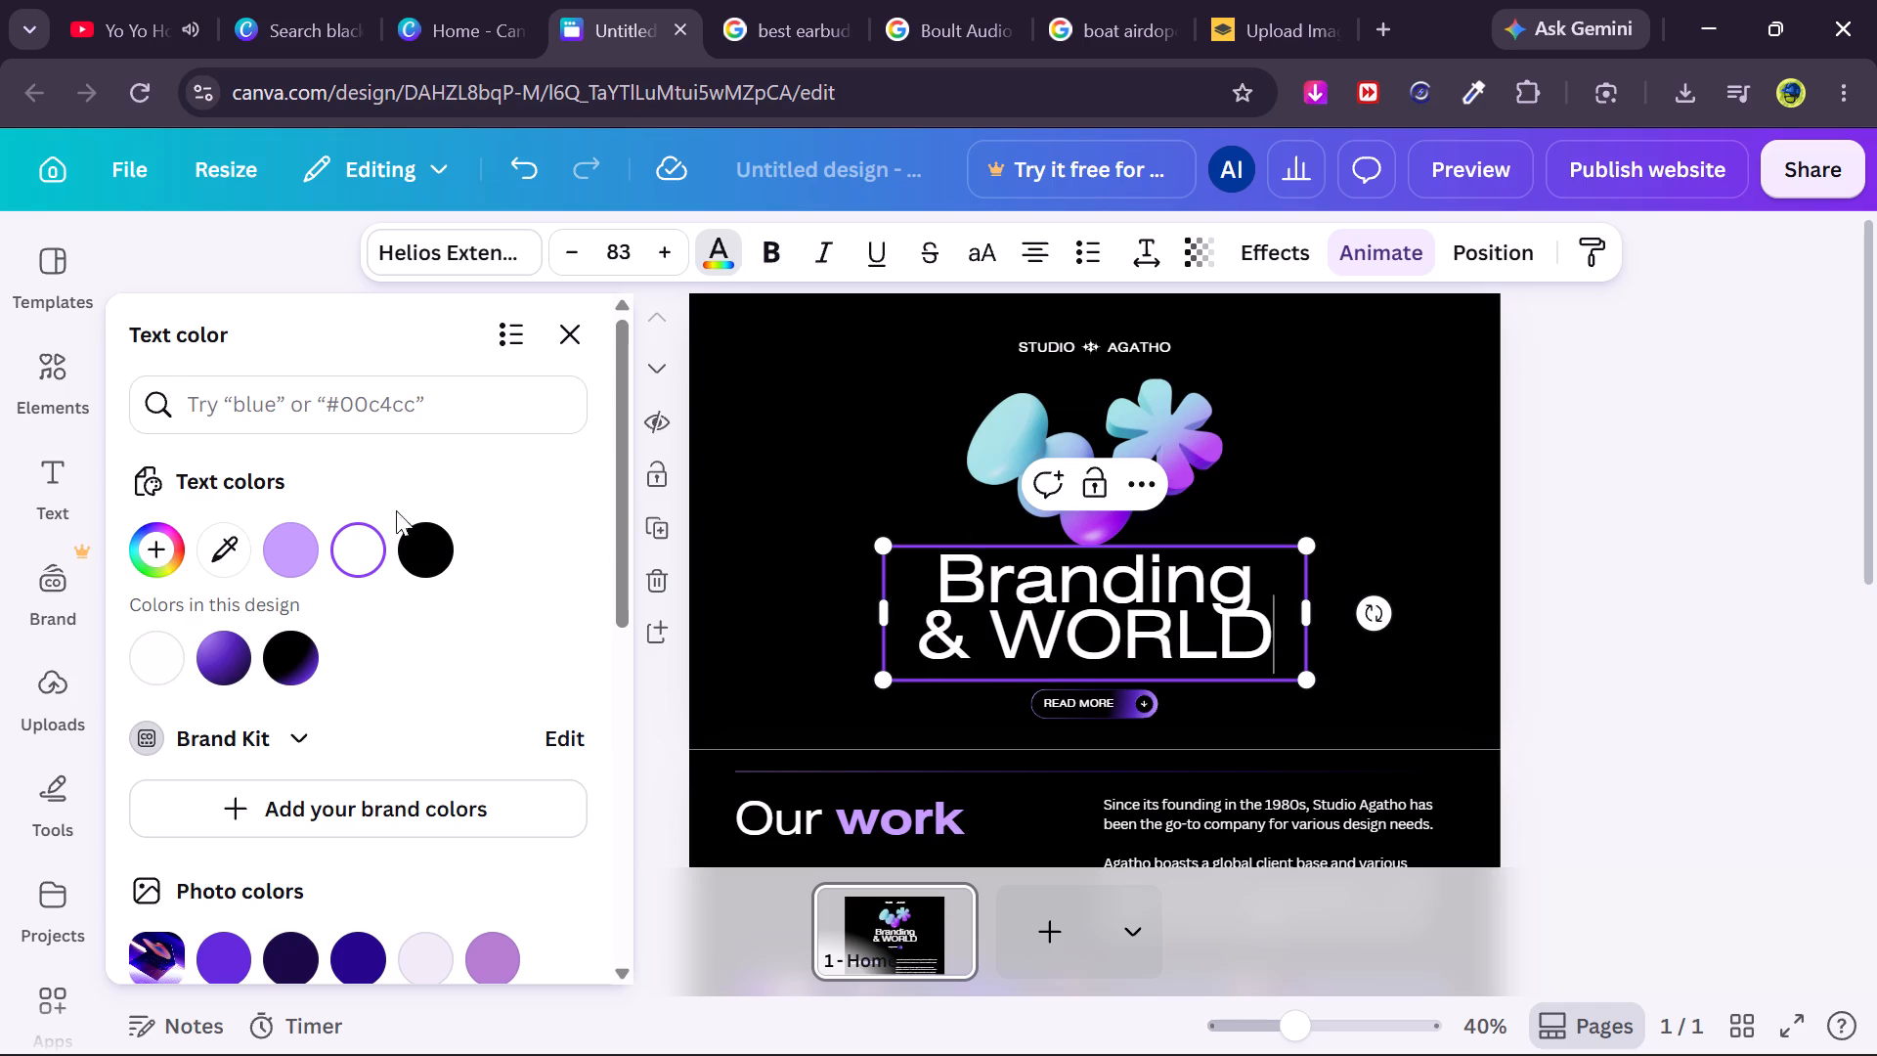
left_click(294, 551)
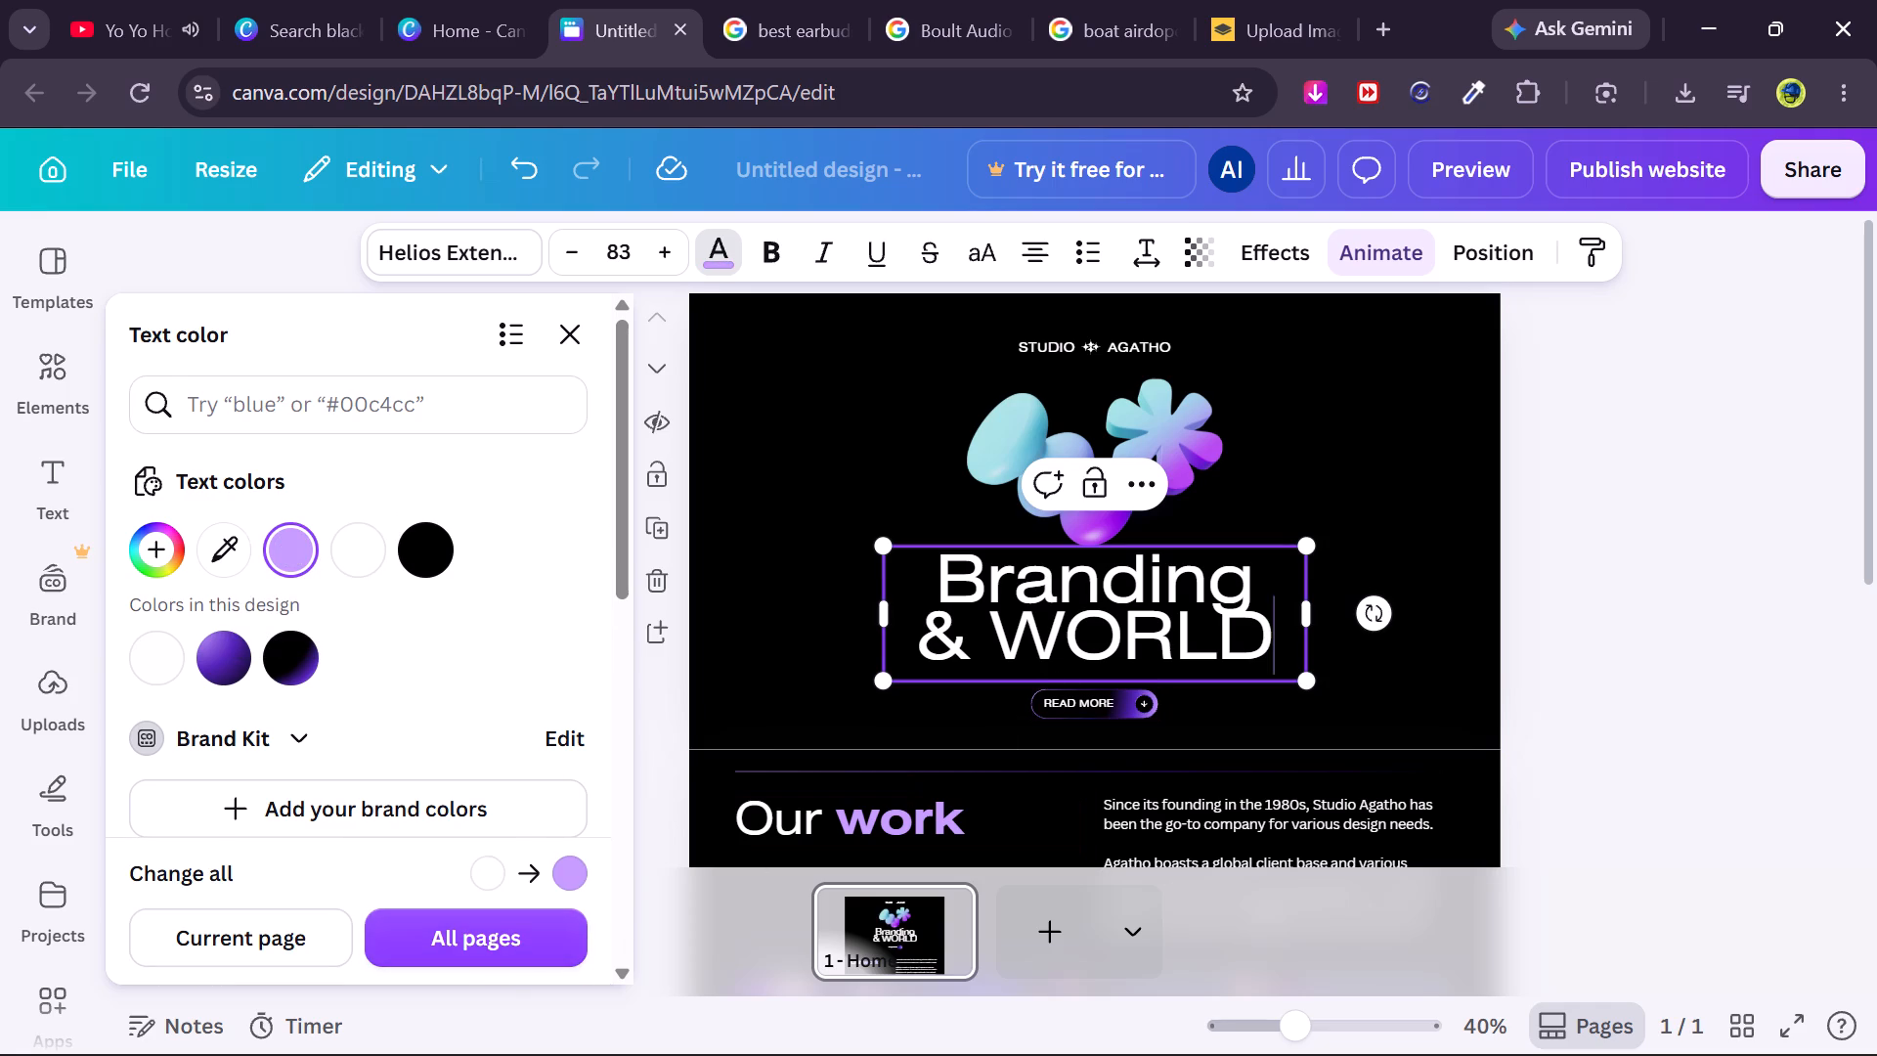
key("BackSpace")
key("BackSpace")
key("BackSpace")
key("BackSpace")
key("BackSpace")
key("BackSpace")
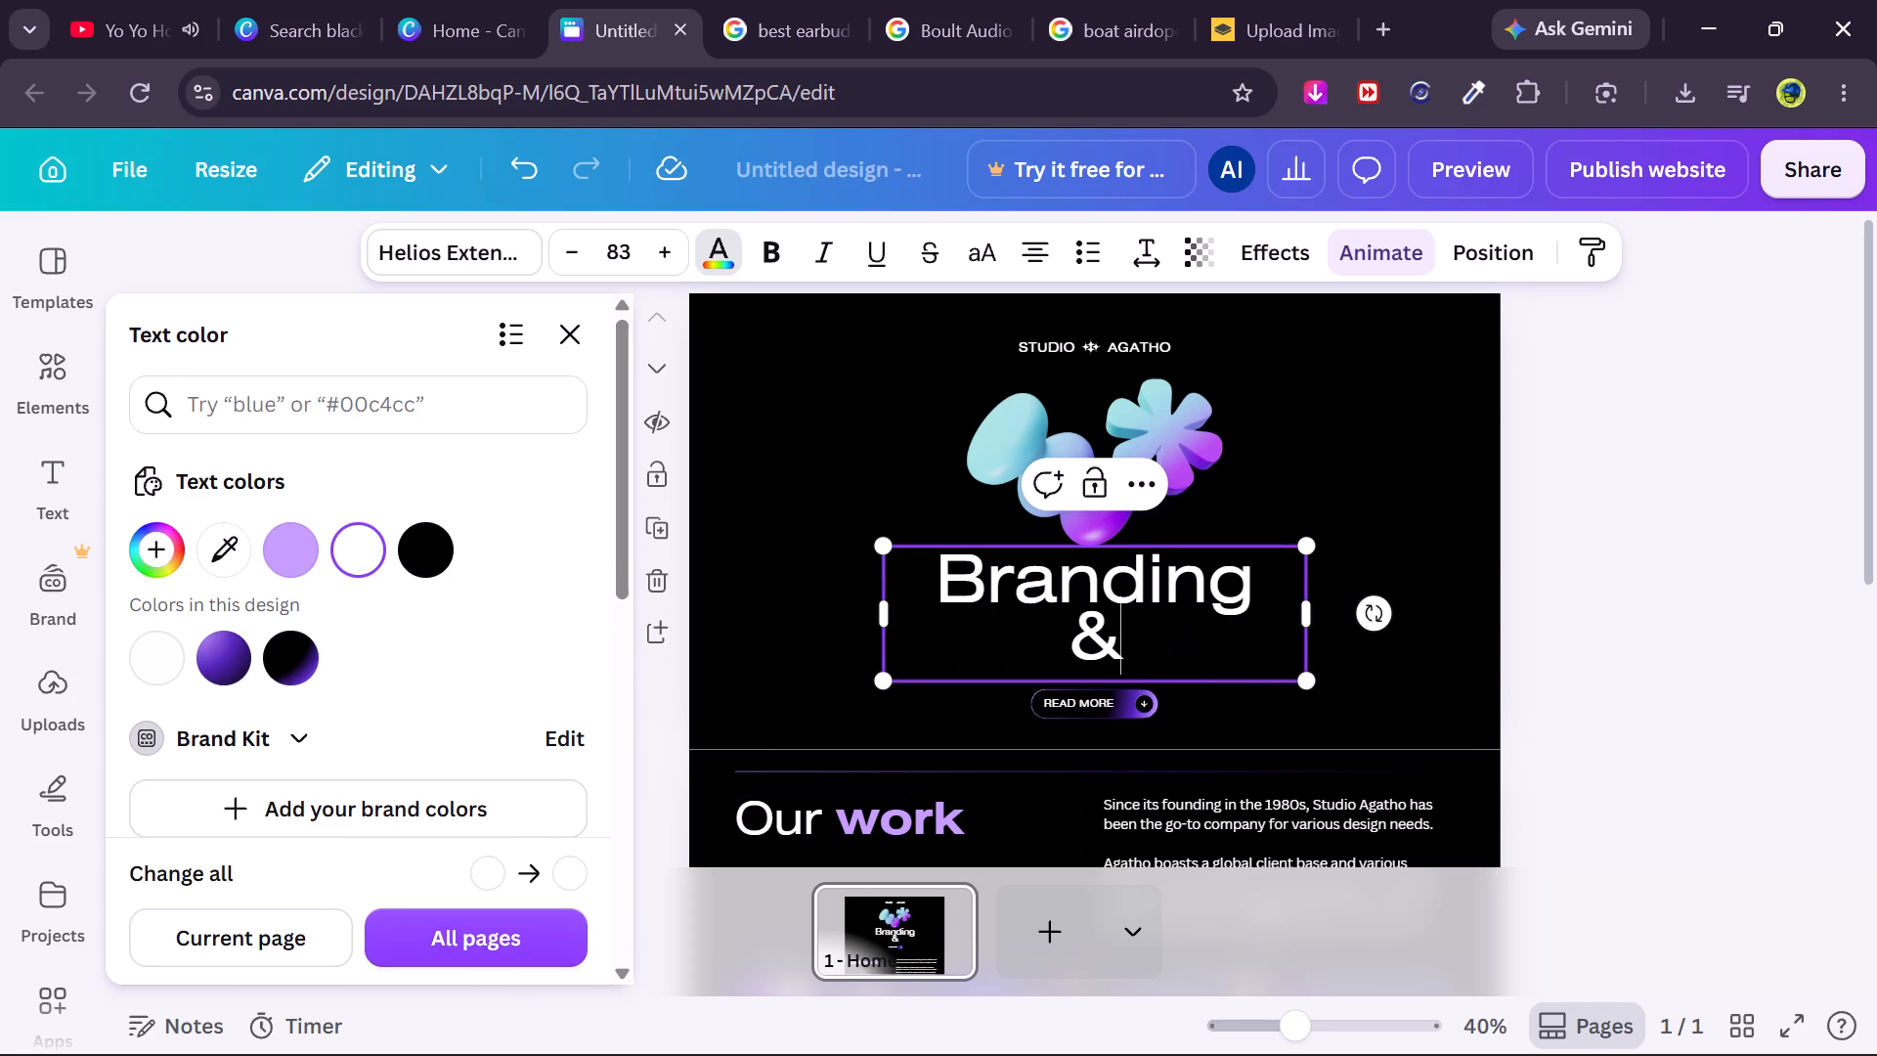
Add "WORLD" directly after the heading's ampersand in light purple and make the word bold.
left_click(307, 547)
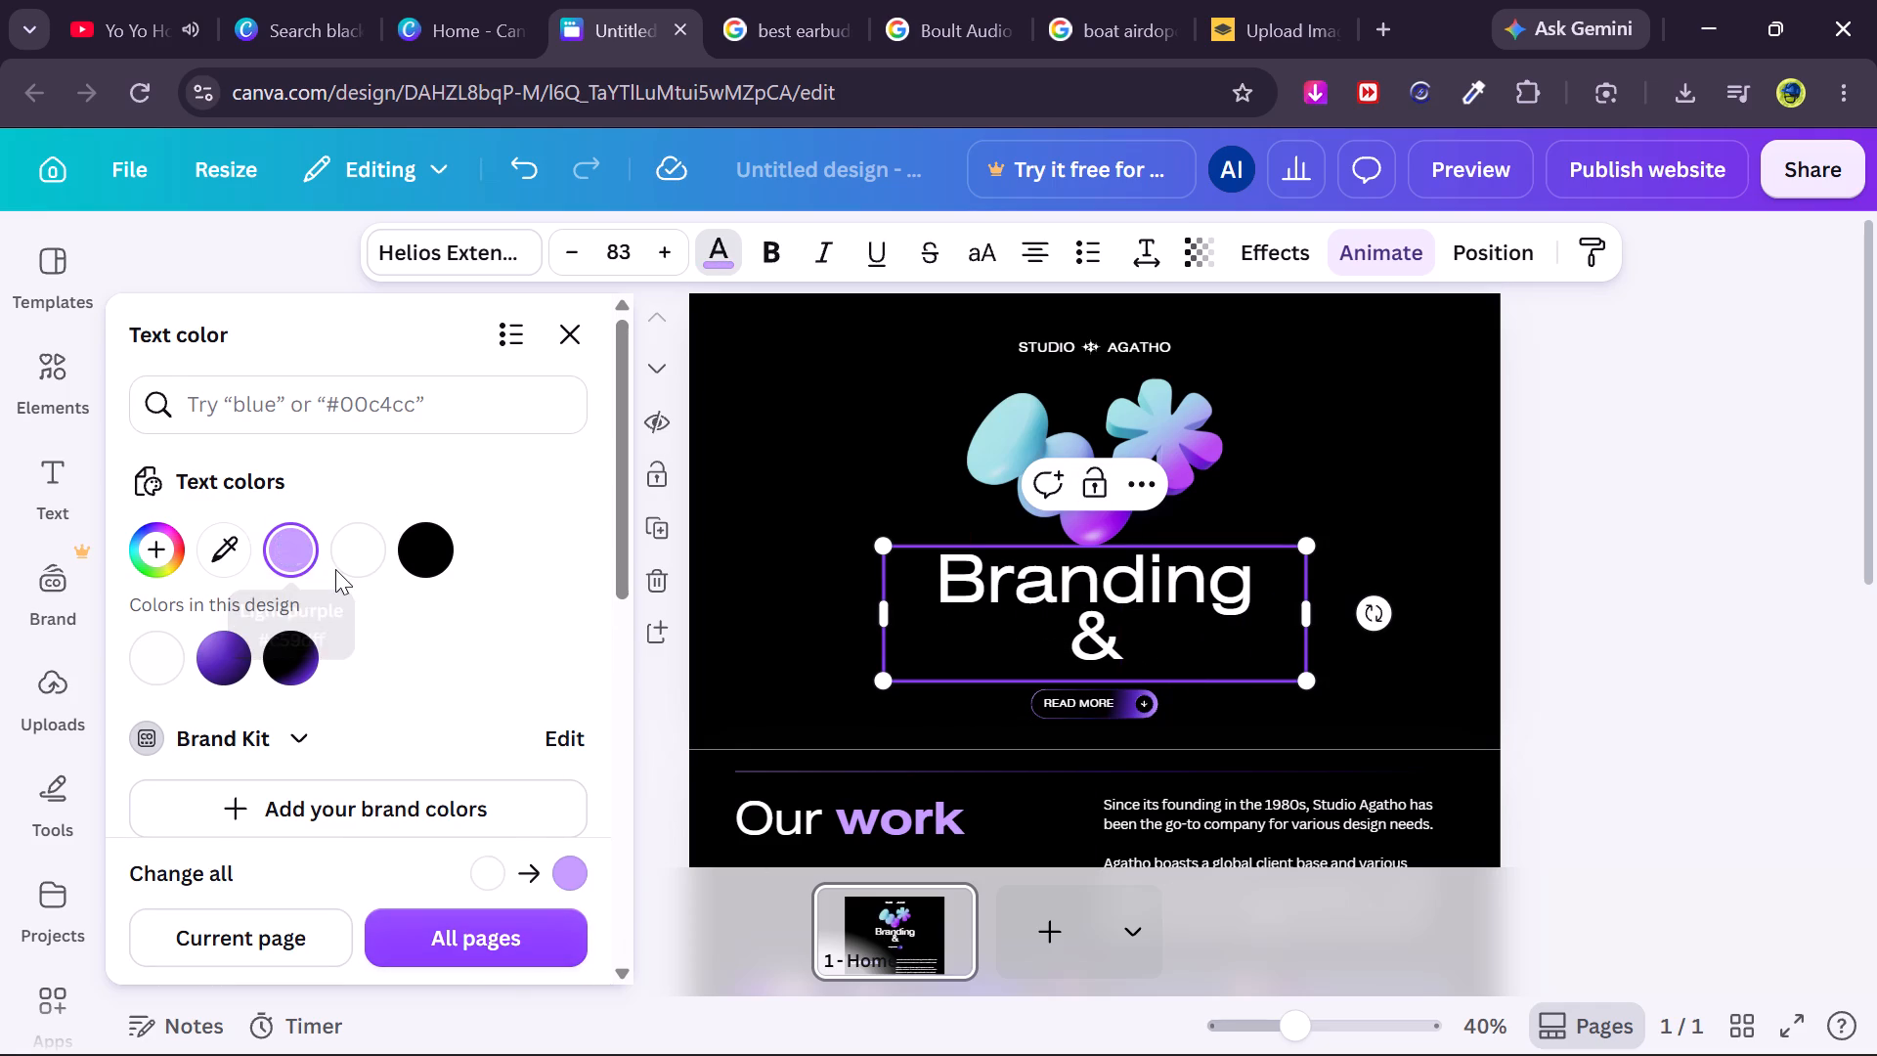
key("w")
type("ORLD")
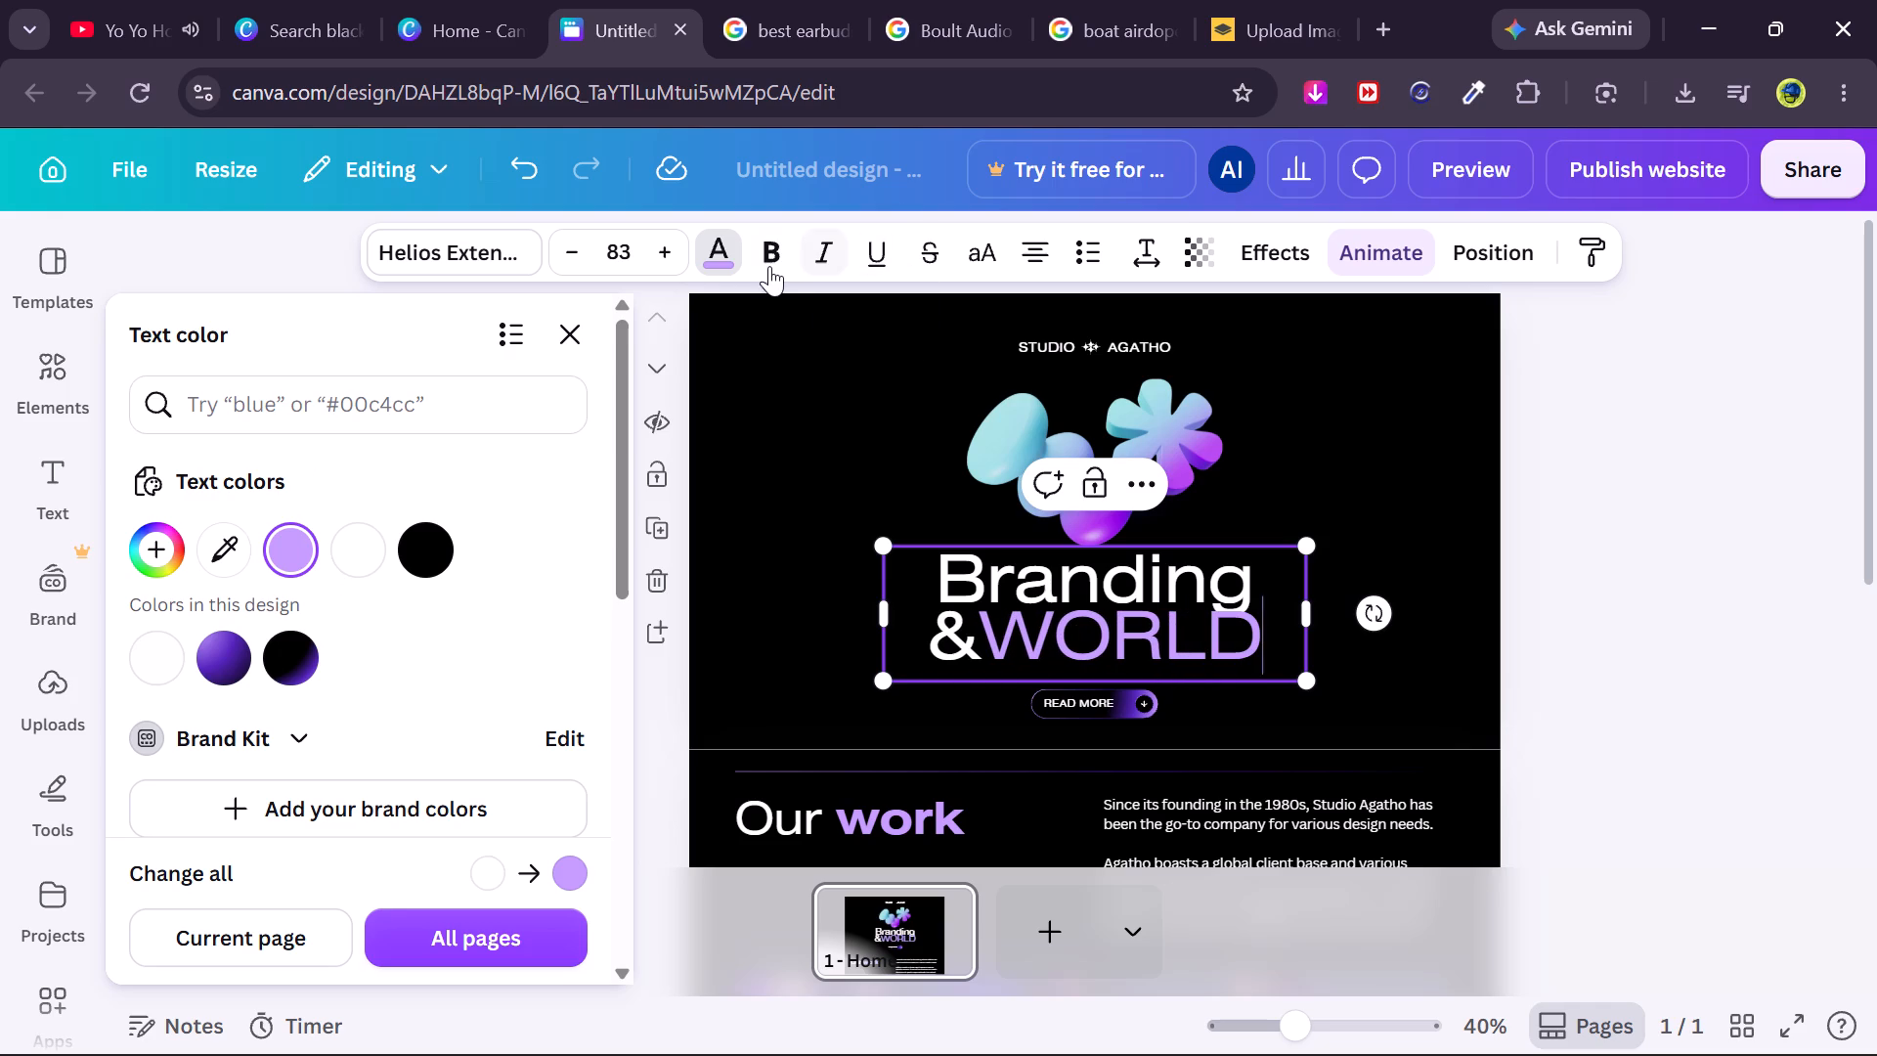
left_click(766, 265)
left_click_drag(1267, 636, 1001, 623)
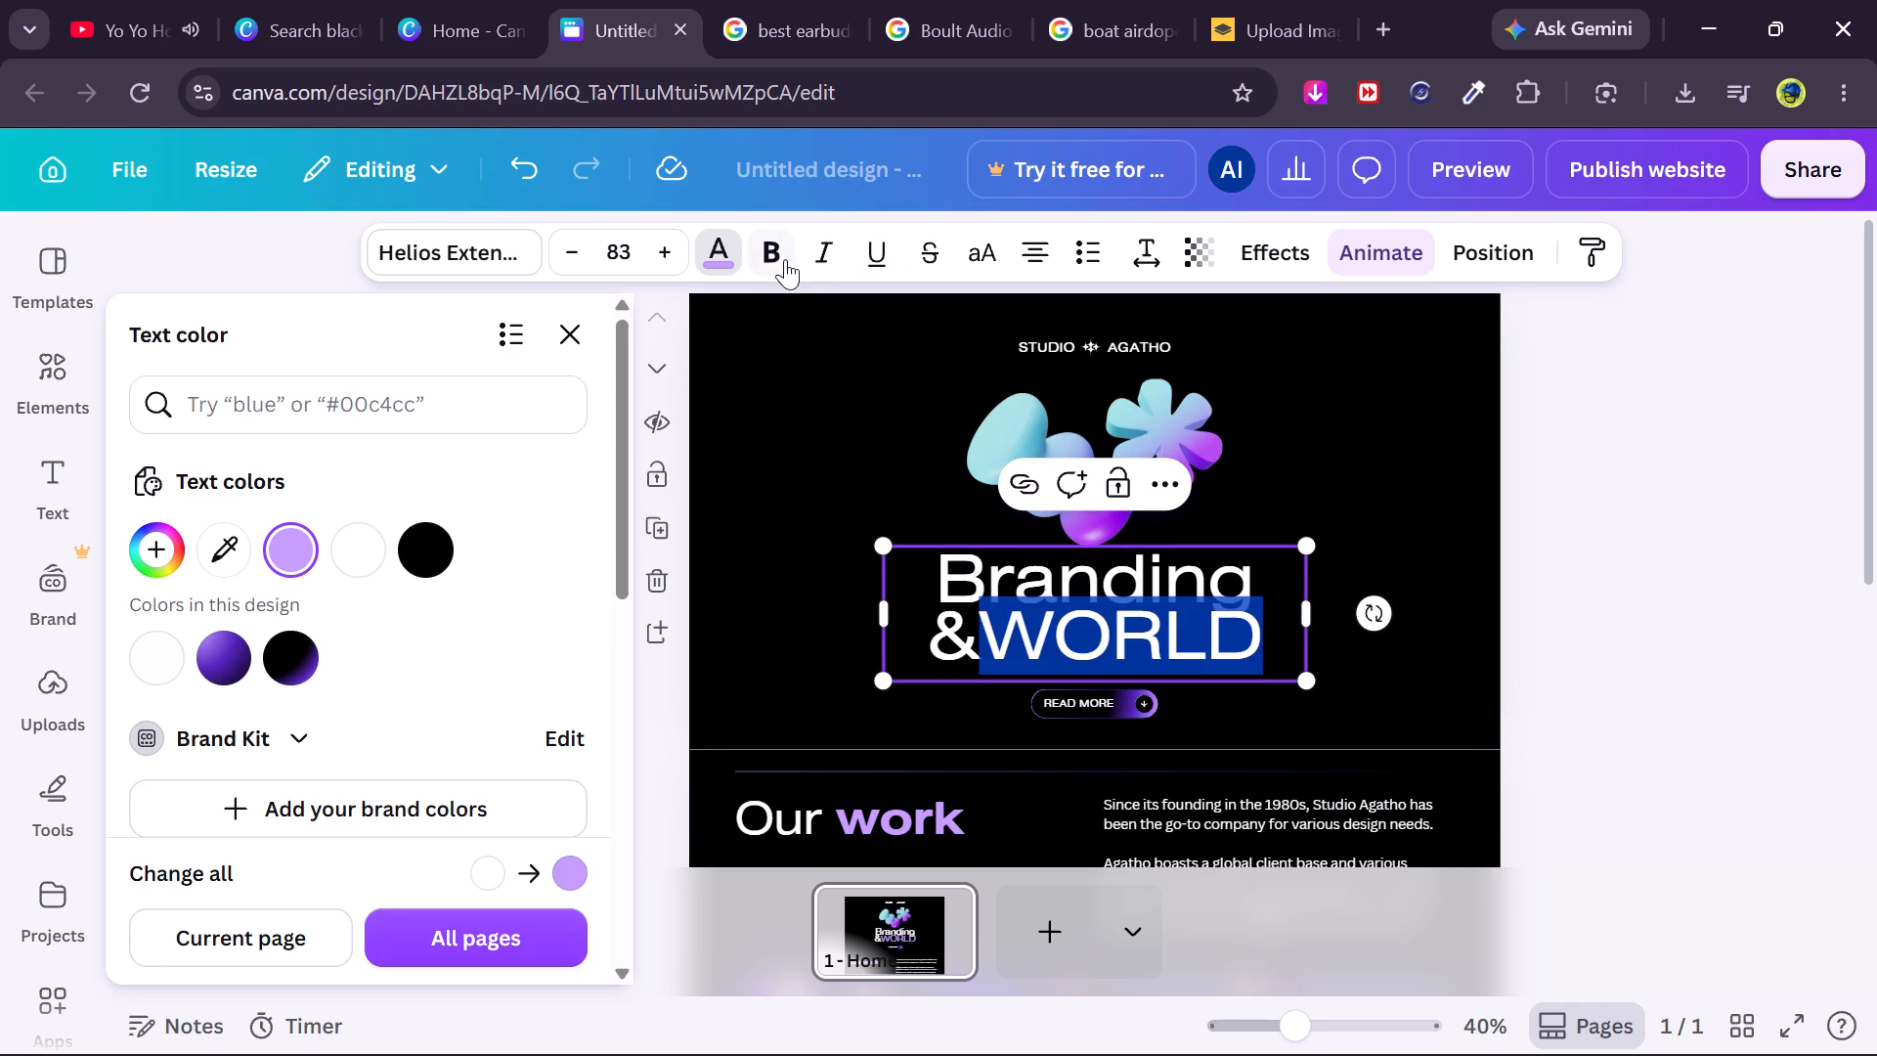
left_click(770, 242)
left_click(1386, 462)
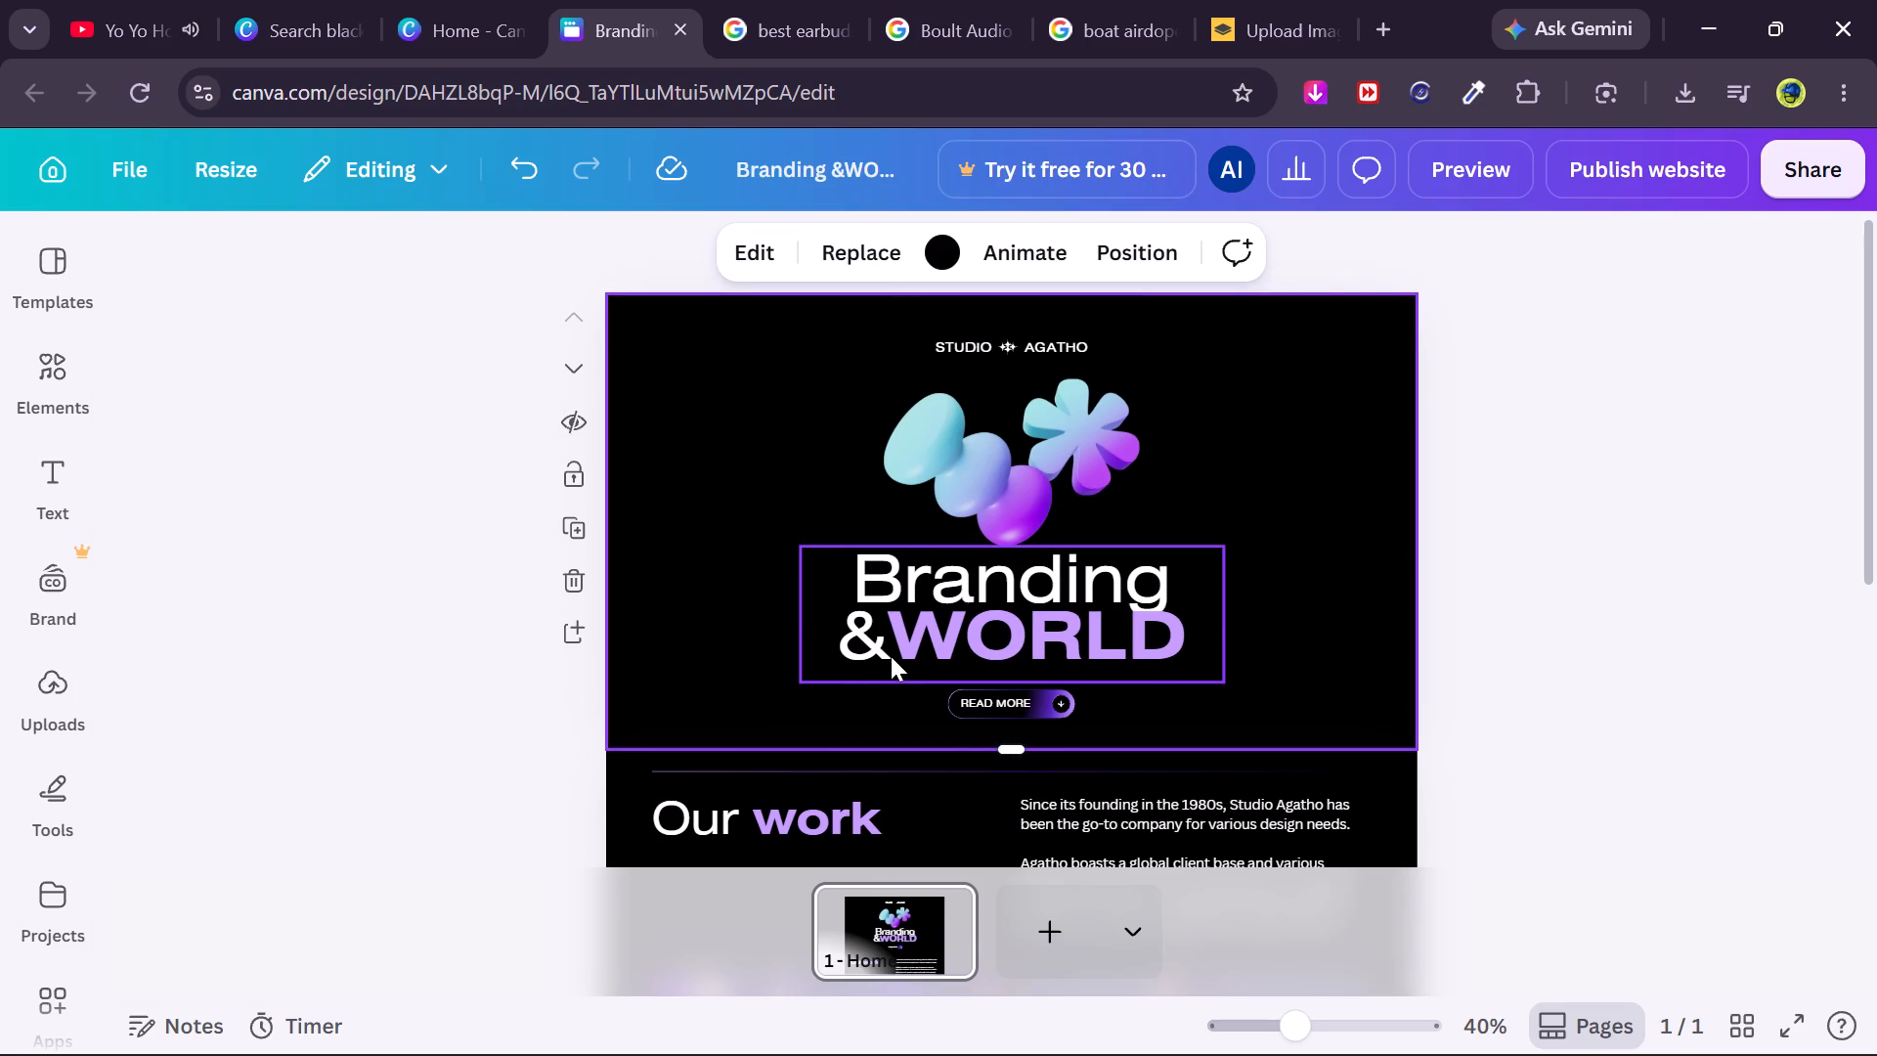
Remove the ampersand before "WORLD" in the hero heading.
left_click(891, 656)
left_click(890, 638)
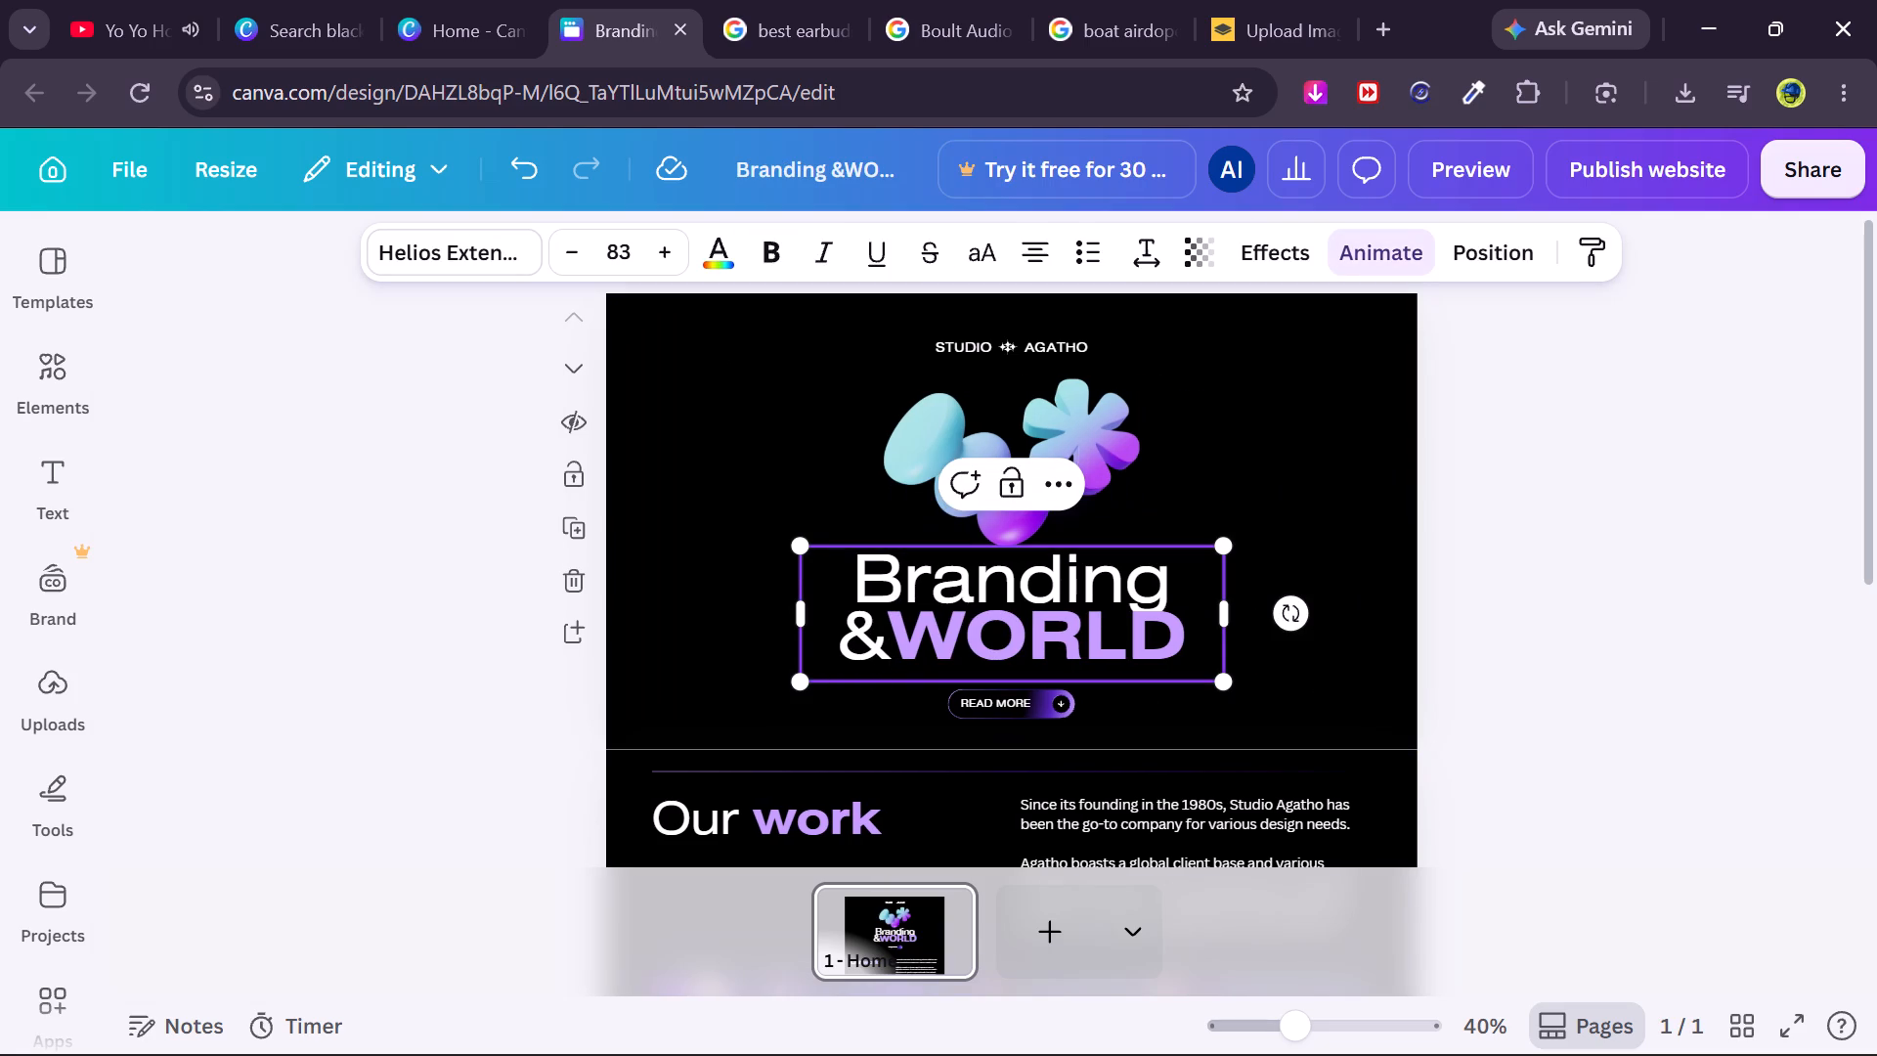
key("BackSpace")
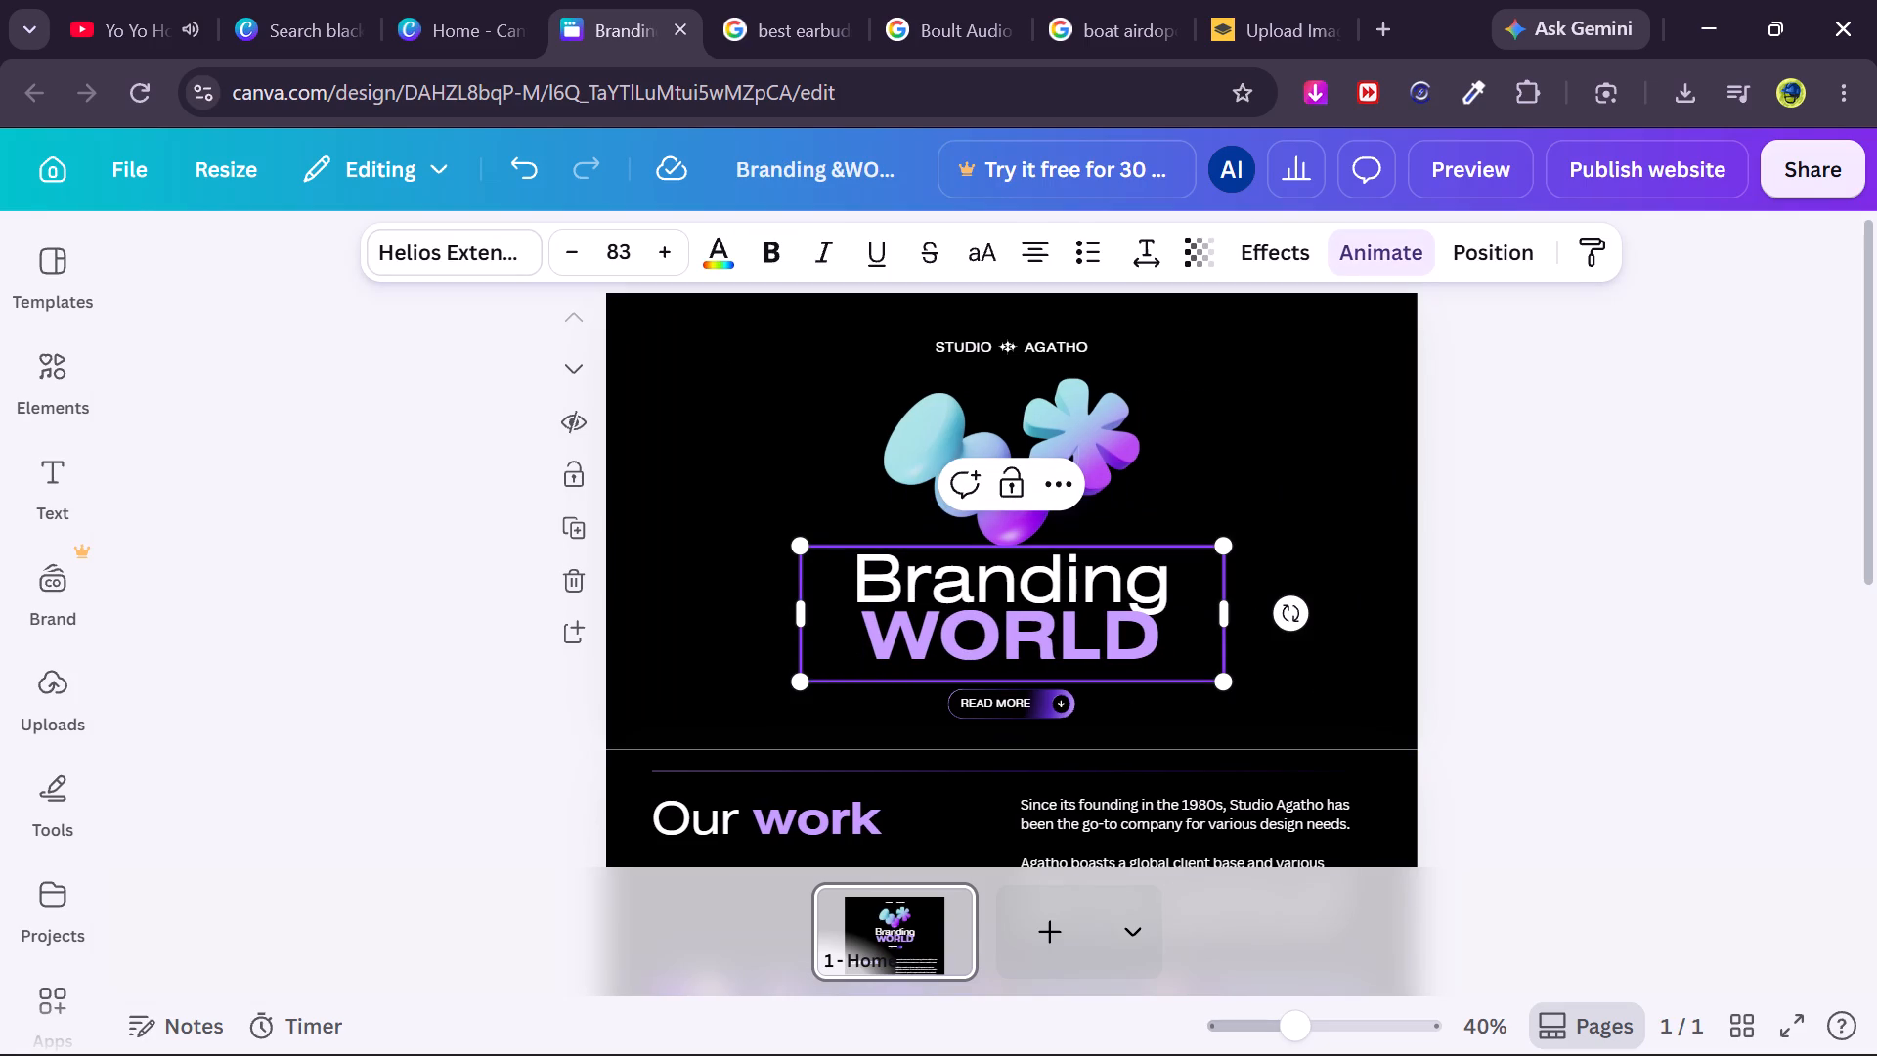
Replace the word "Branding" on the heading's first line with "THE TECH".
key("Up")
key("ctrl+shift+Right")
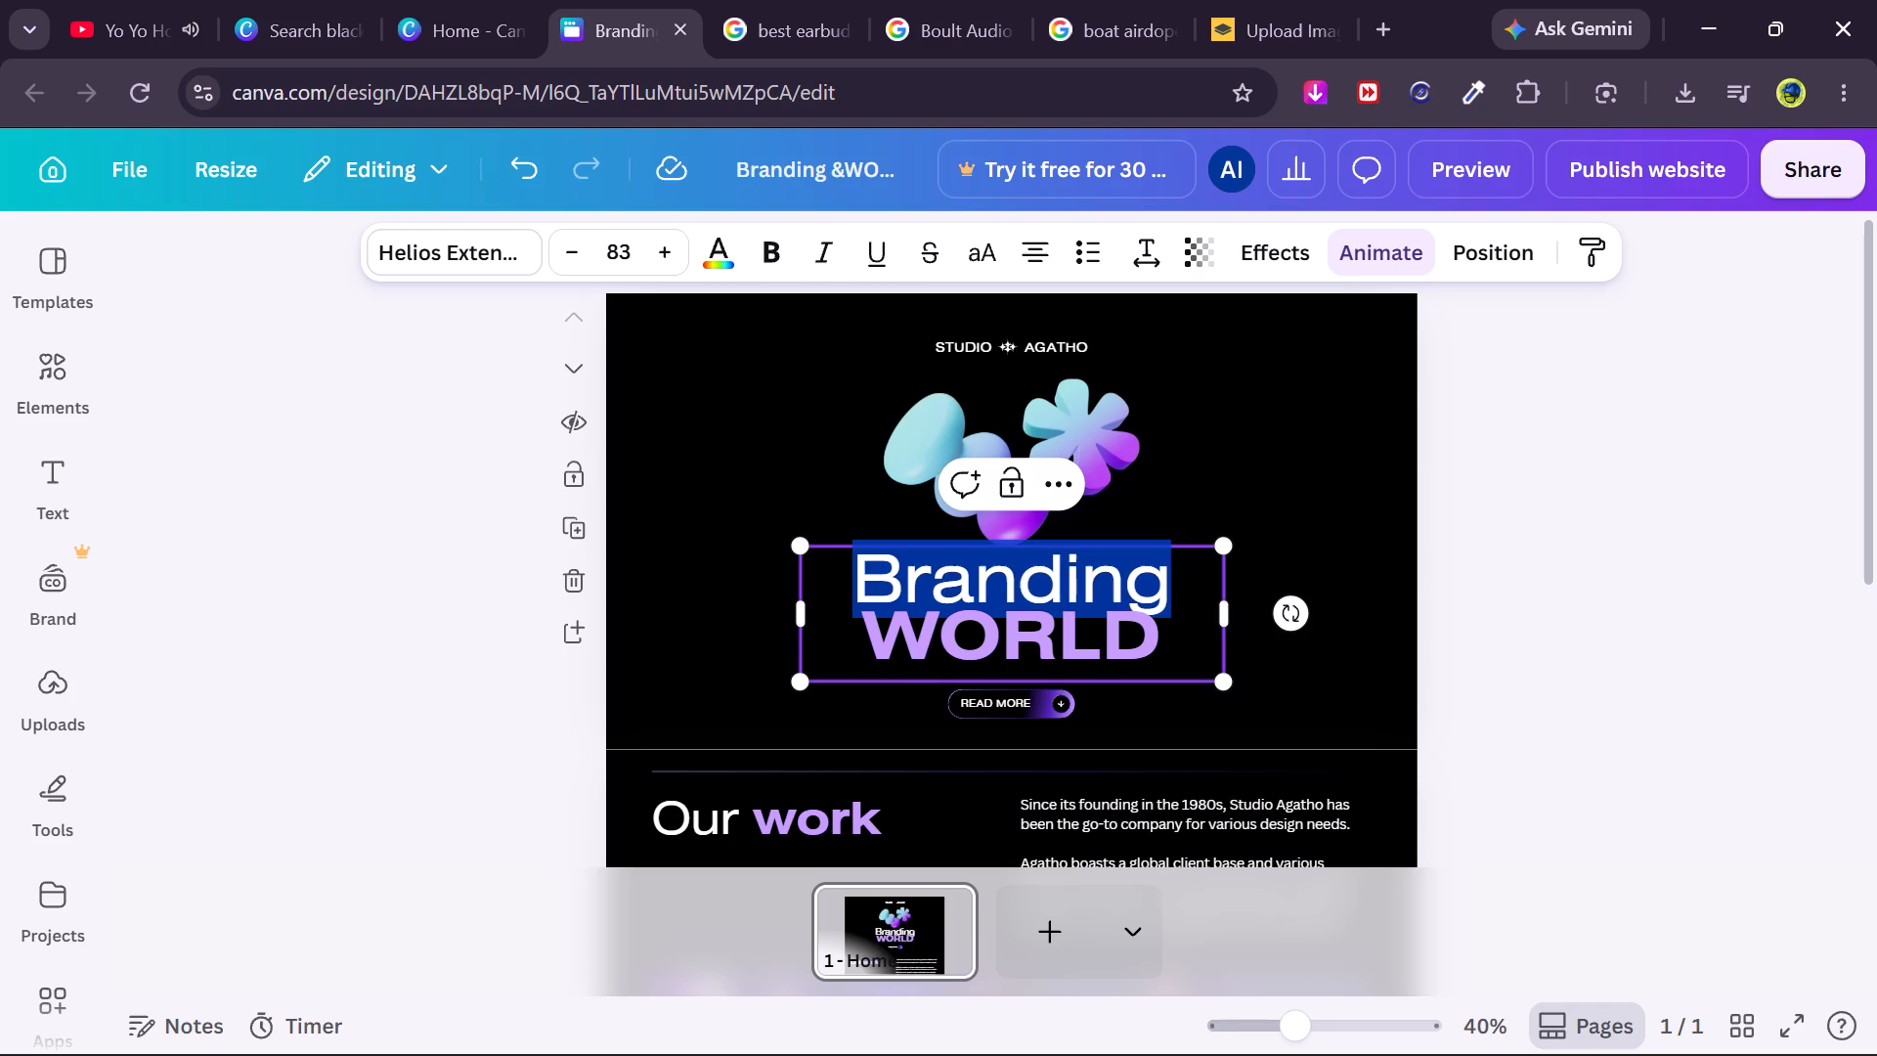
key("shift+t")
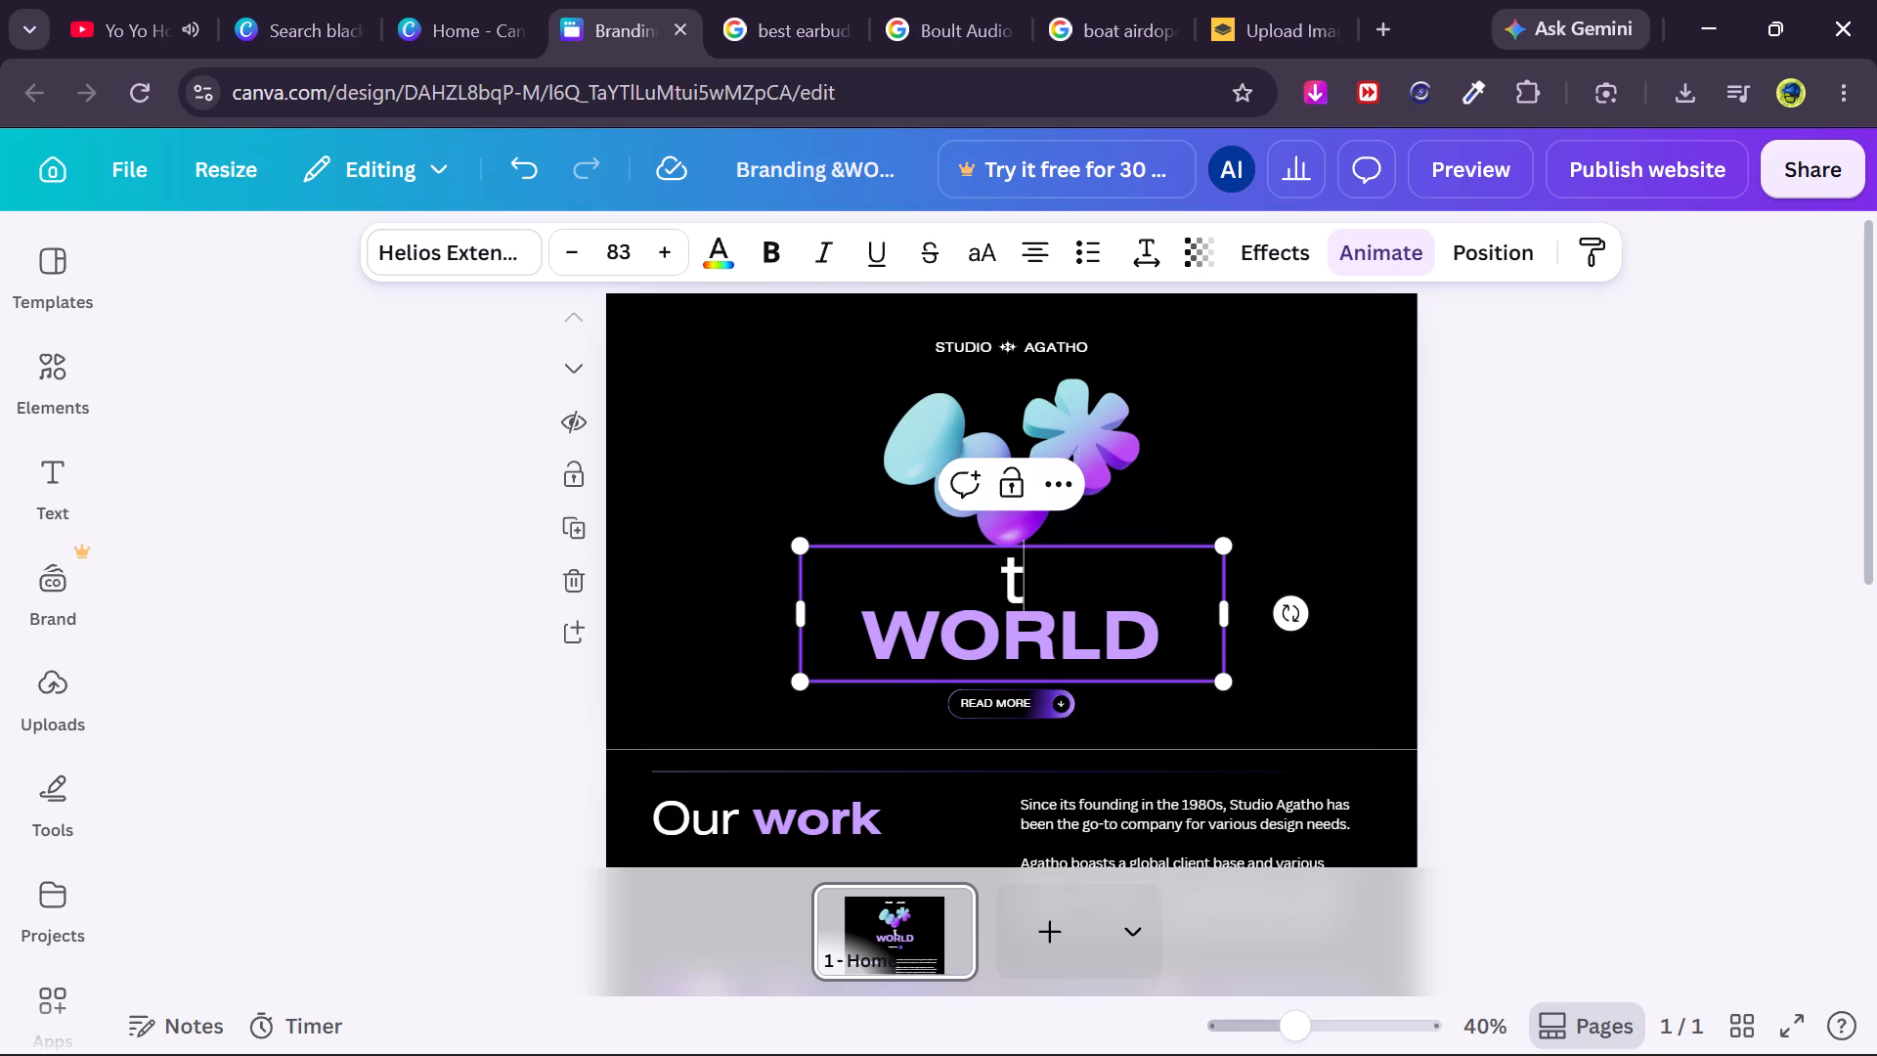
key("h")
key("BackSpace")
key("BackSpace")
type("THE TECH")
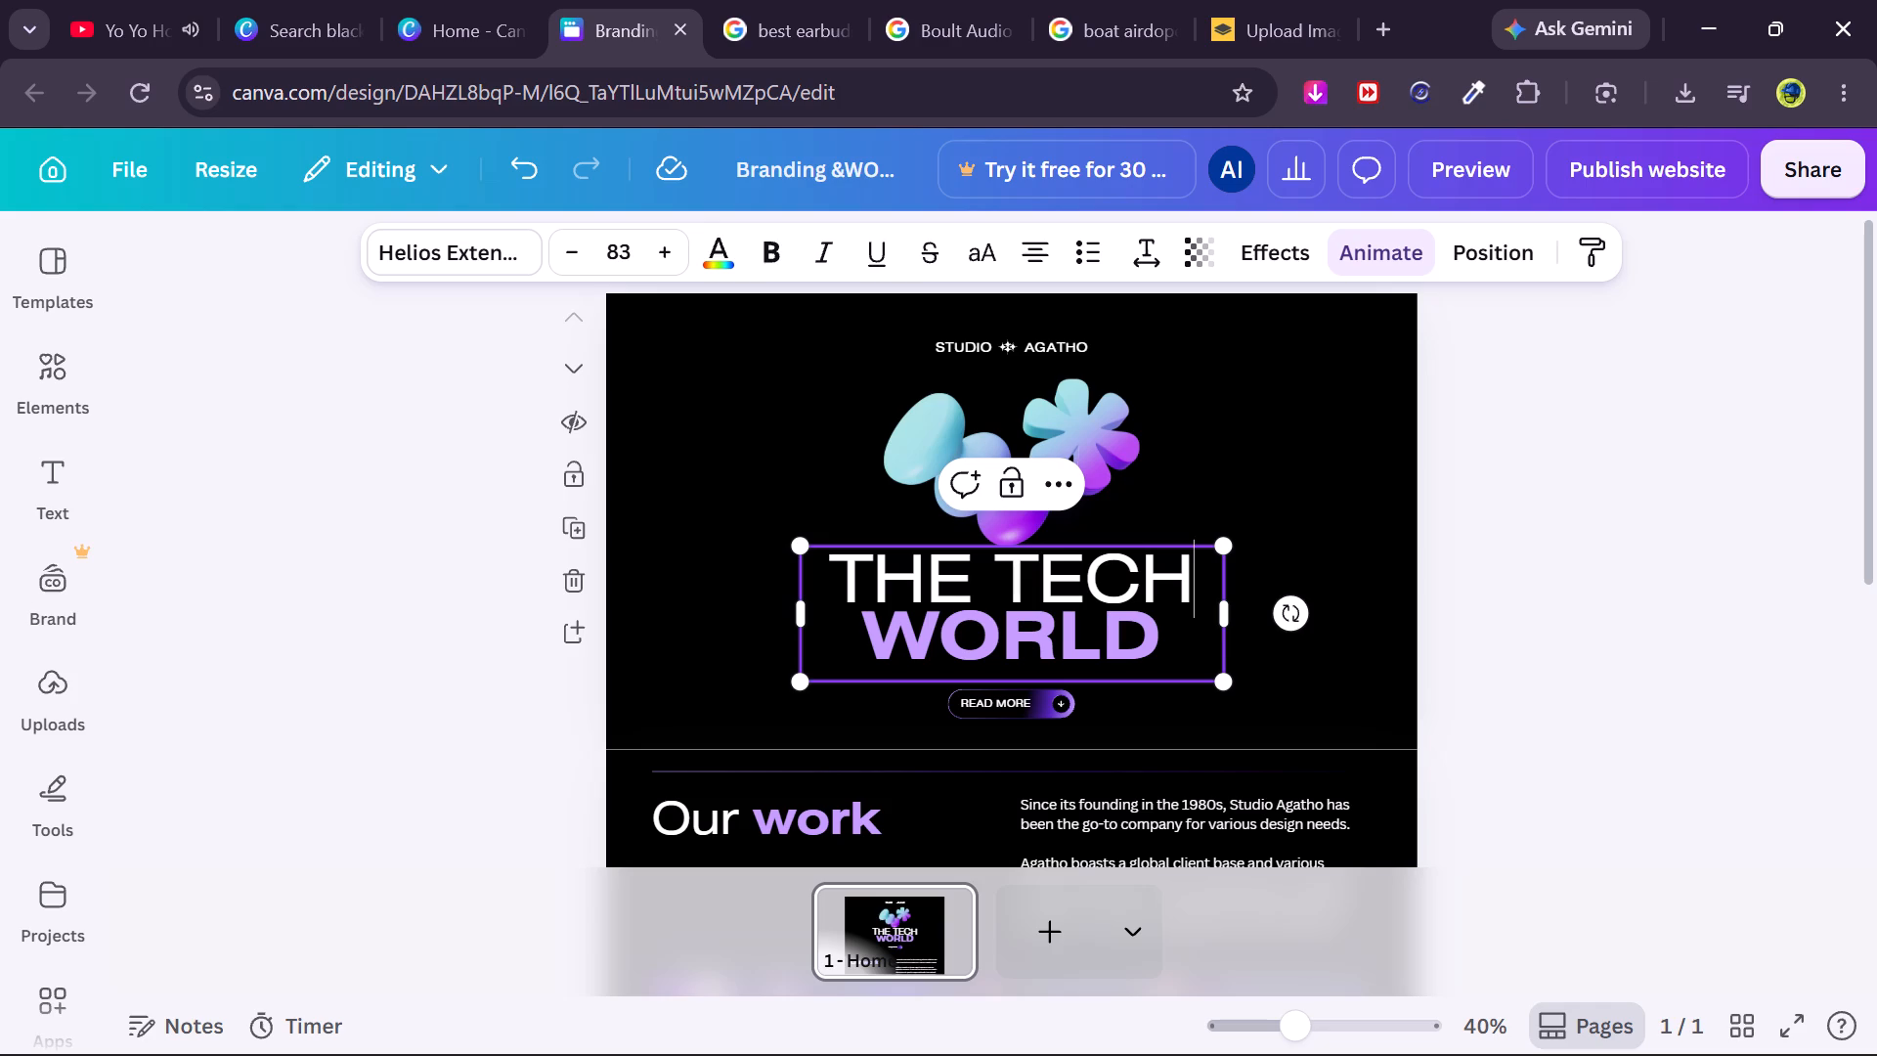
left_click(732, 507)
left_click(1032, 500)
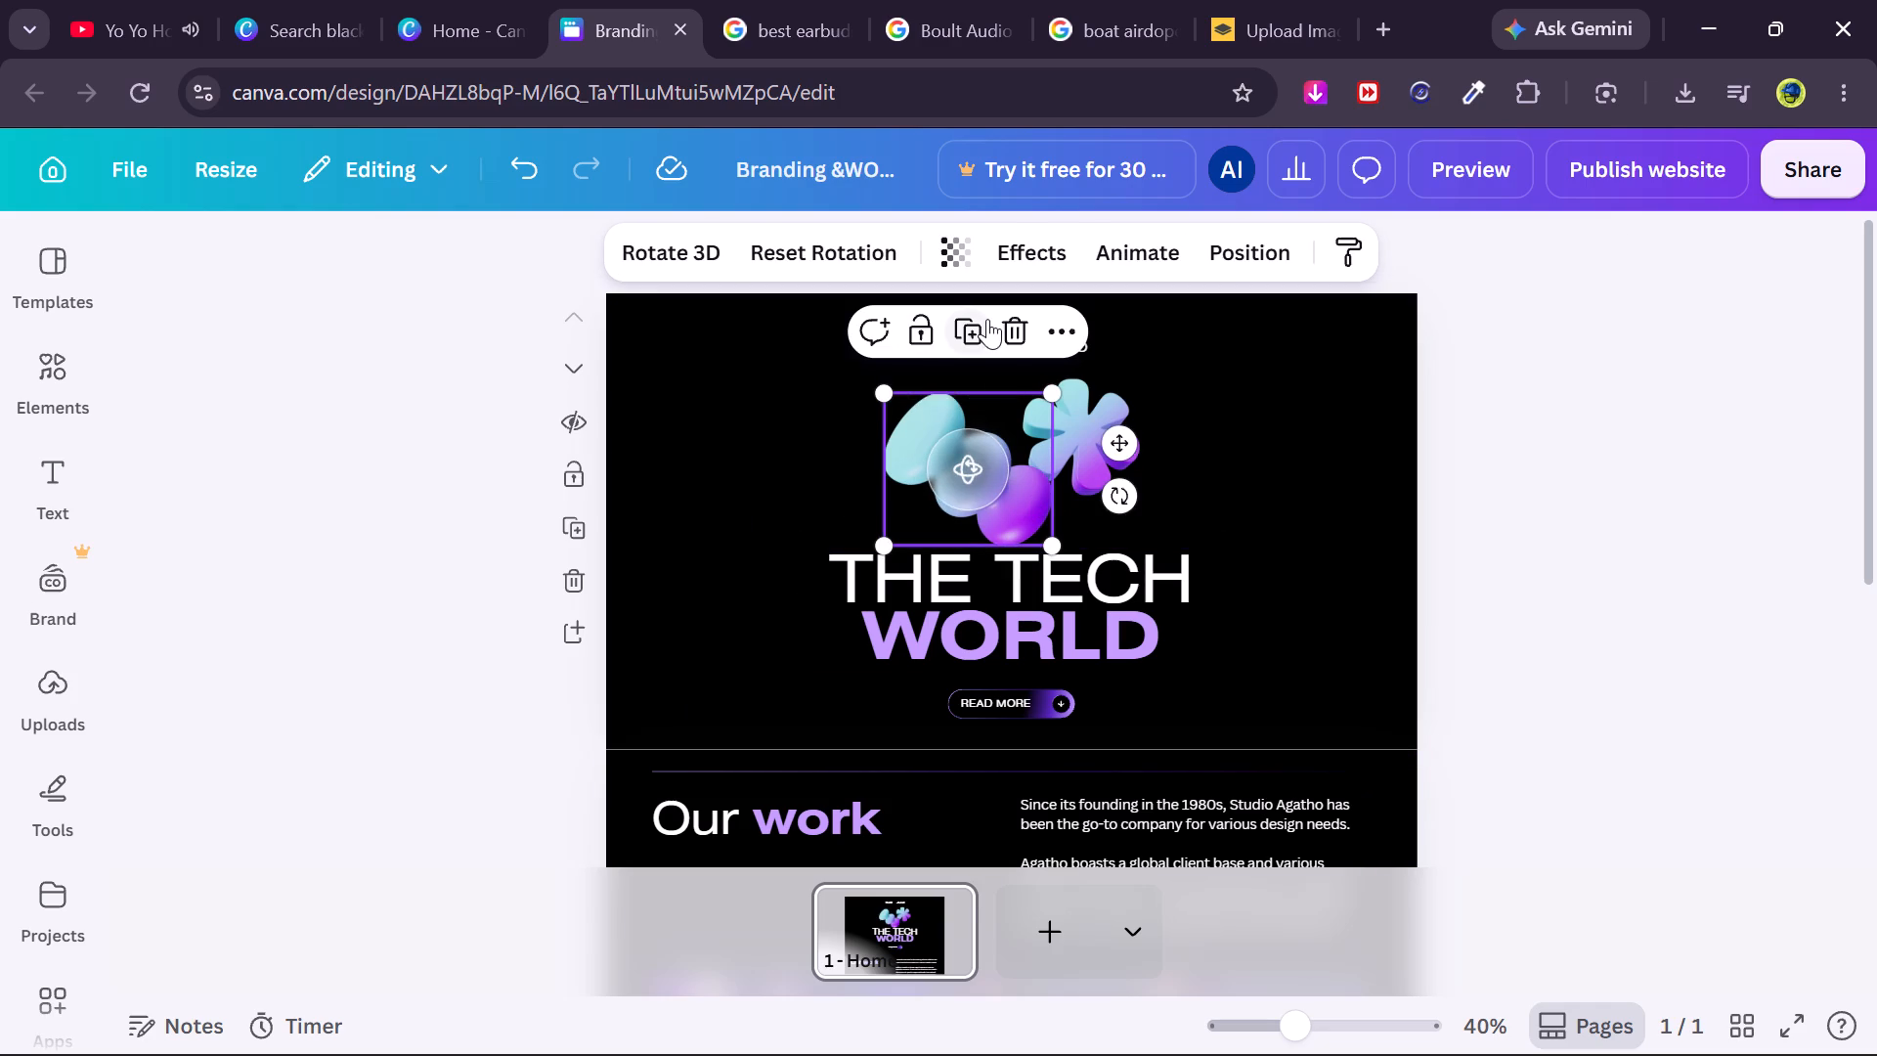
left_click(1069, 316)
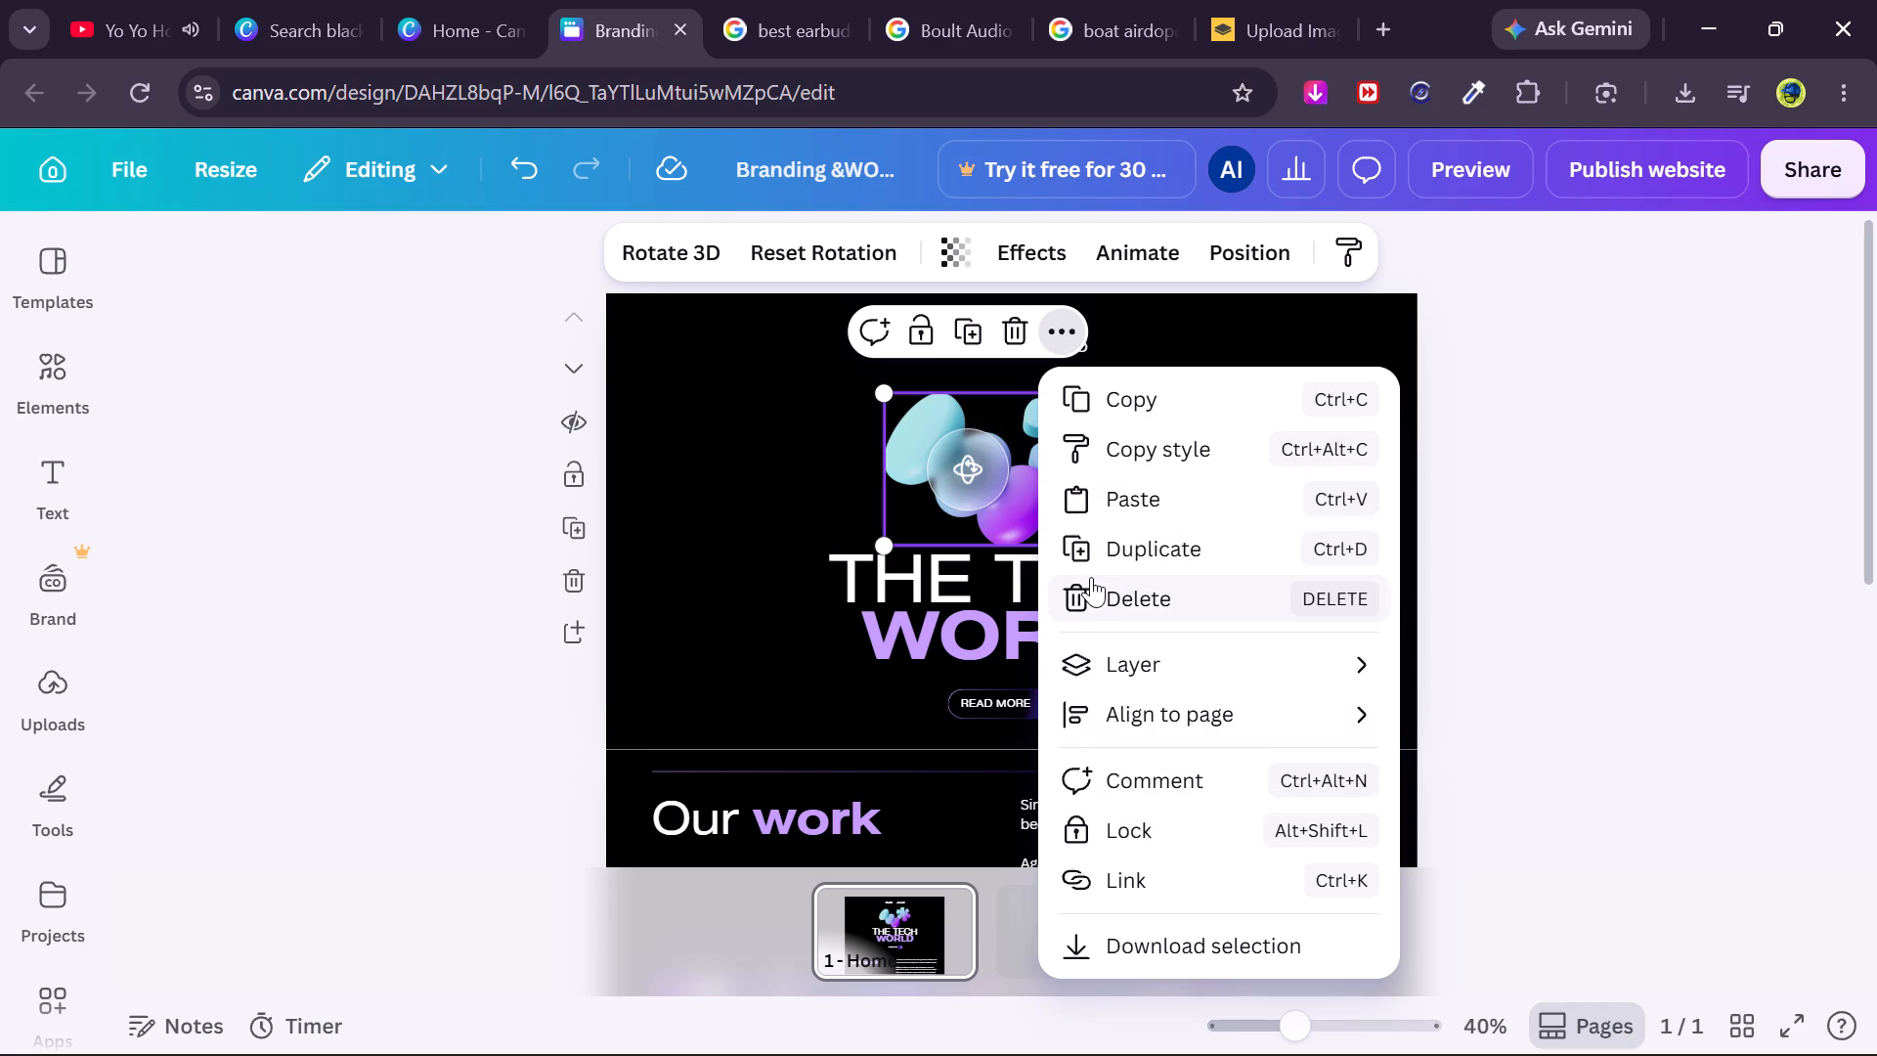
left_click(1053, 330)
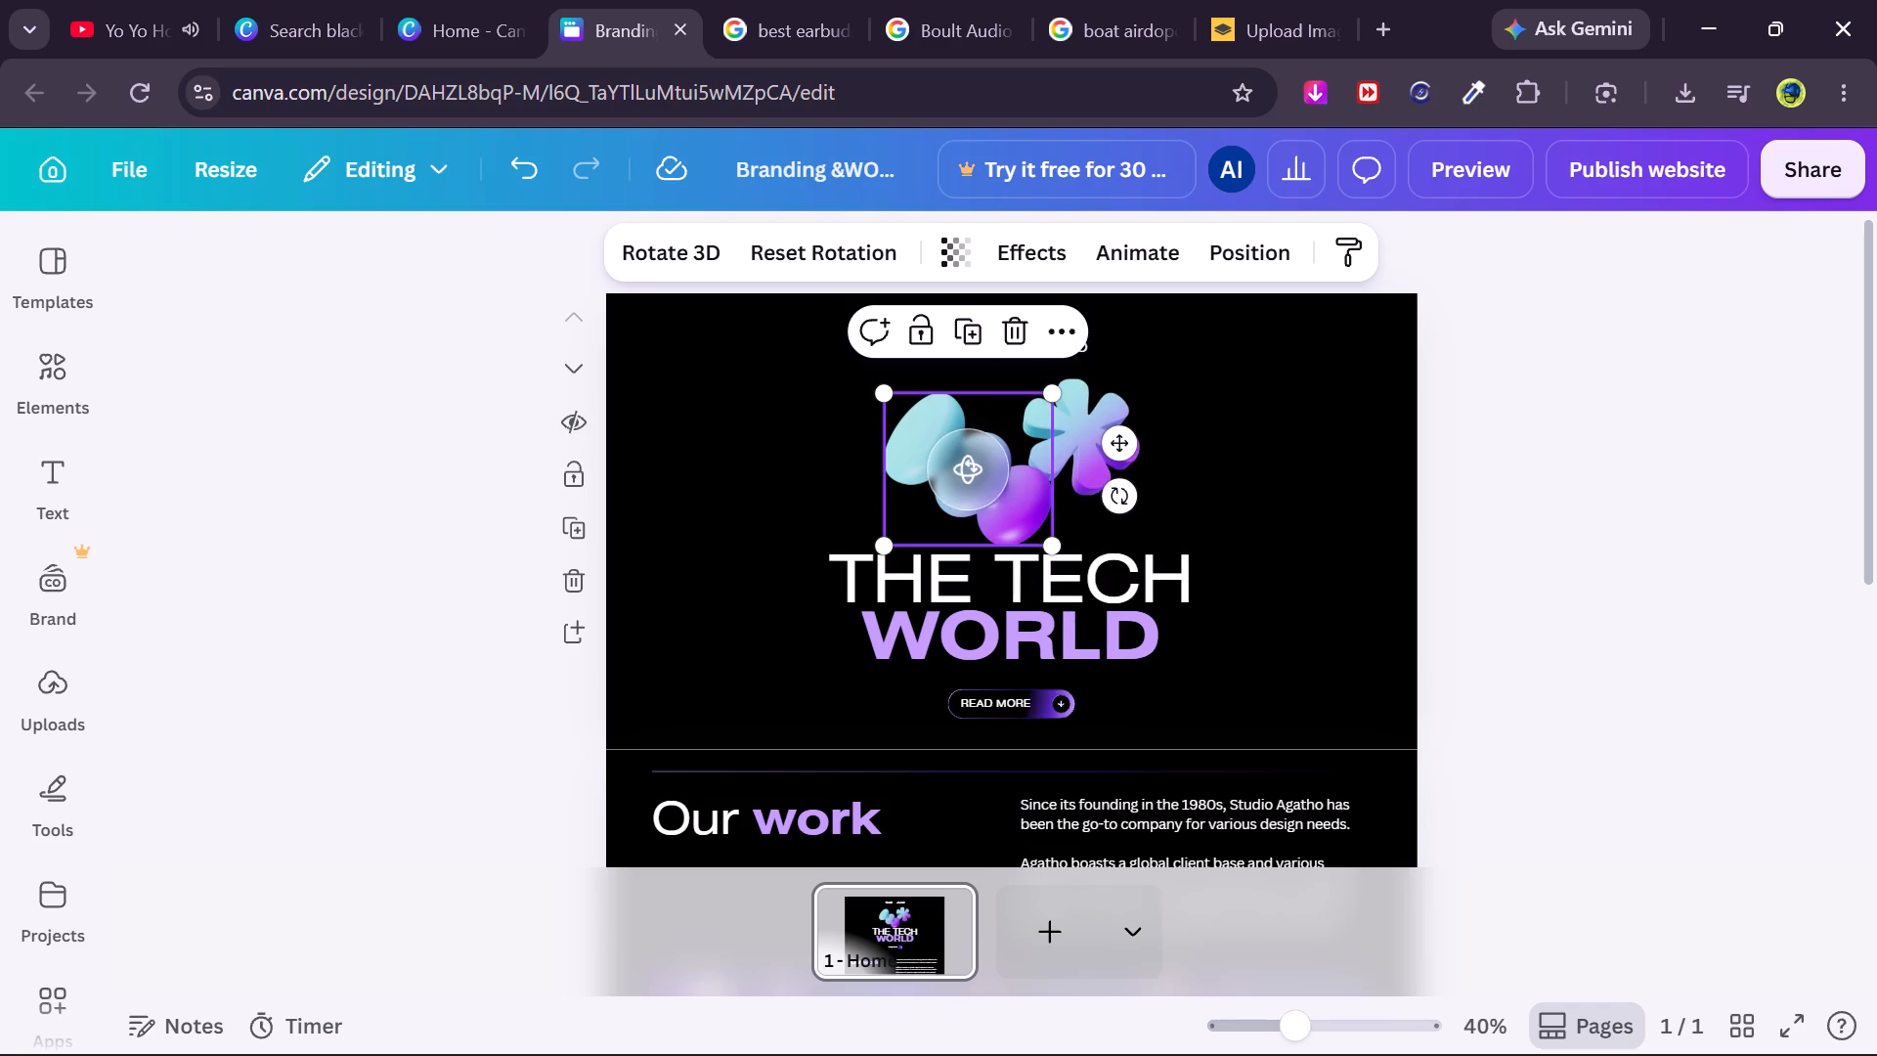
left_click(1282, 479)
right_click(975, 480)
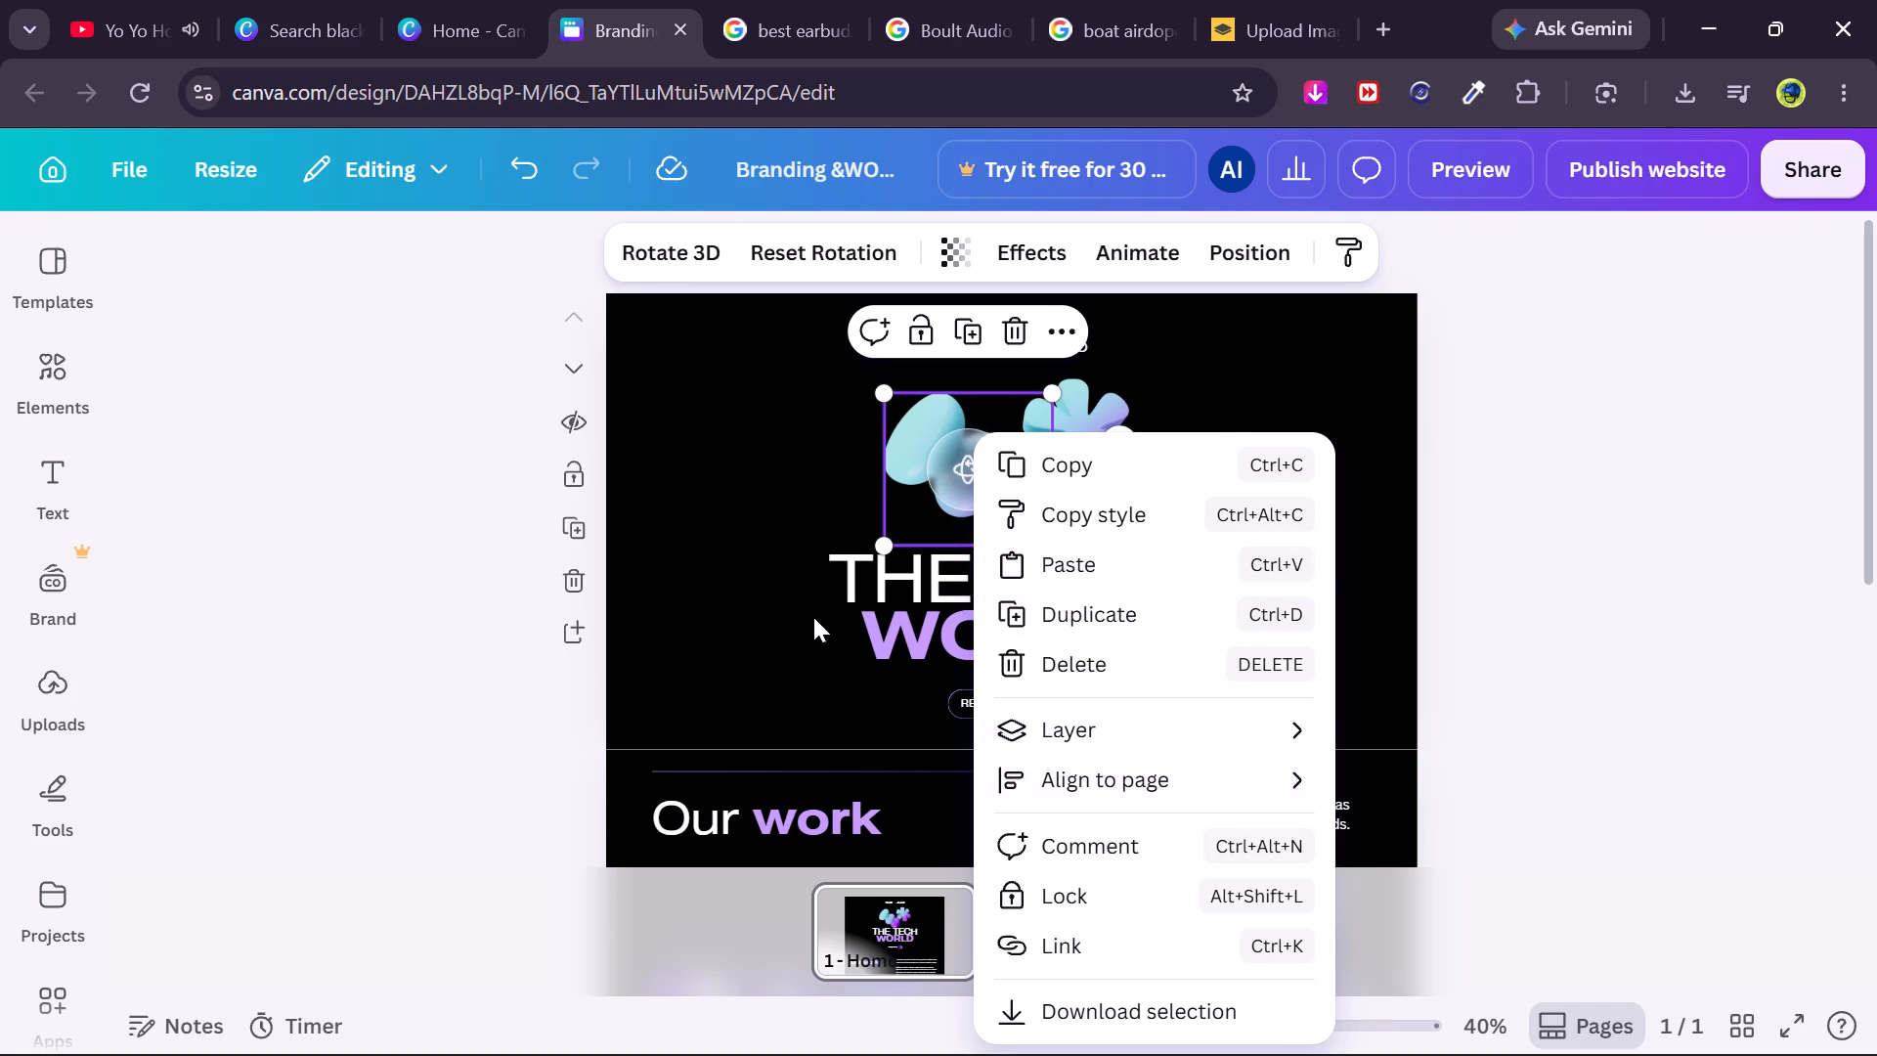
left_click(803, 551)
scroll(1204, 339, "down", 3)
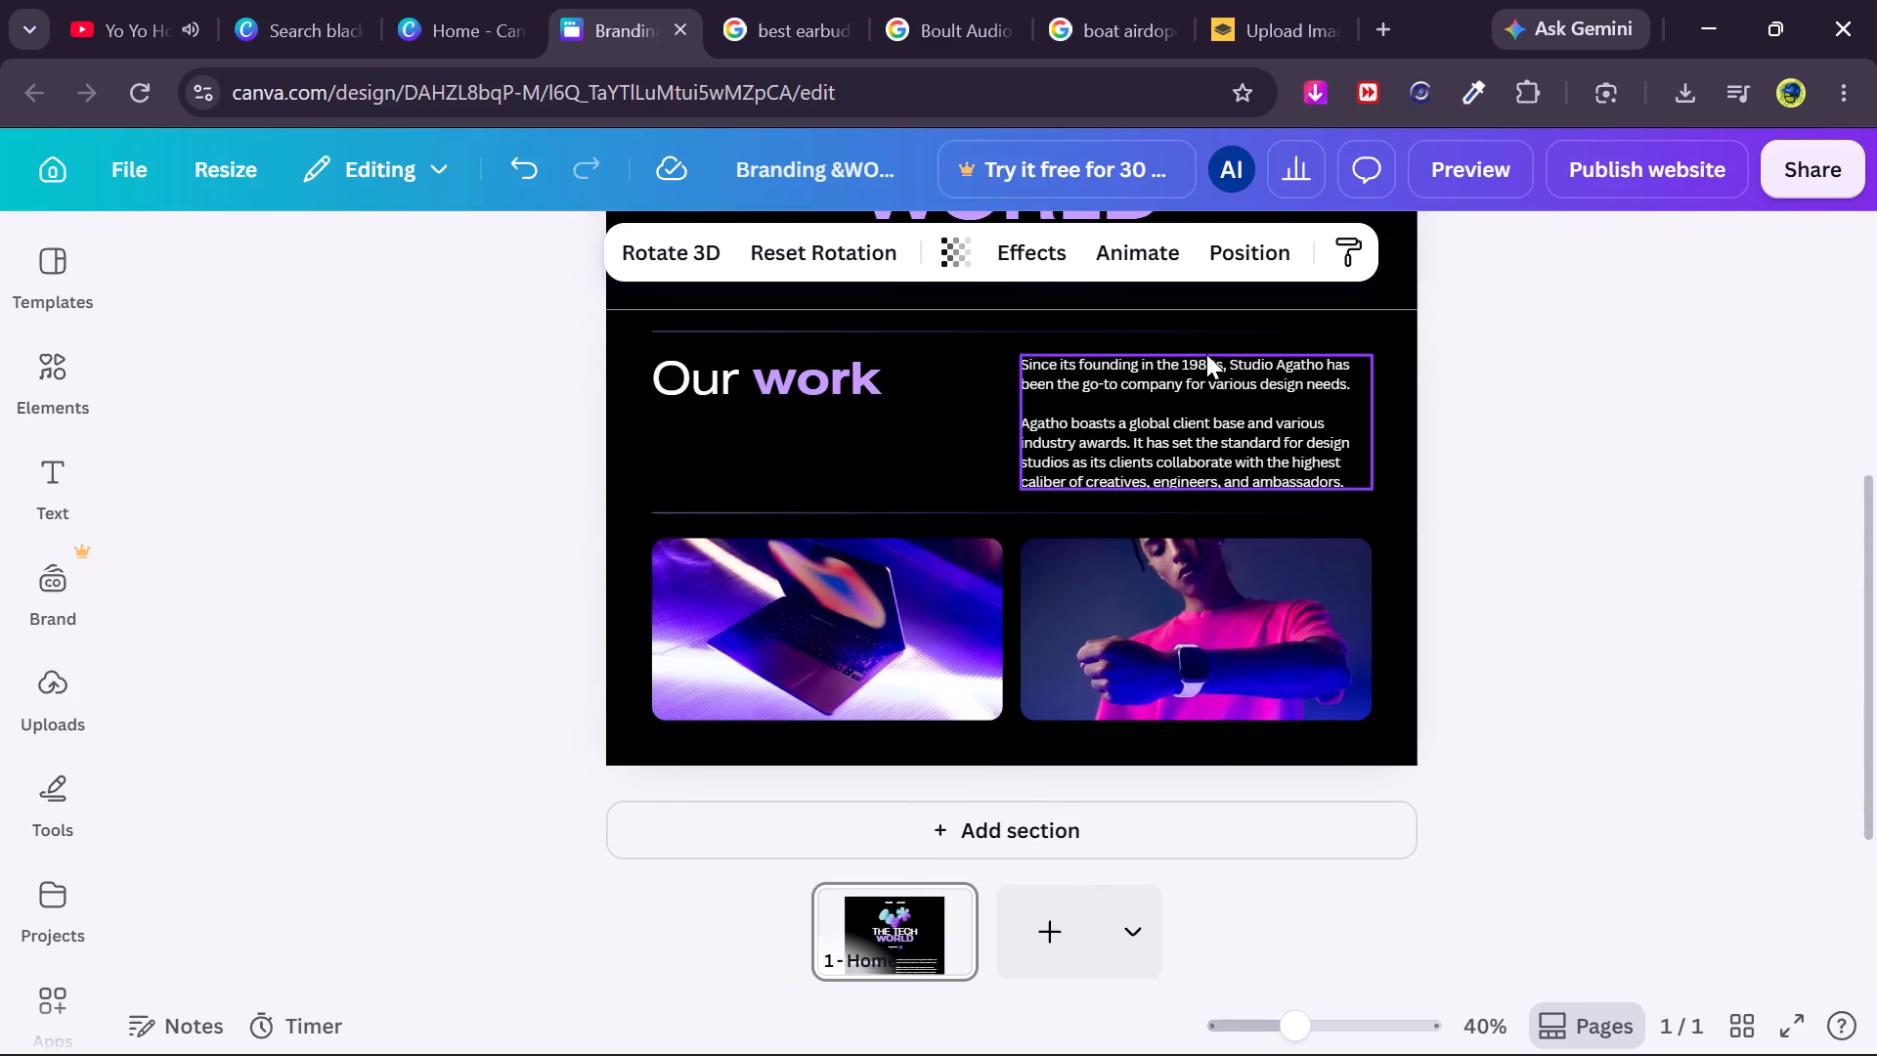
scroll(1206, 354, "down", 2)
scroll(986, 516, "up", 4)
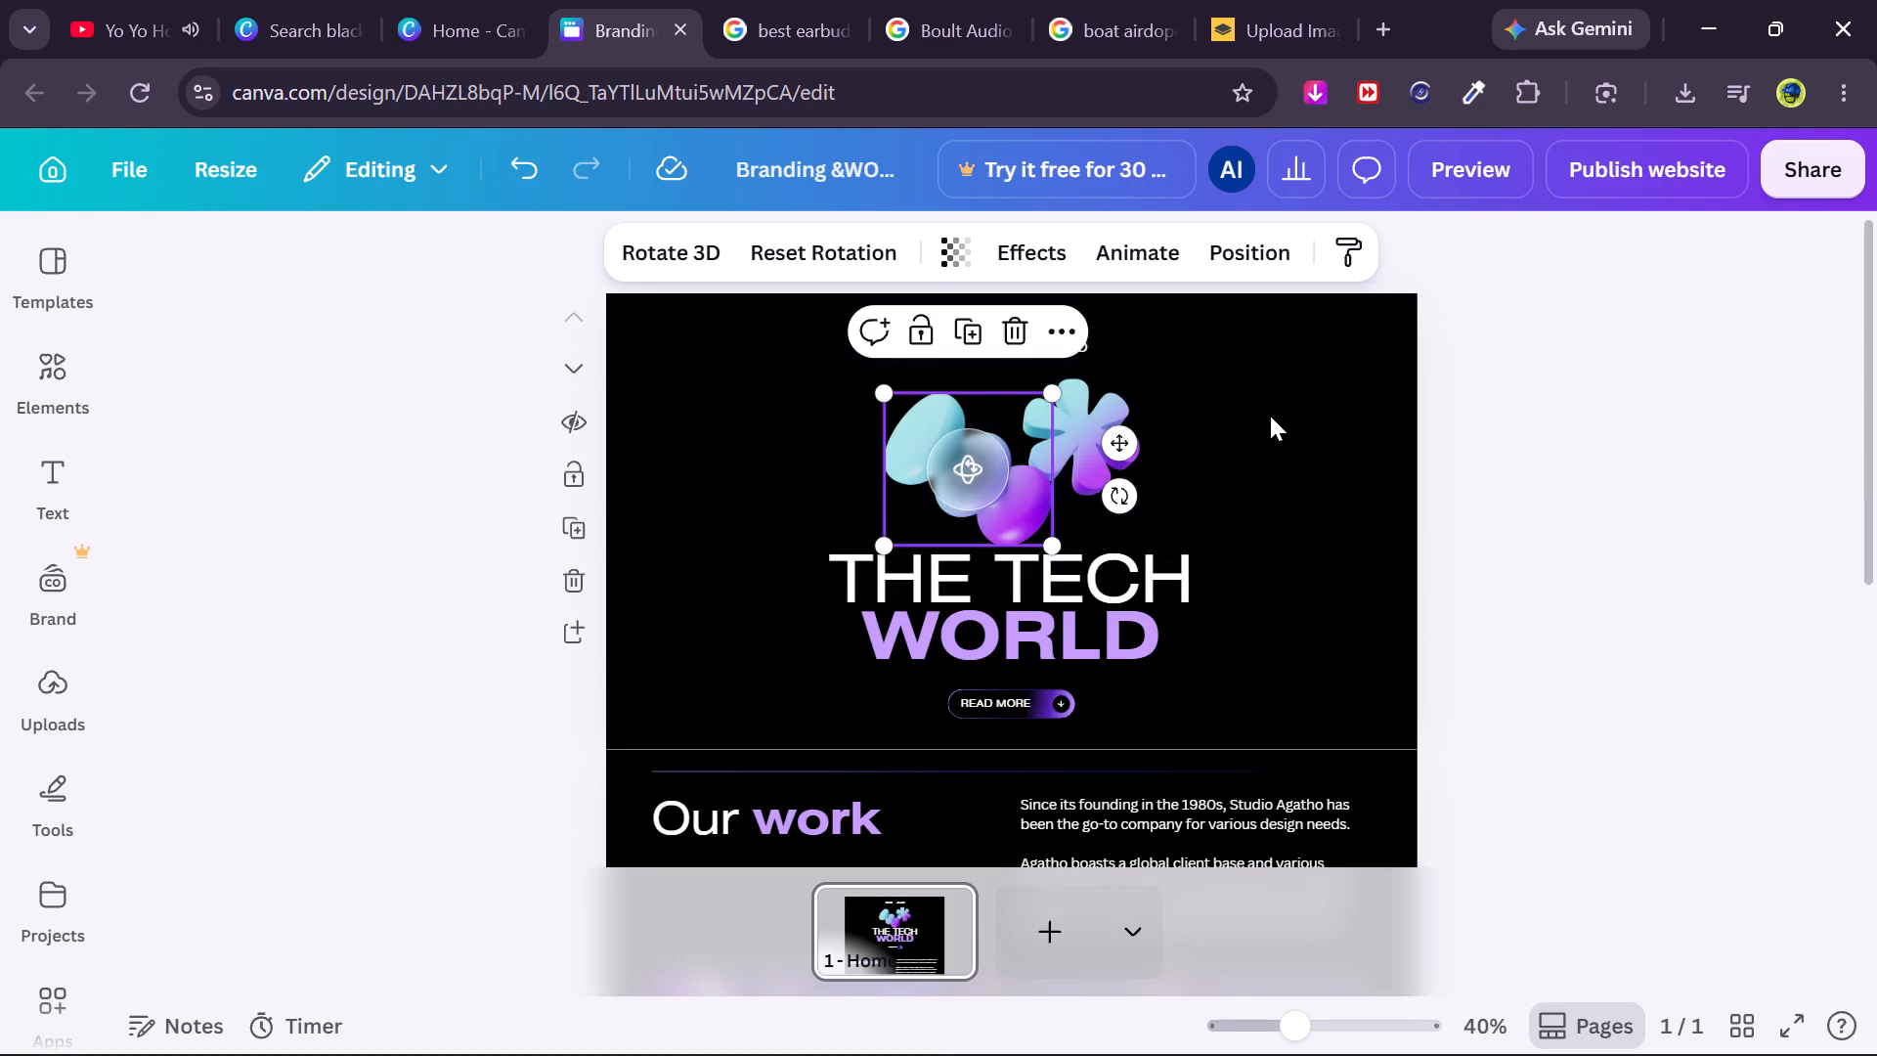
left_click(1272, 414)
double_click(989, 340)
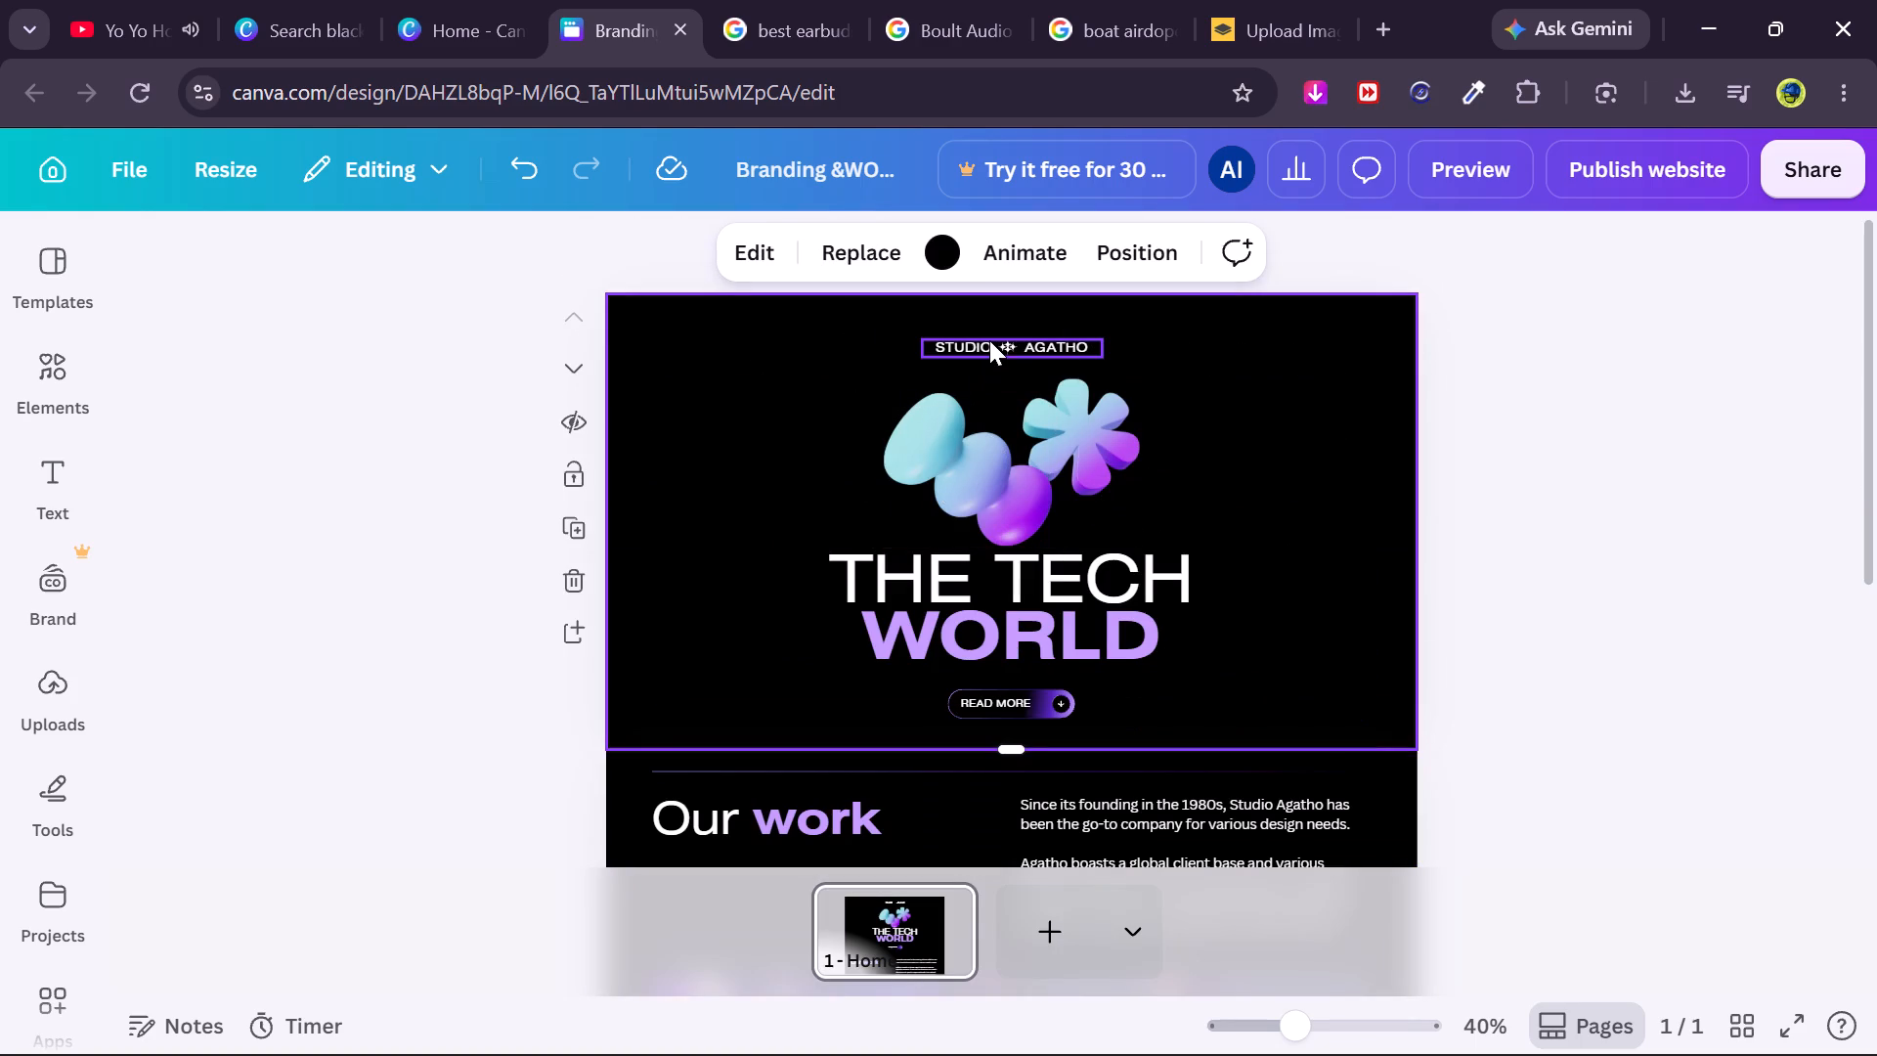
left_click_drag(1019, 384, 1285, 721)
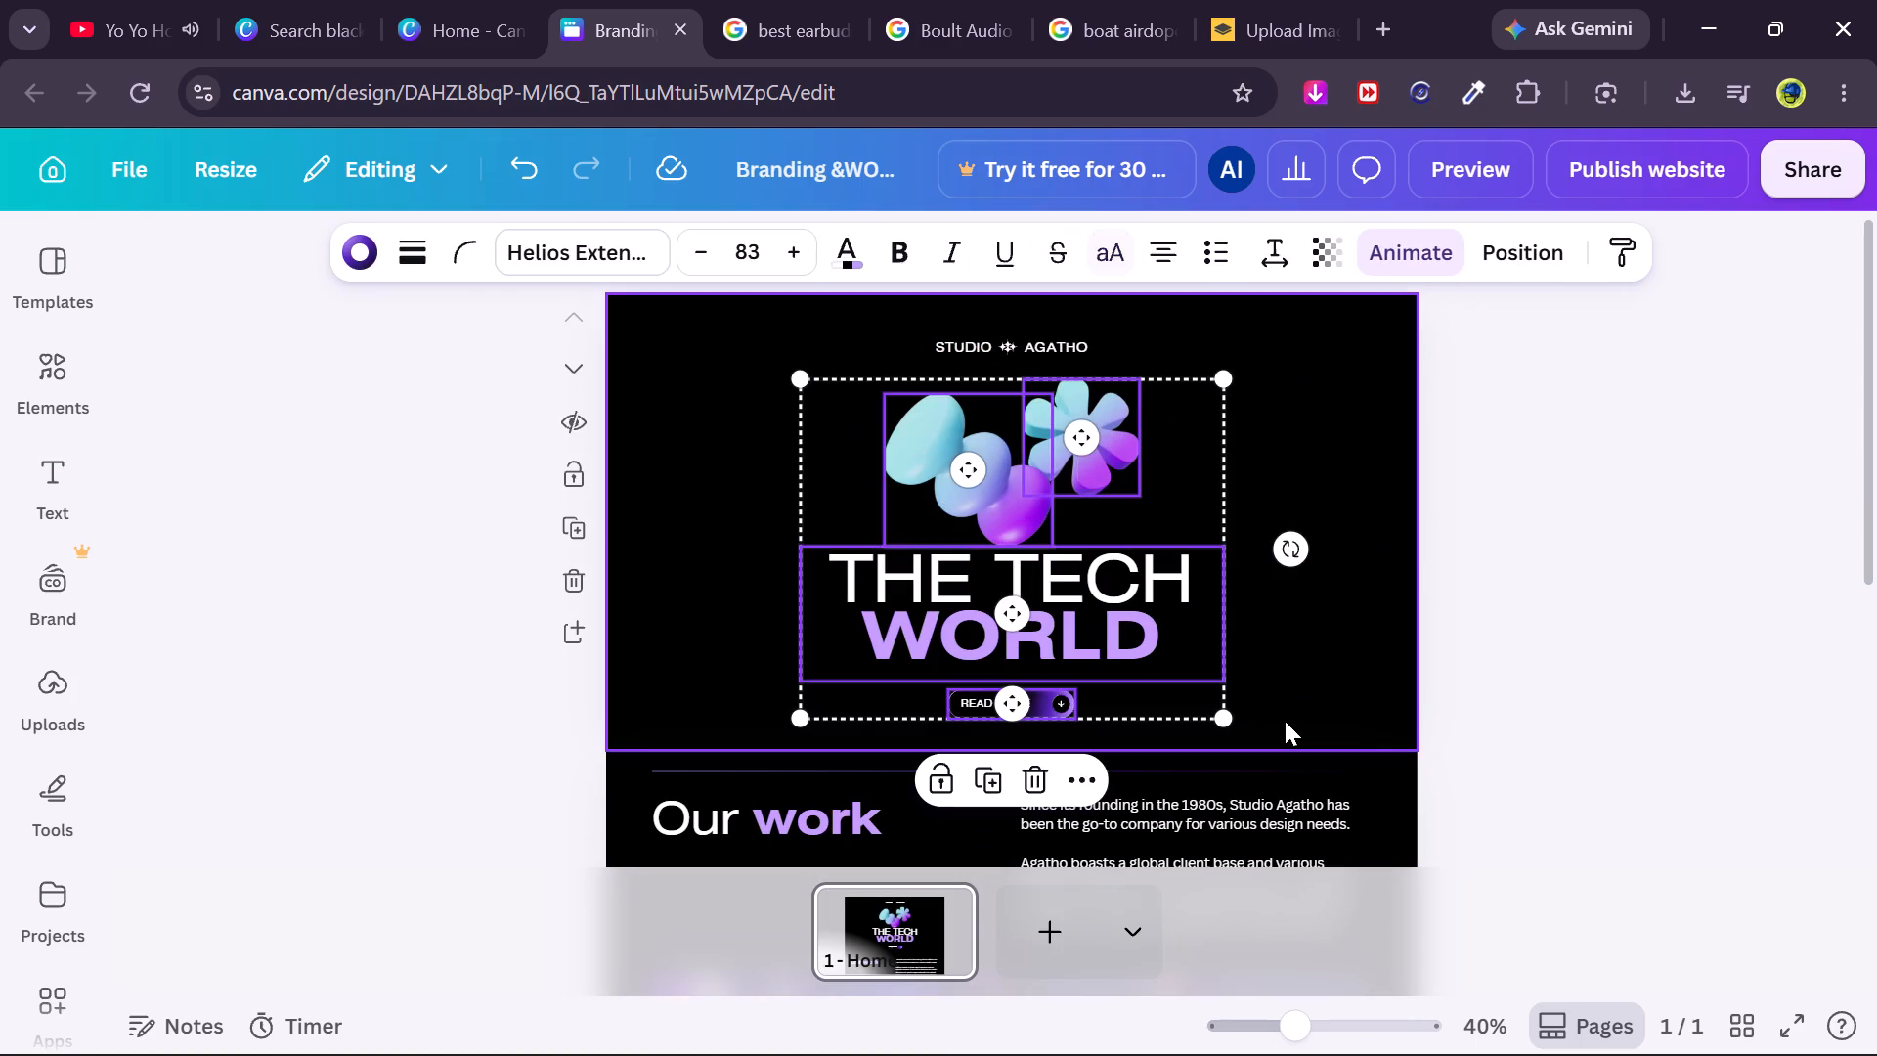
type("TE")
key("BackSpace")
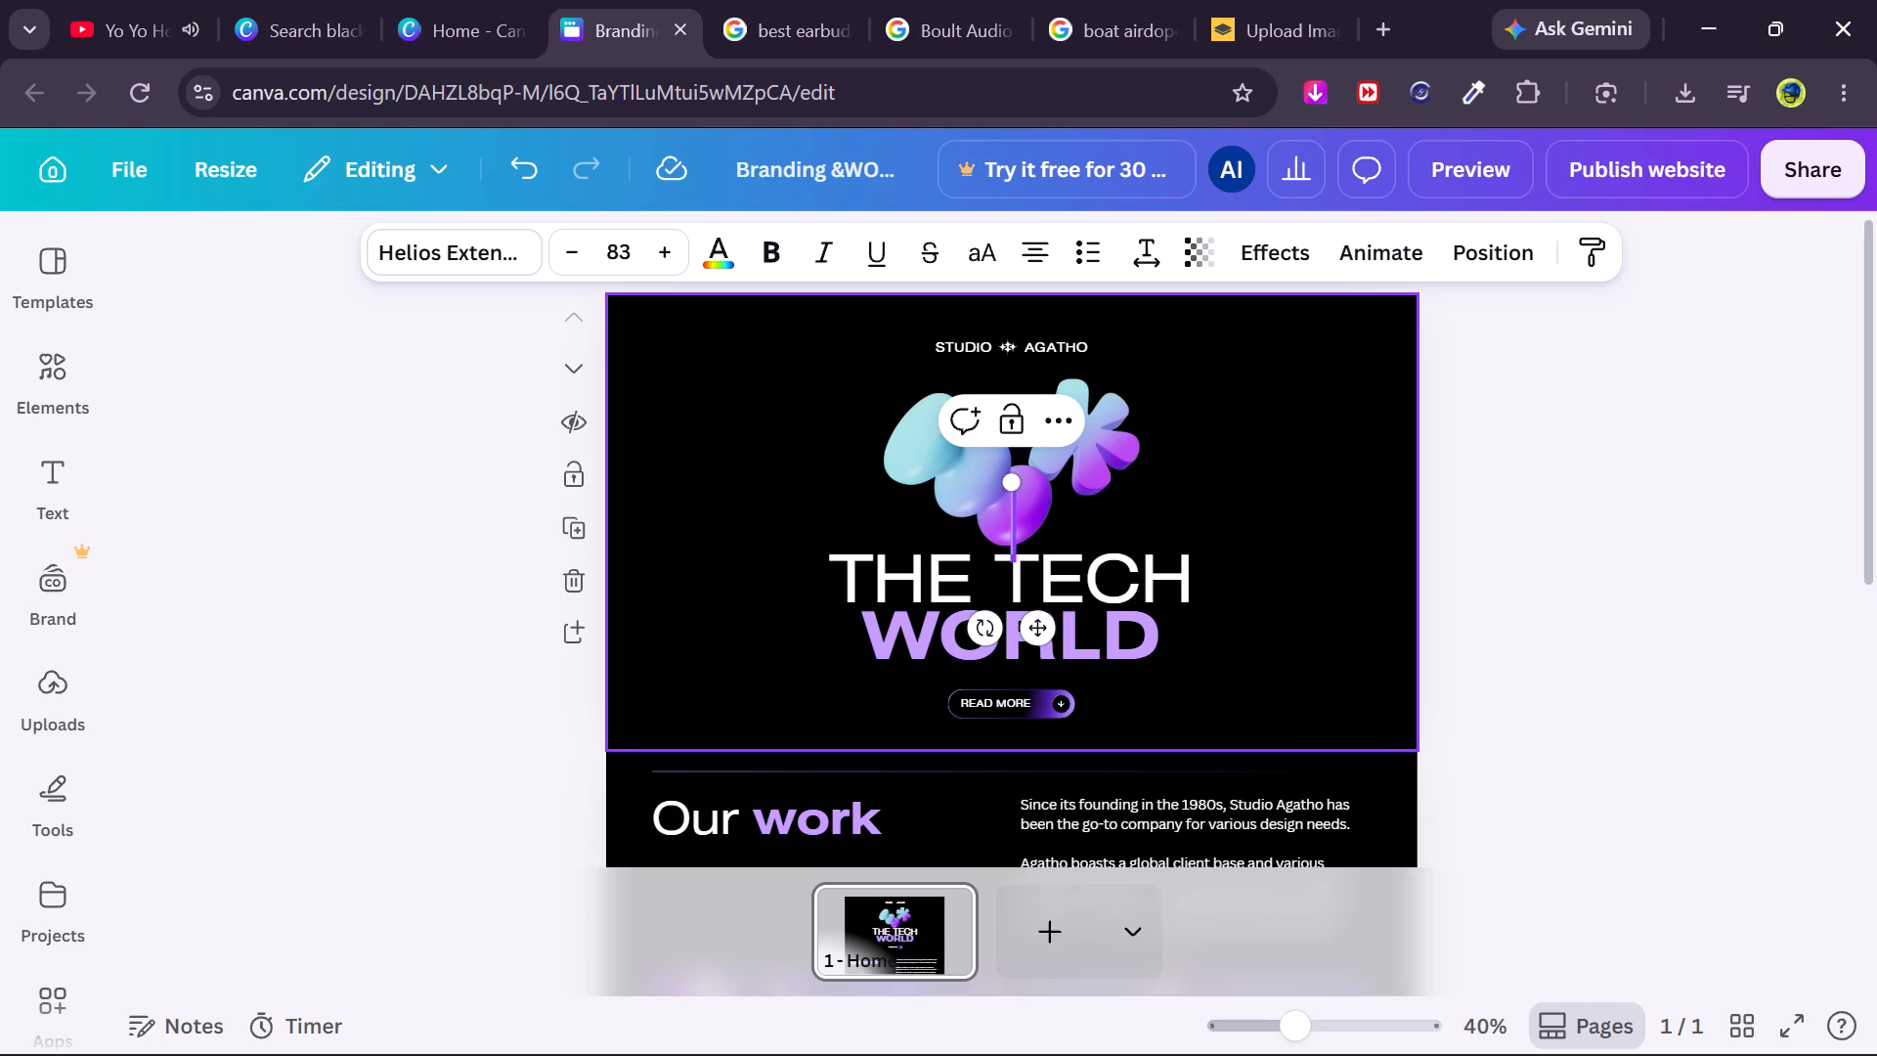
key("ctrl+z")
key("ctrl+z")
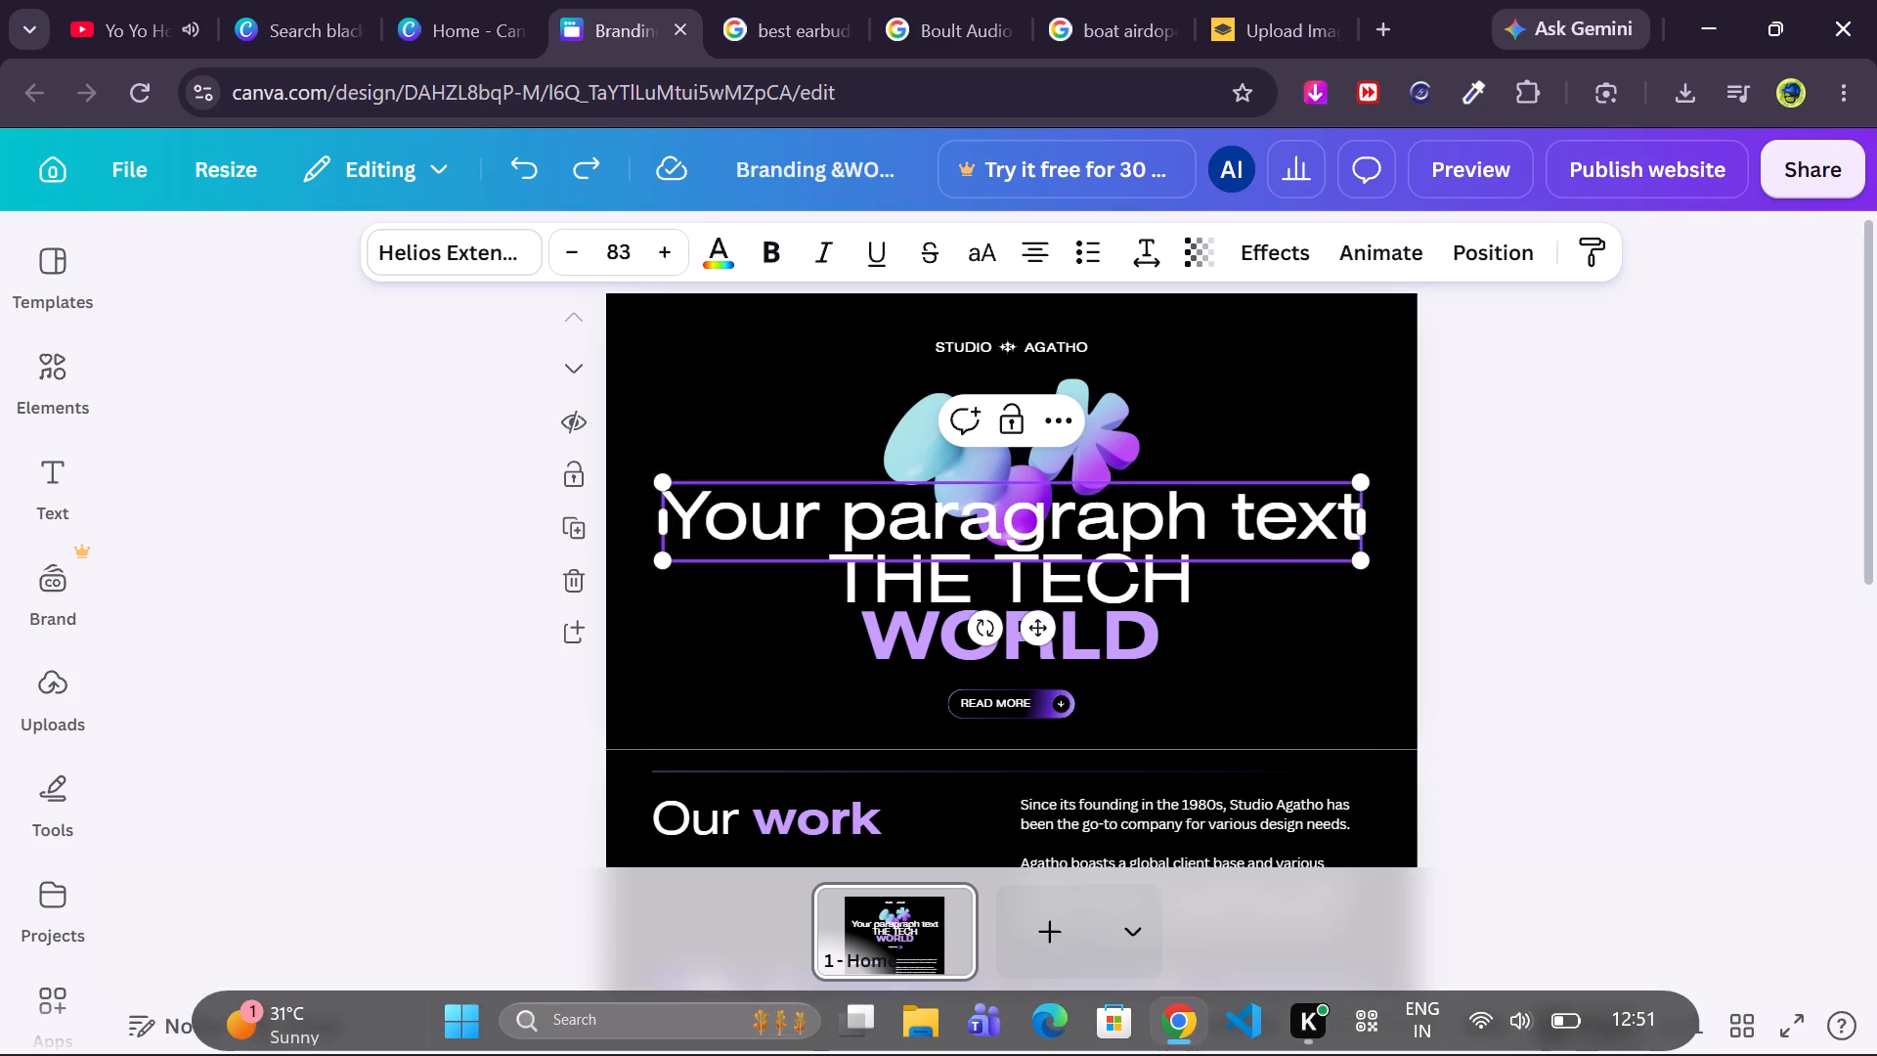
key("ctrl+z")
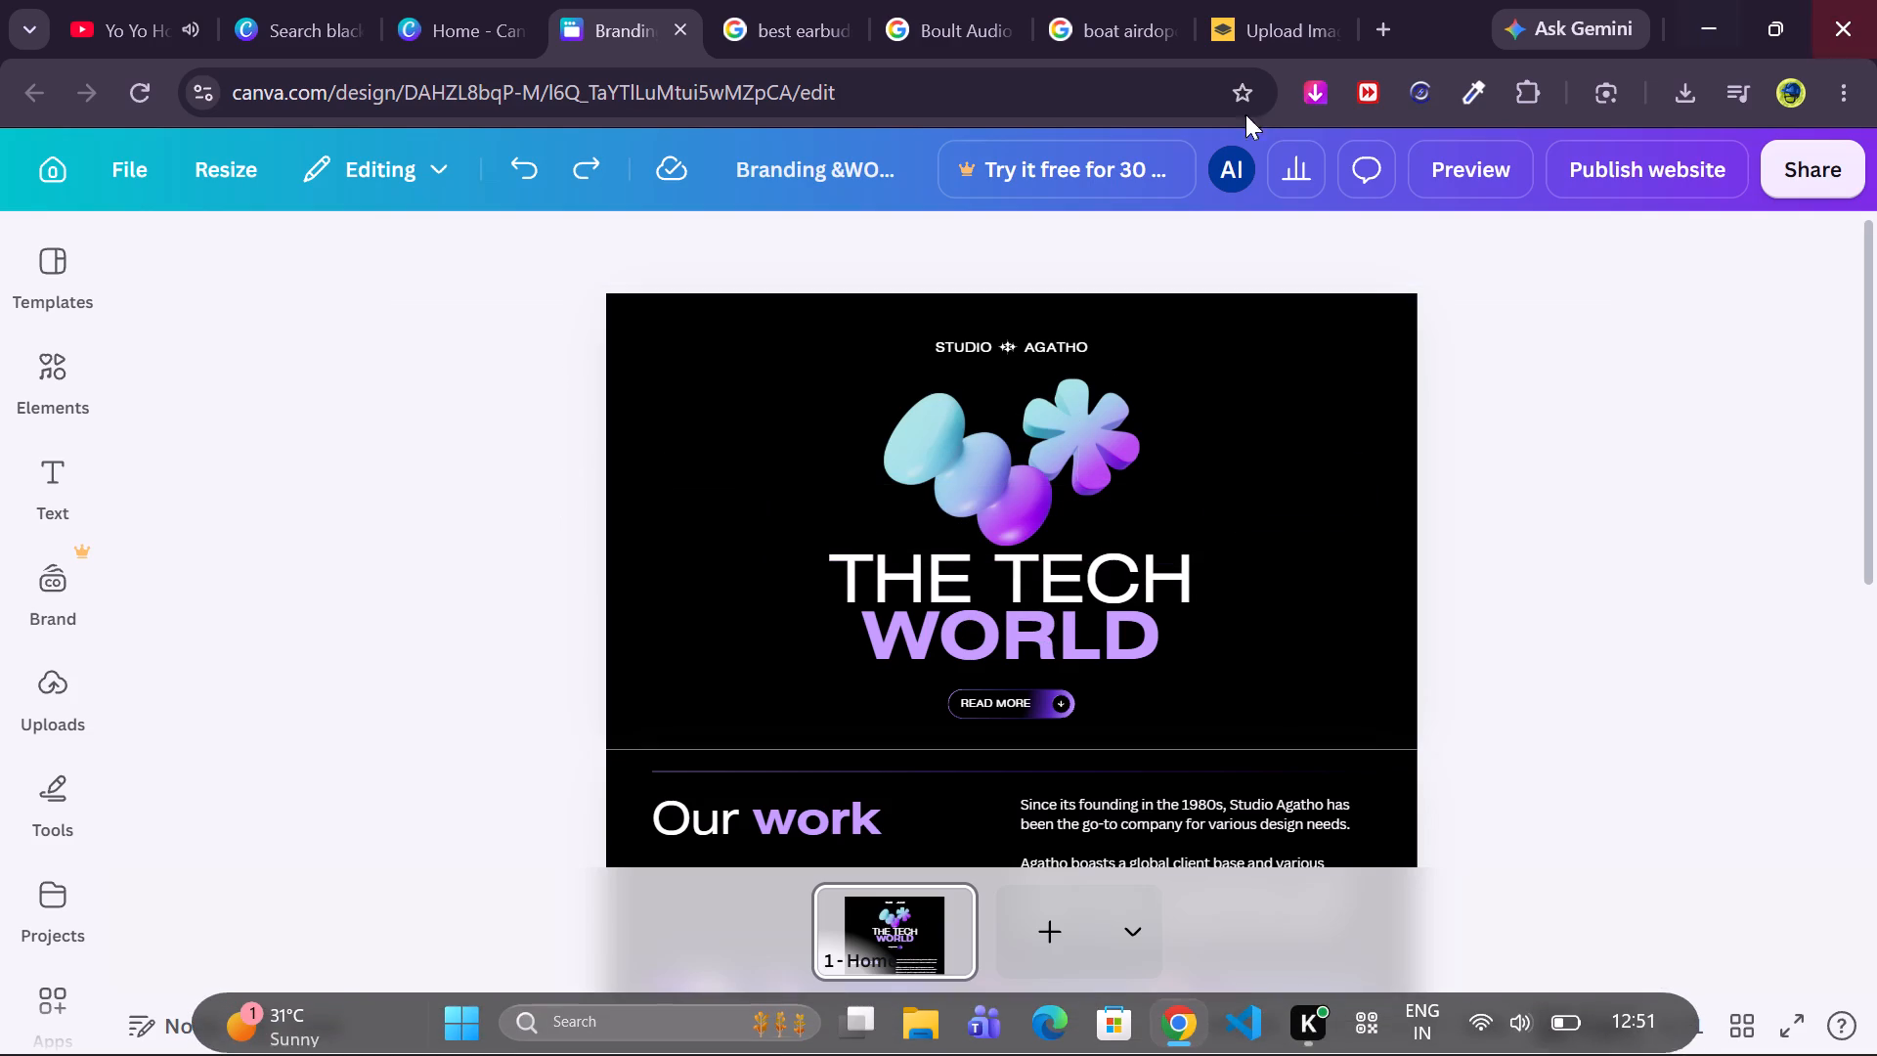
Replace "STUDIO" with "TECH" and "AGATHO" with "TEWAR" in the small brand line above the hero graphic.
double_click(973, 345)
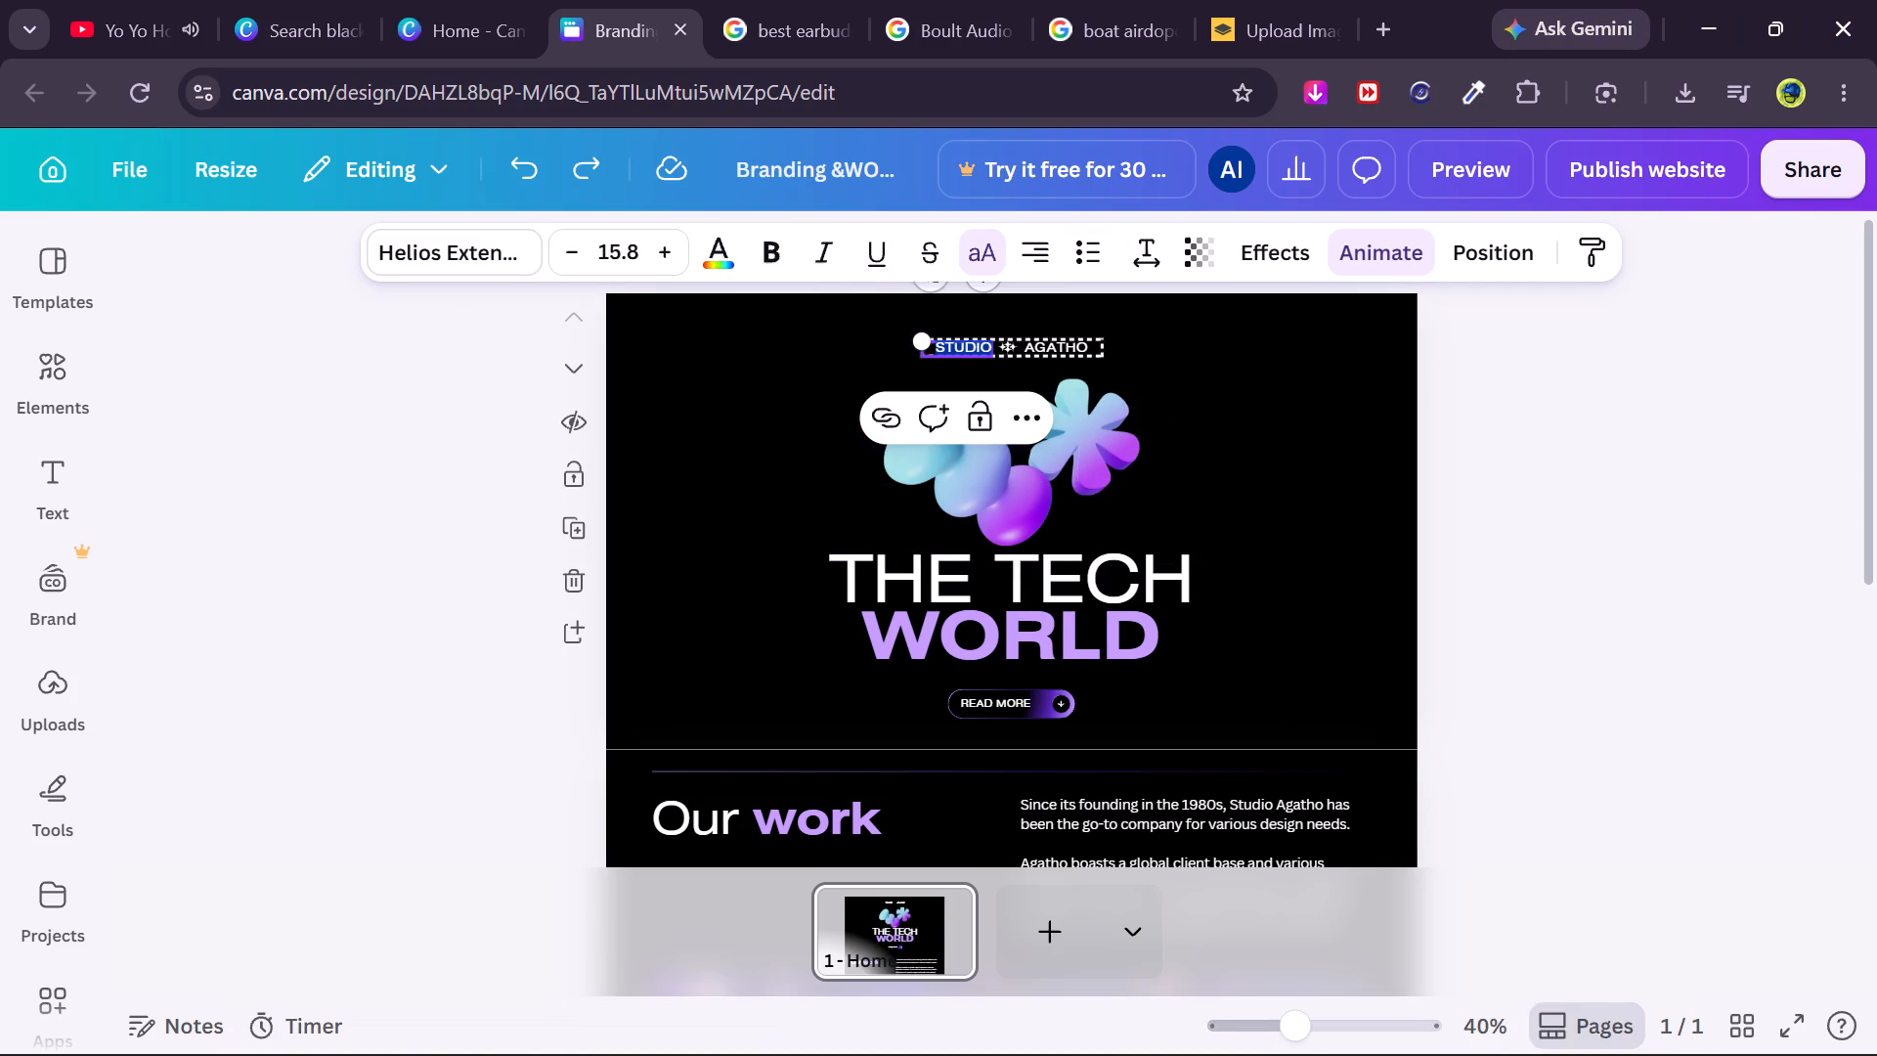
type("TE")
type("CH")
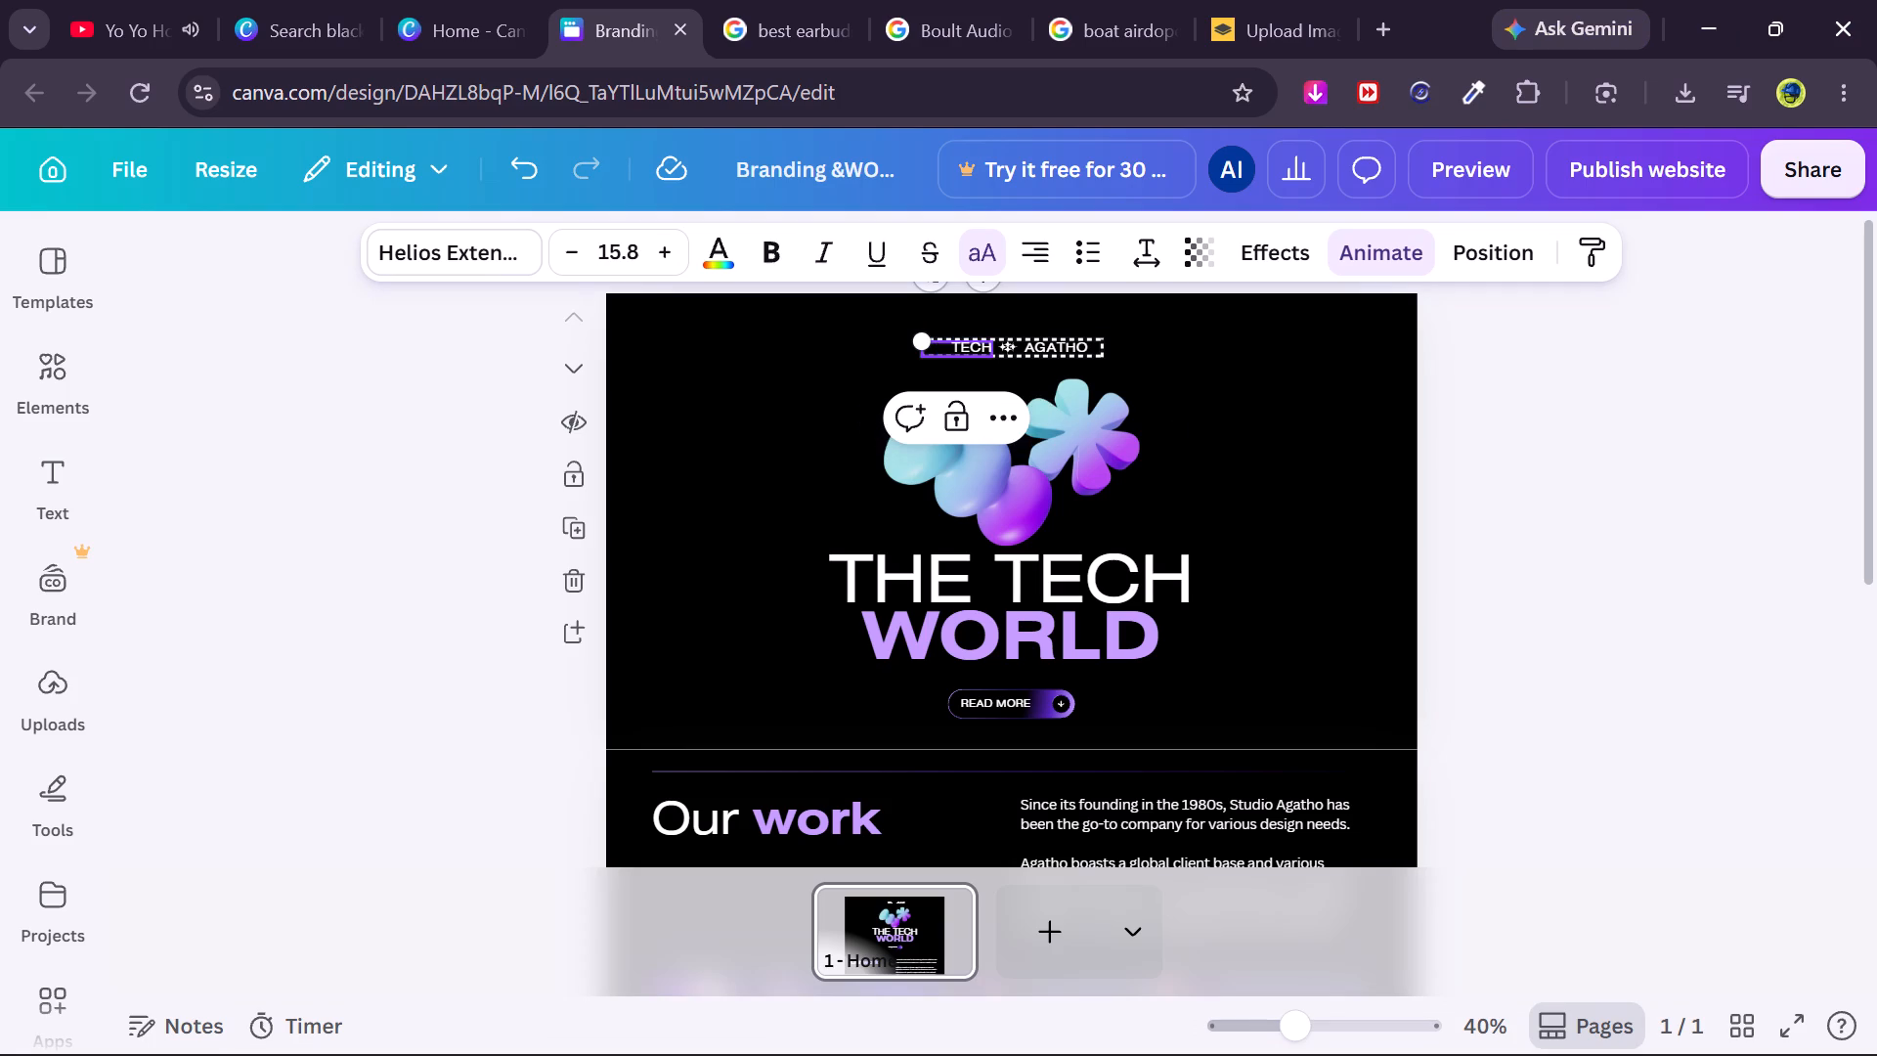
double_click(1066, 343)
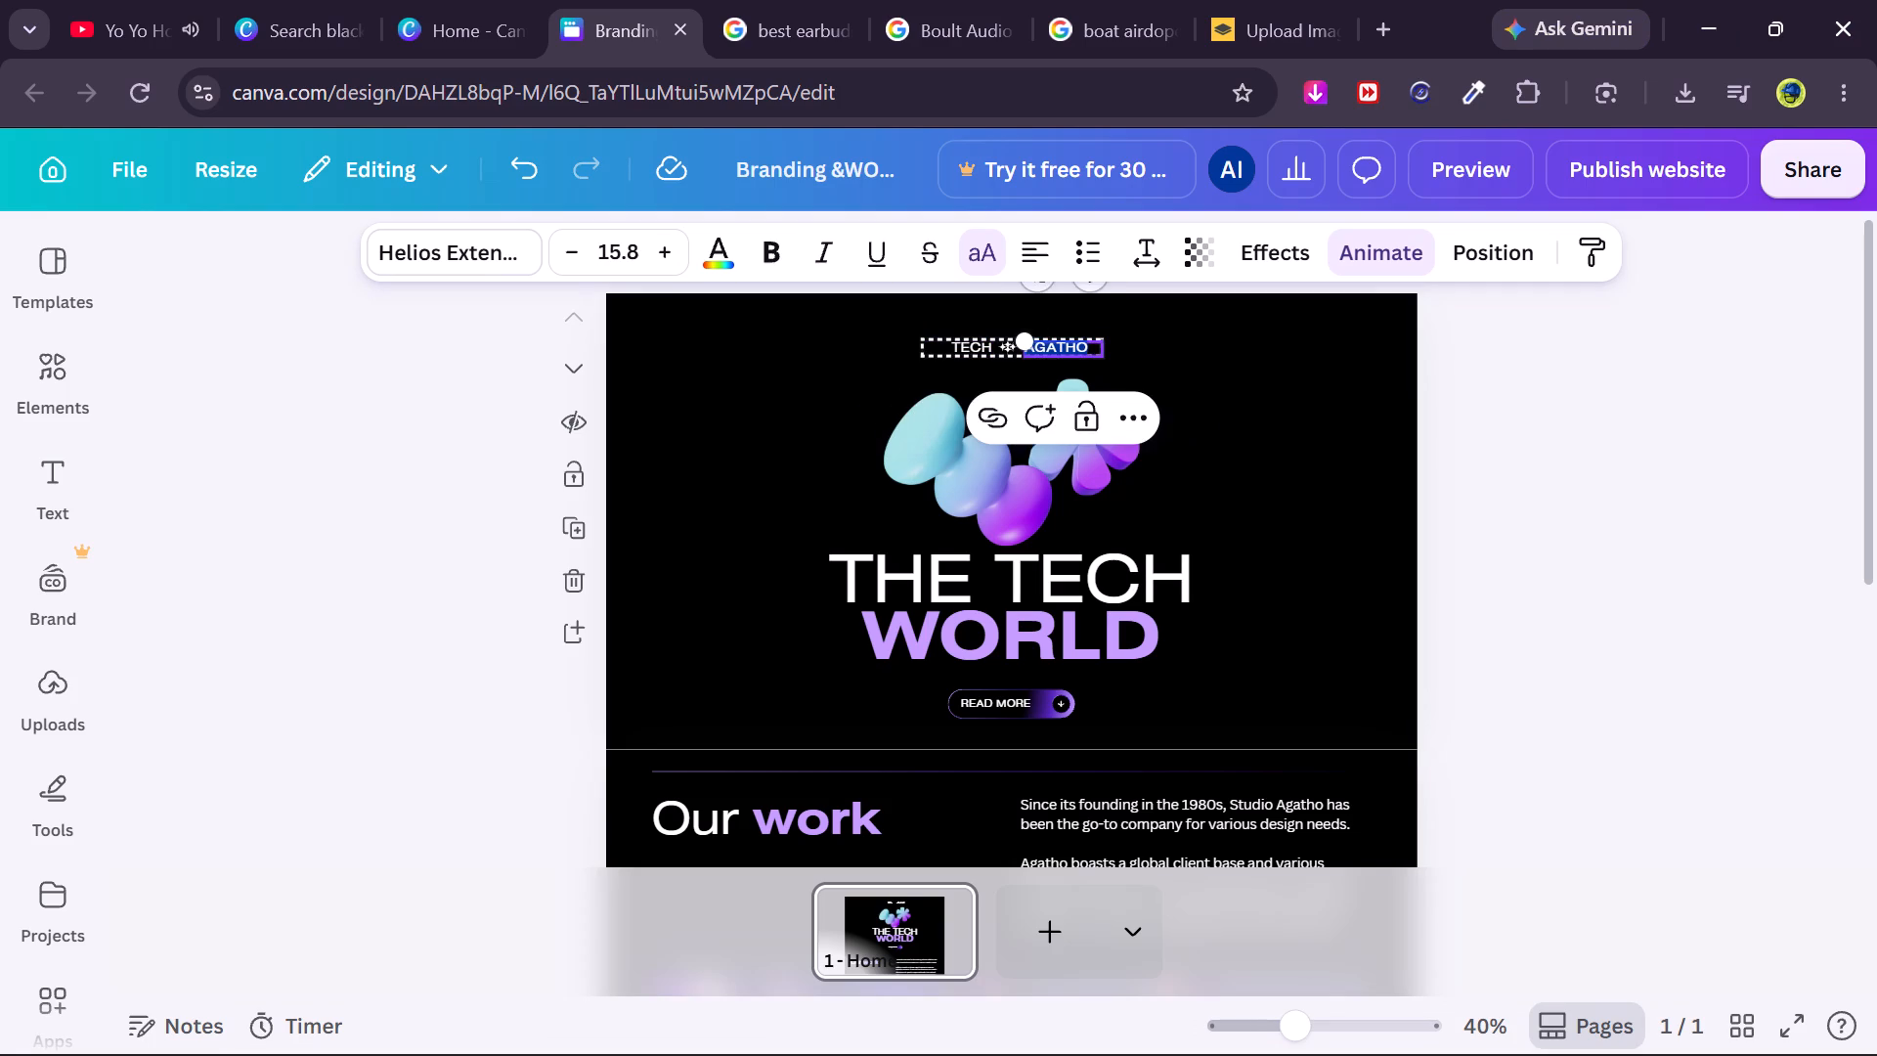
type("TEWAR")
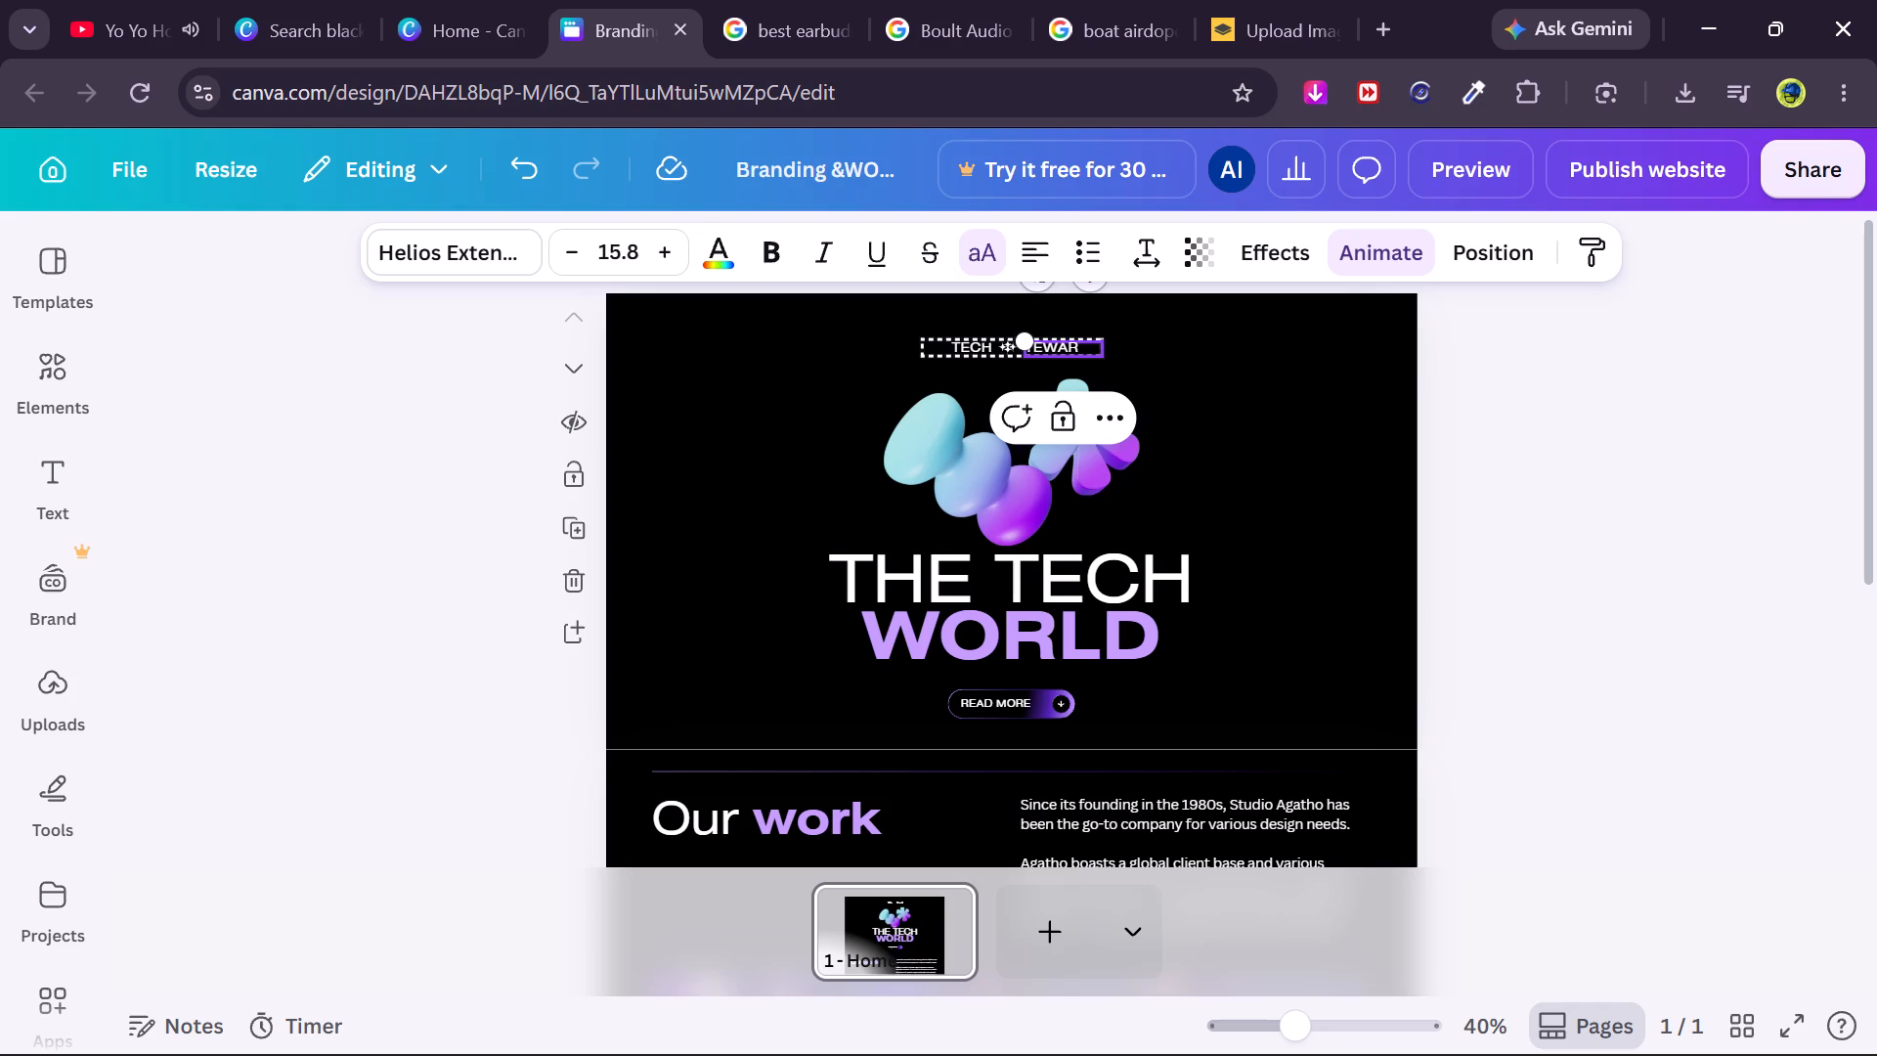
Duplicate the 3D blob graphic above the hero heading and rotate the copy slightly in 3D.
left_click(992, 476)
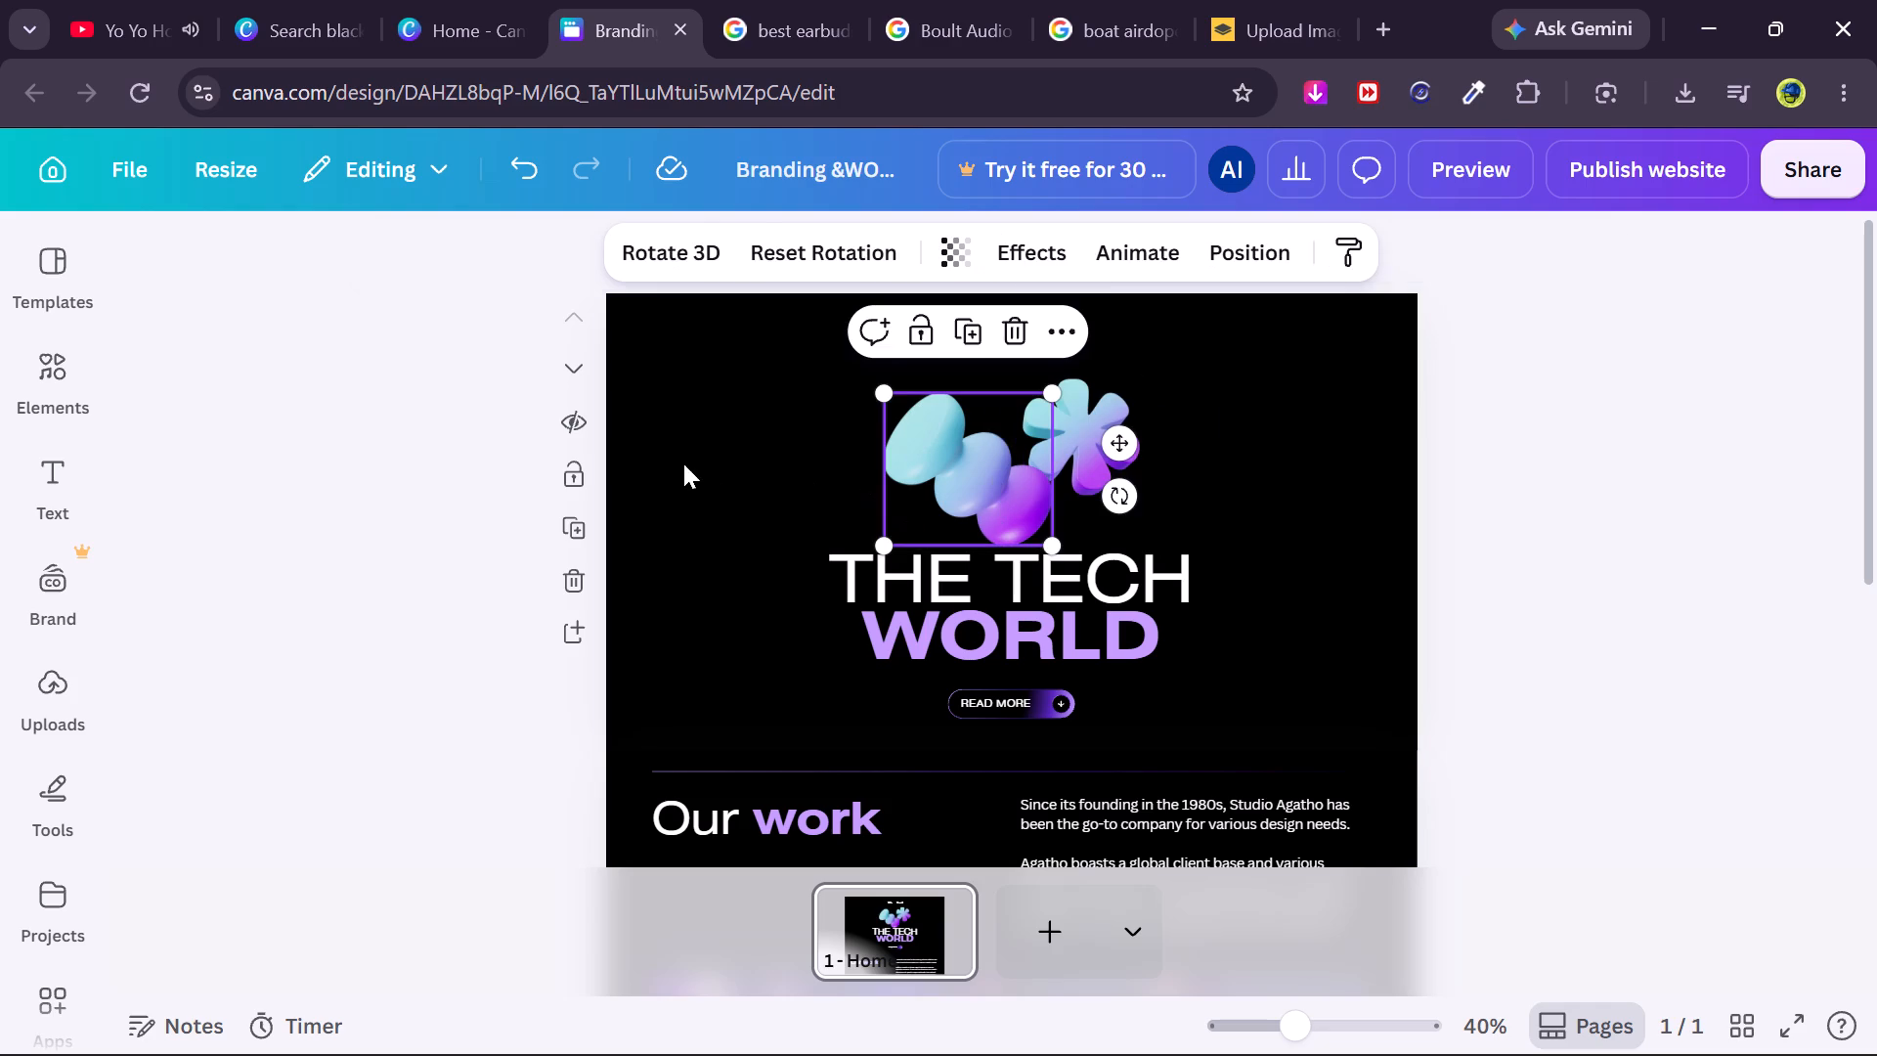
left_click(969, 324)
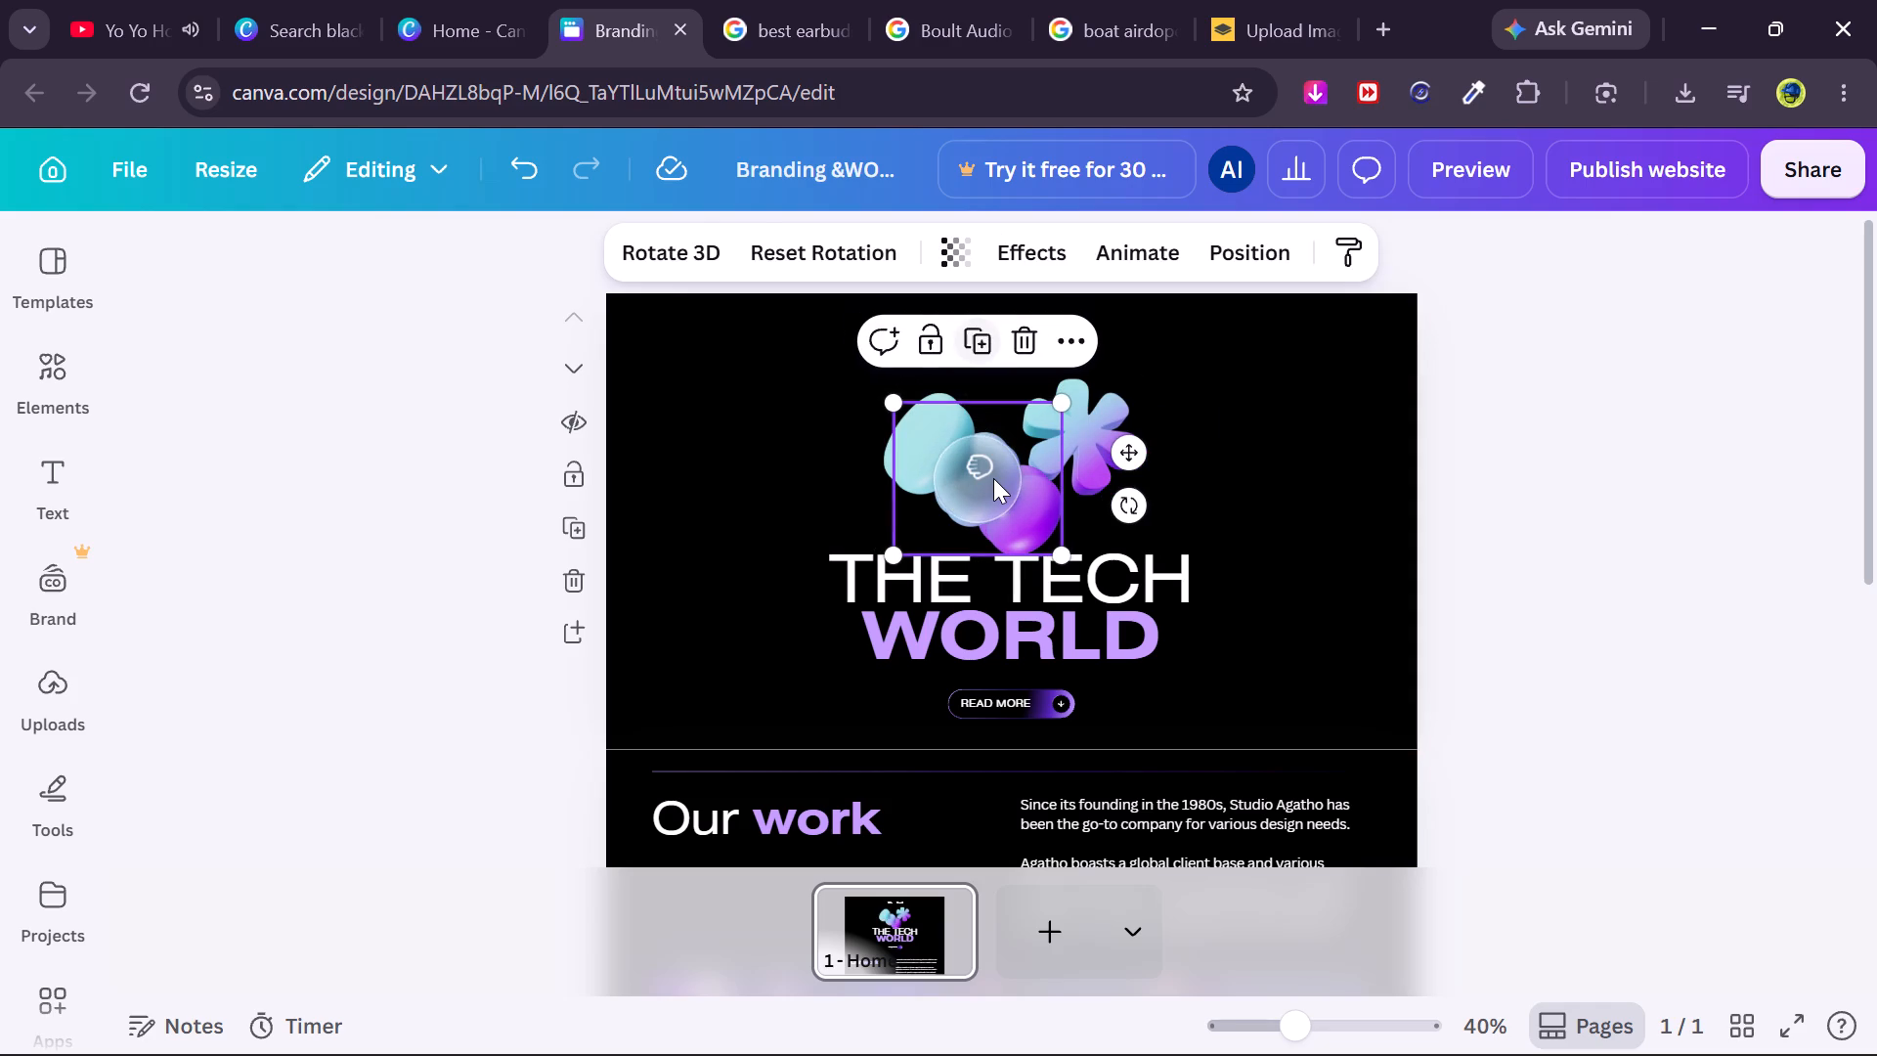
left_click(980, 468)
left_click_drag(980, 468, 1037, 463)
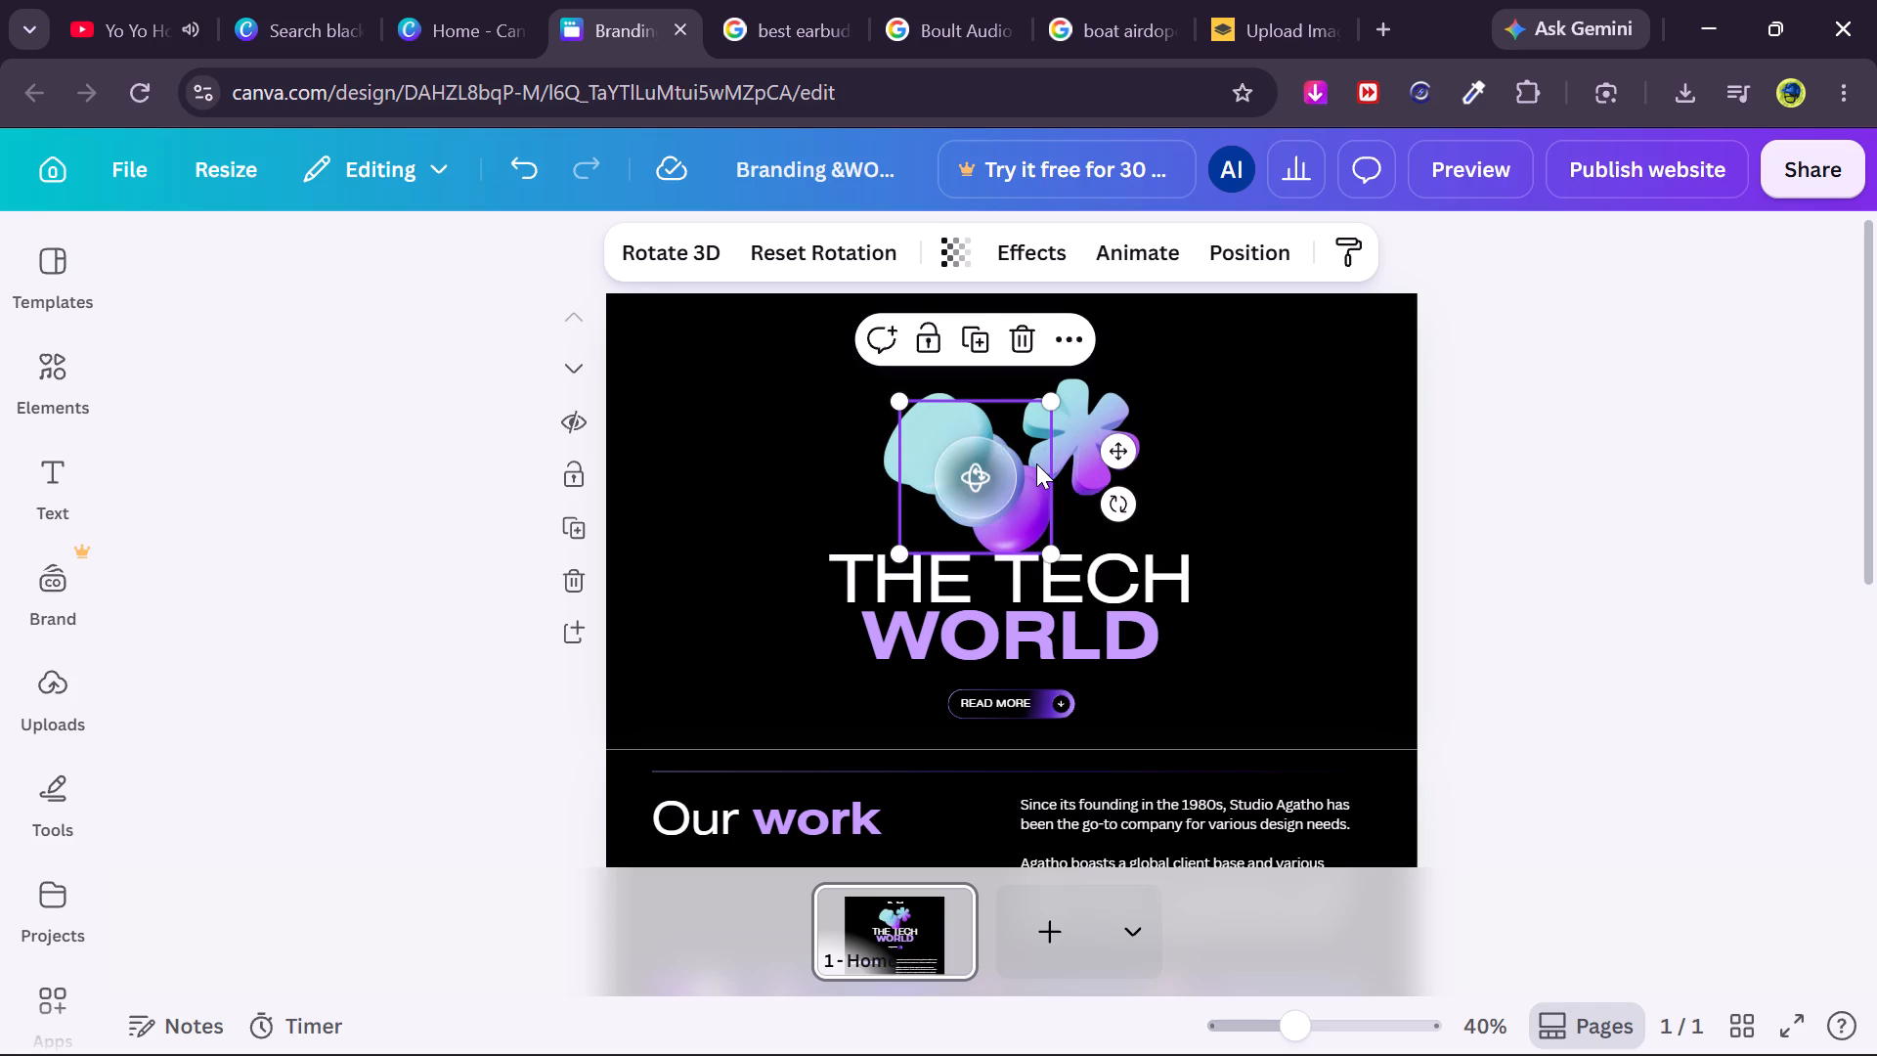
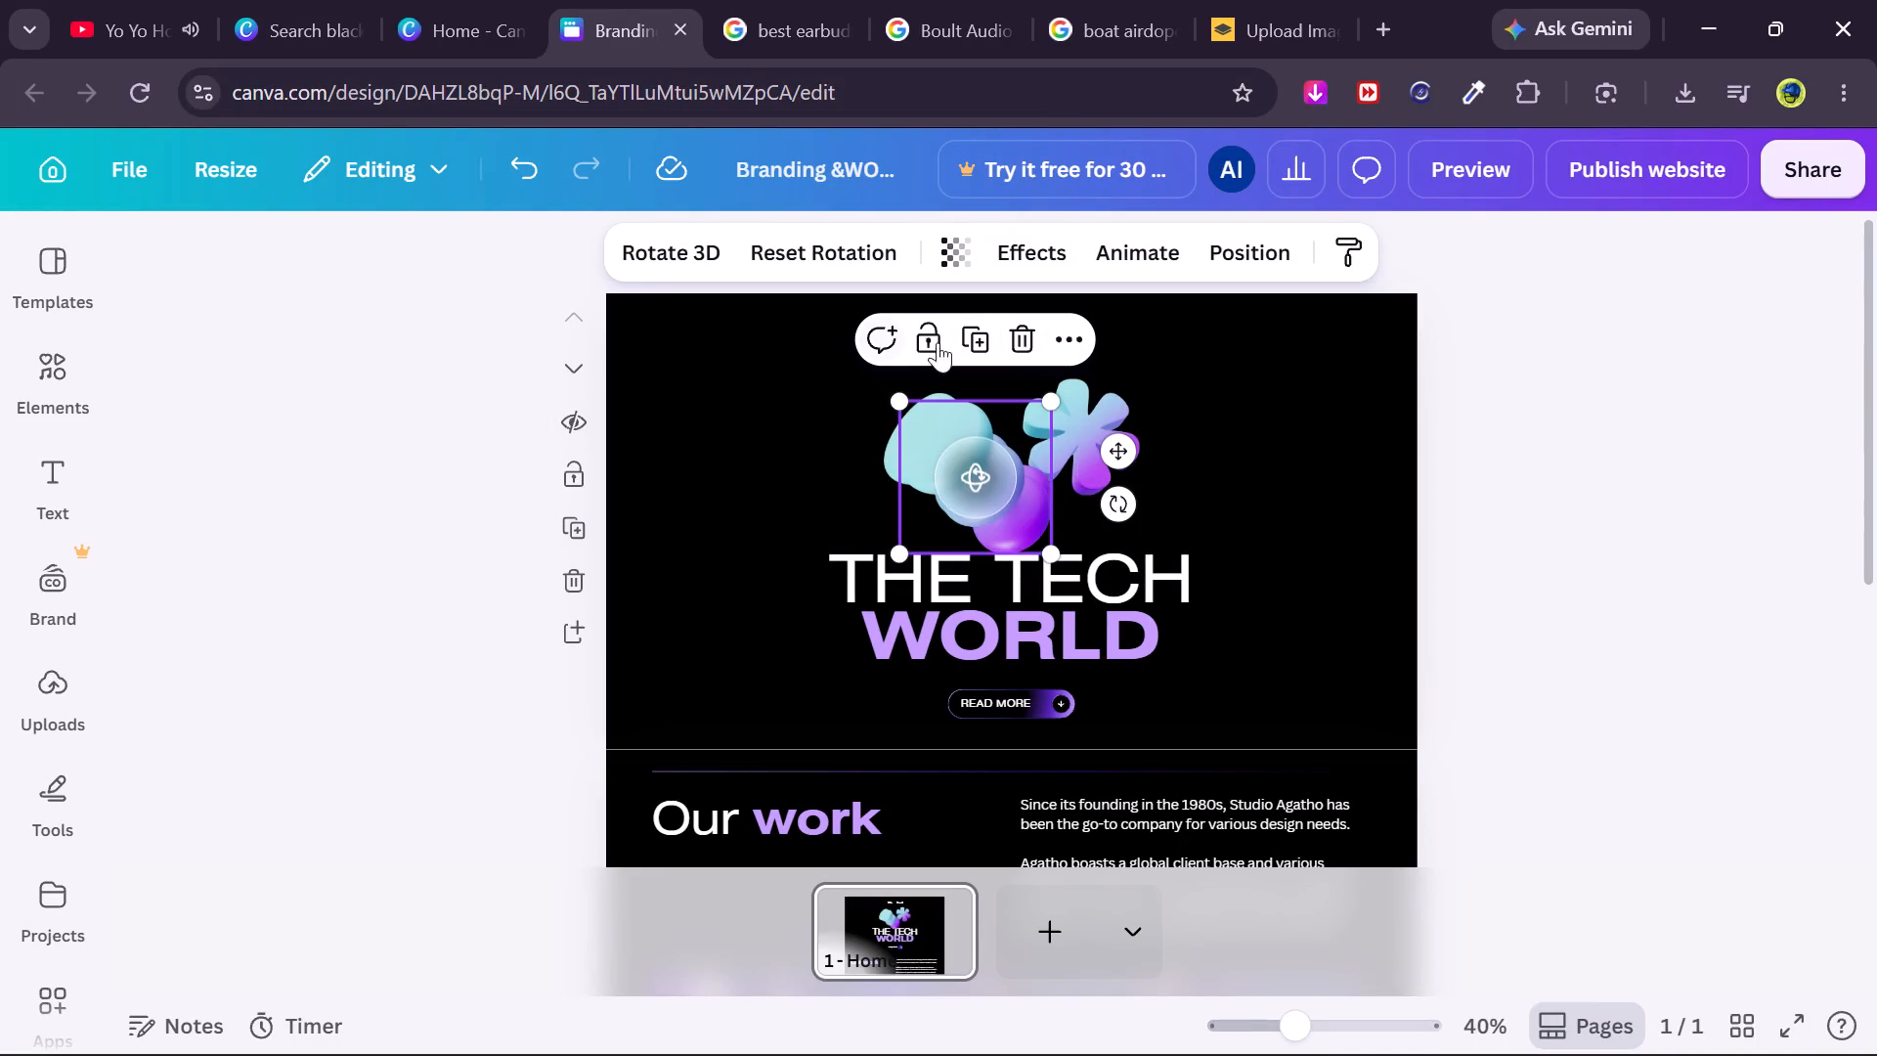
Rotate the blob graphic above the hero heading in 3D to a slightly turned angle, with its lobes running diagonally from cyan to violet.
left_click_drag(940, 470, 1092, 485)
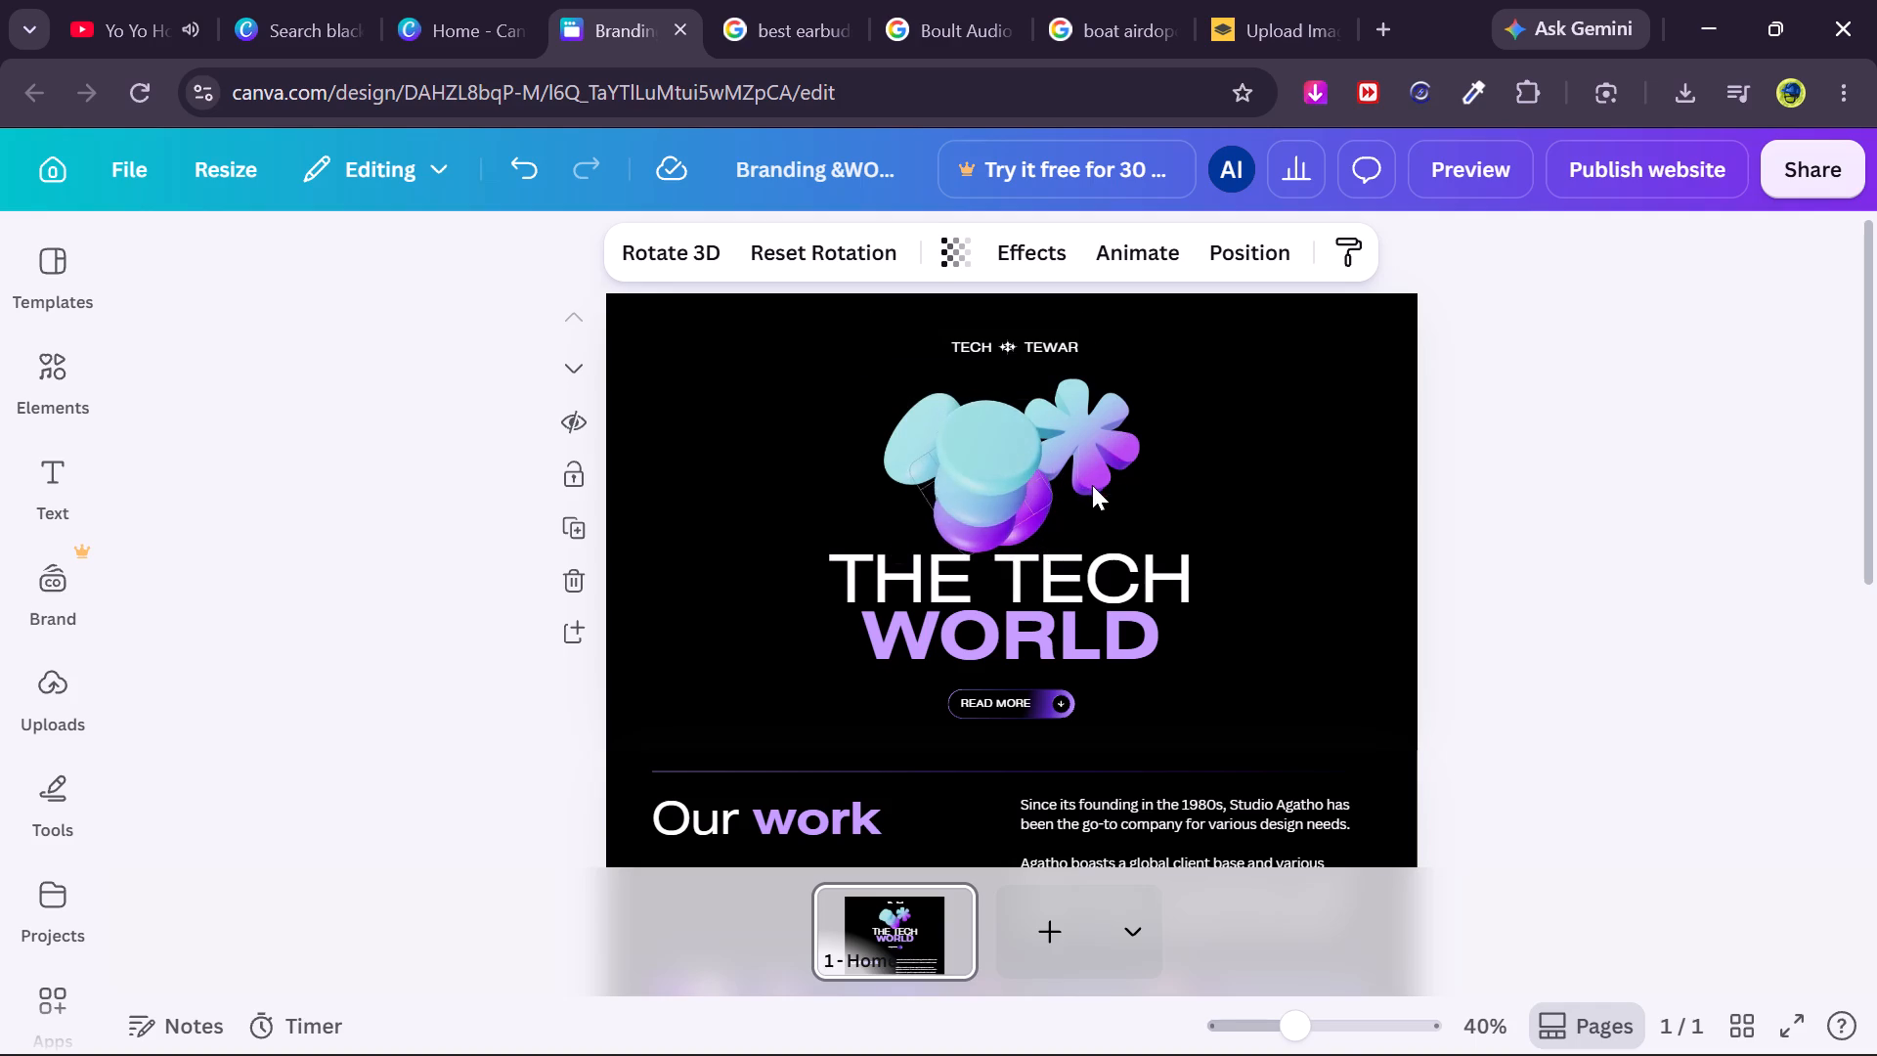
left_click_drag(1092, 485, 848, 493)
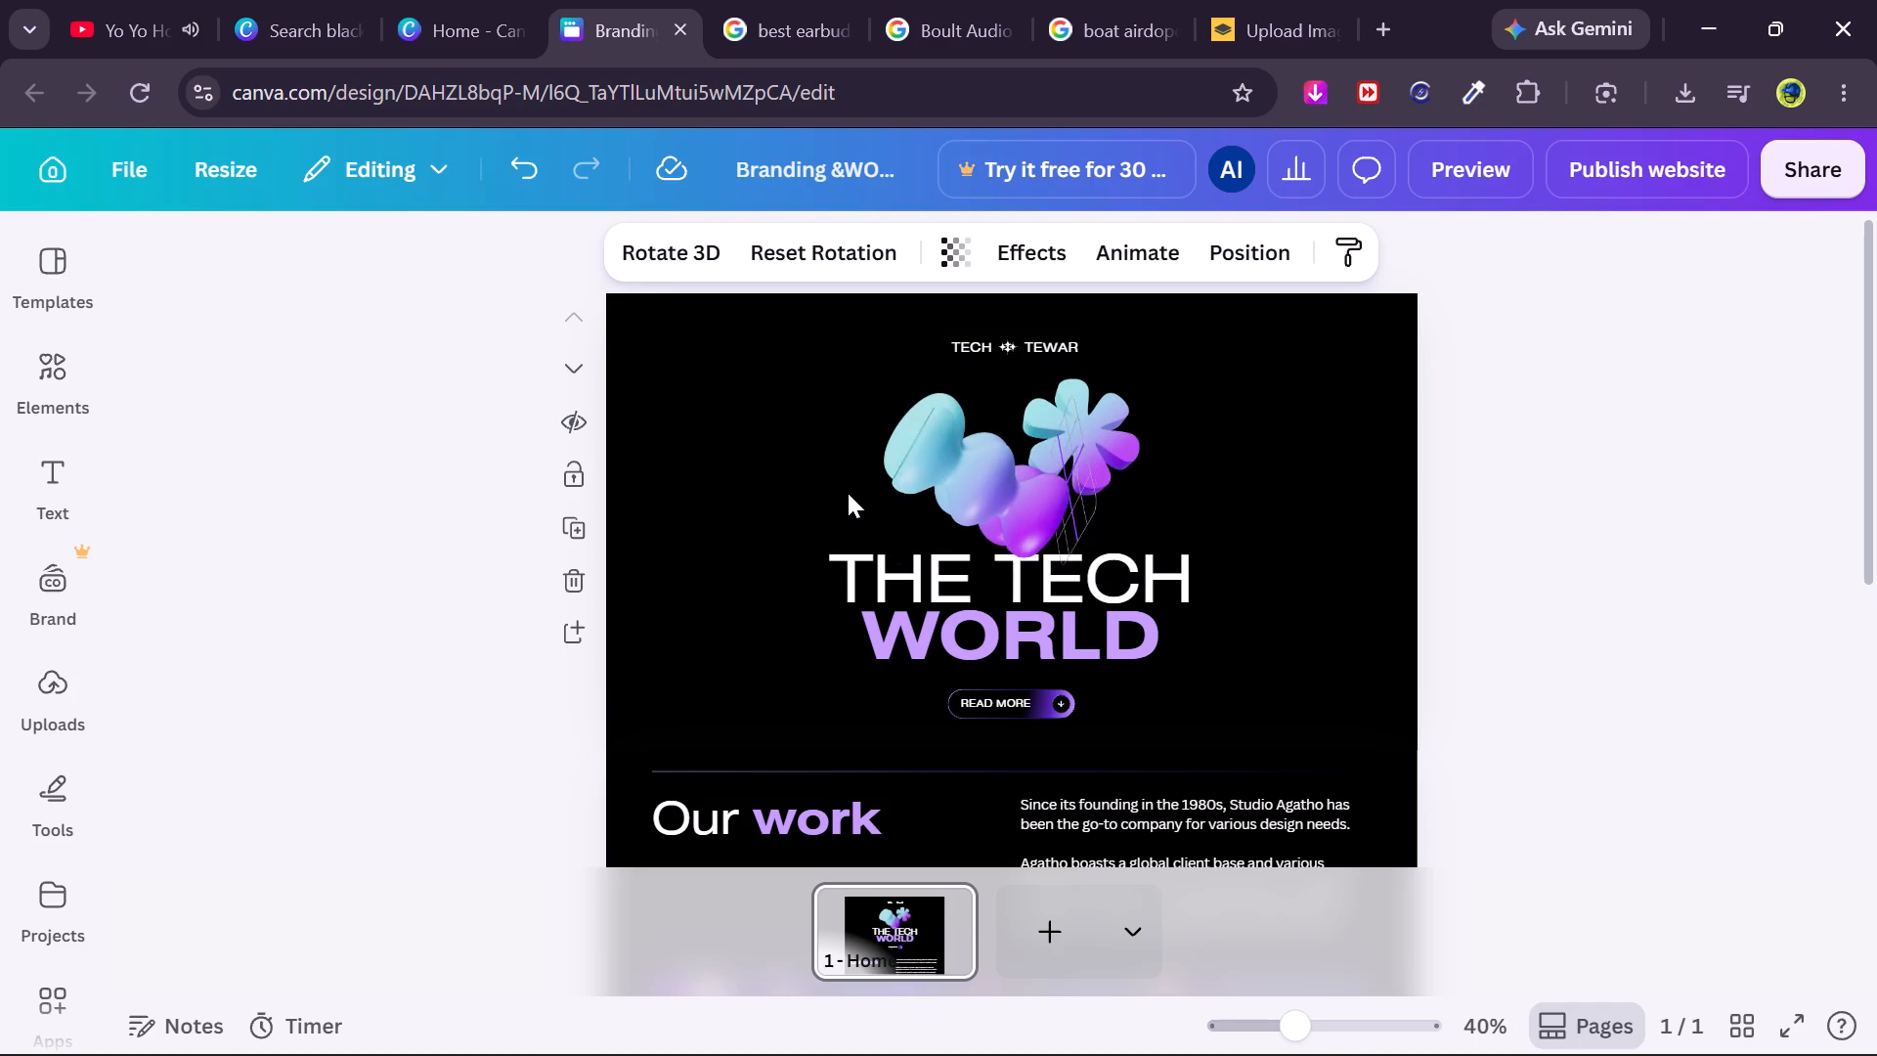
left_click_drag(848, 493, 915, 385)
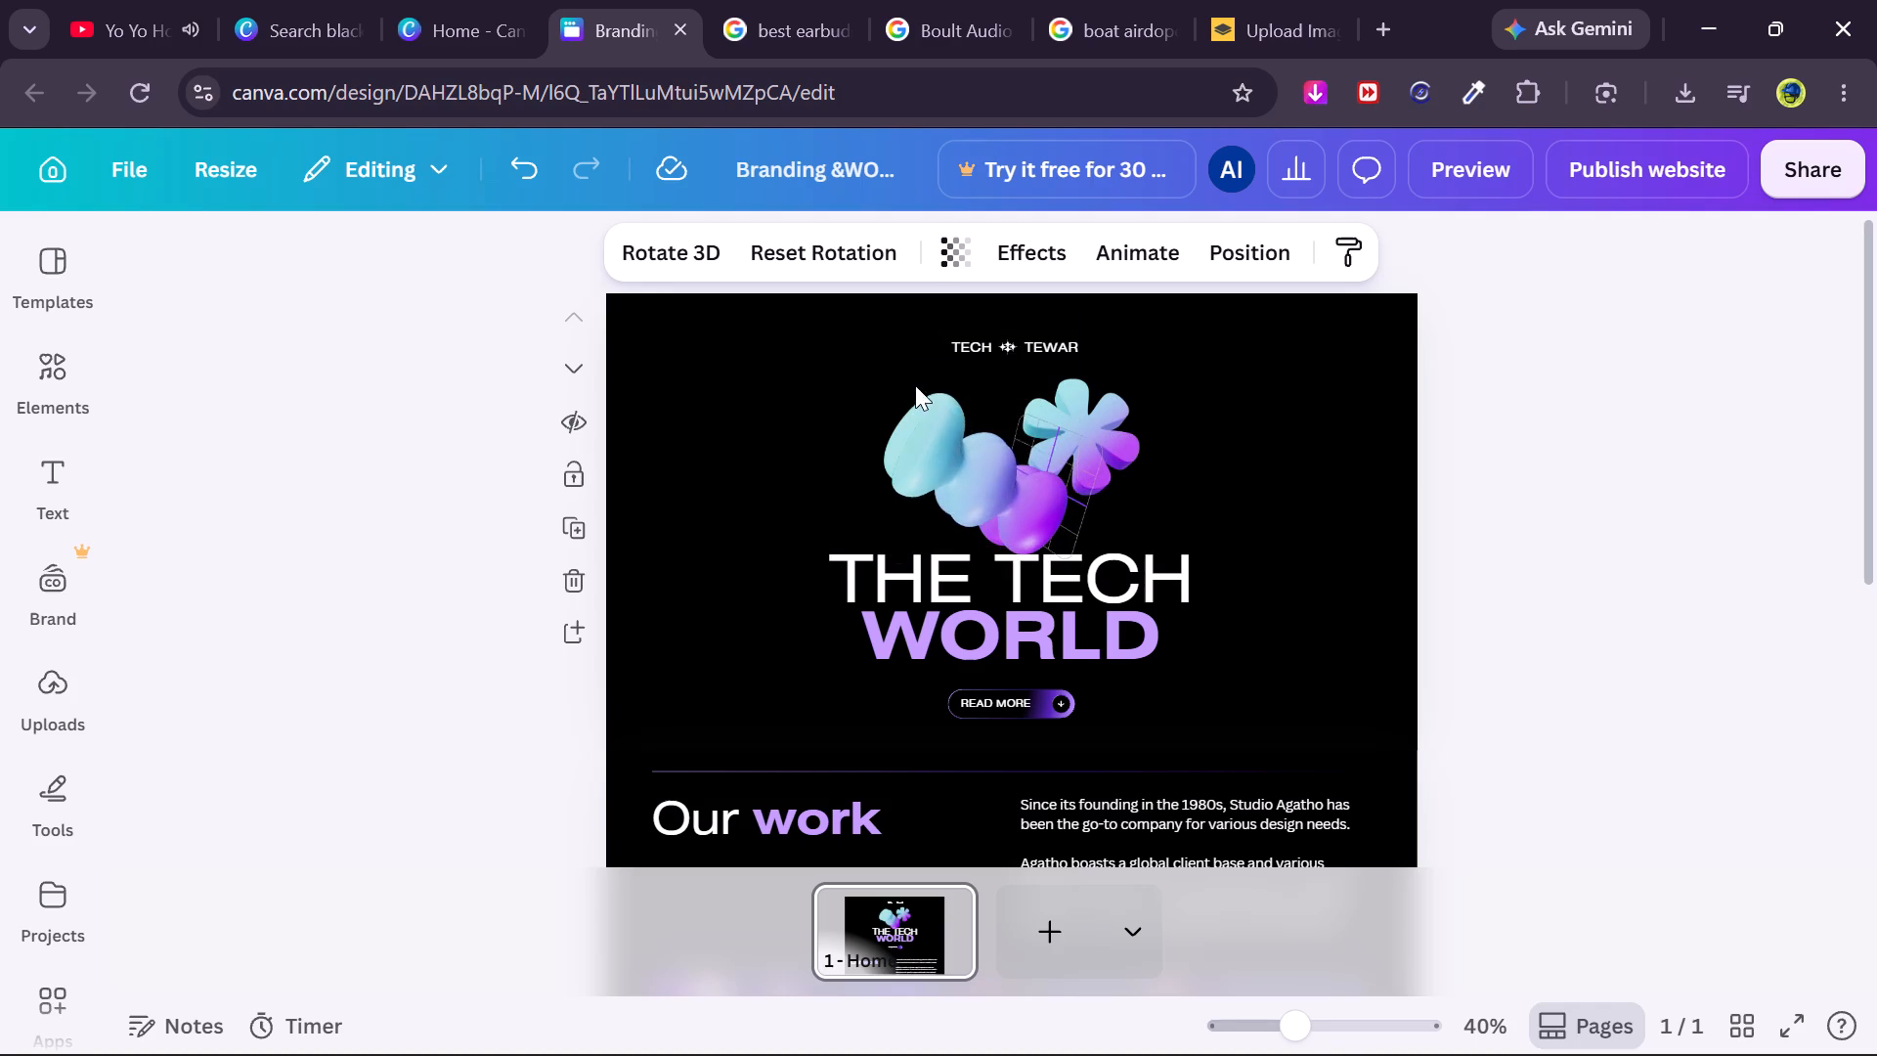
left_click_drag(915, 385, 956, 424)
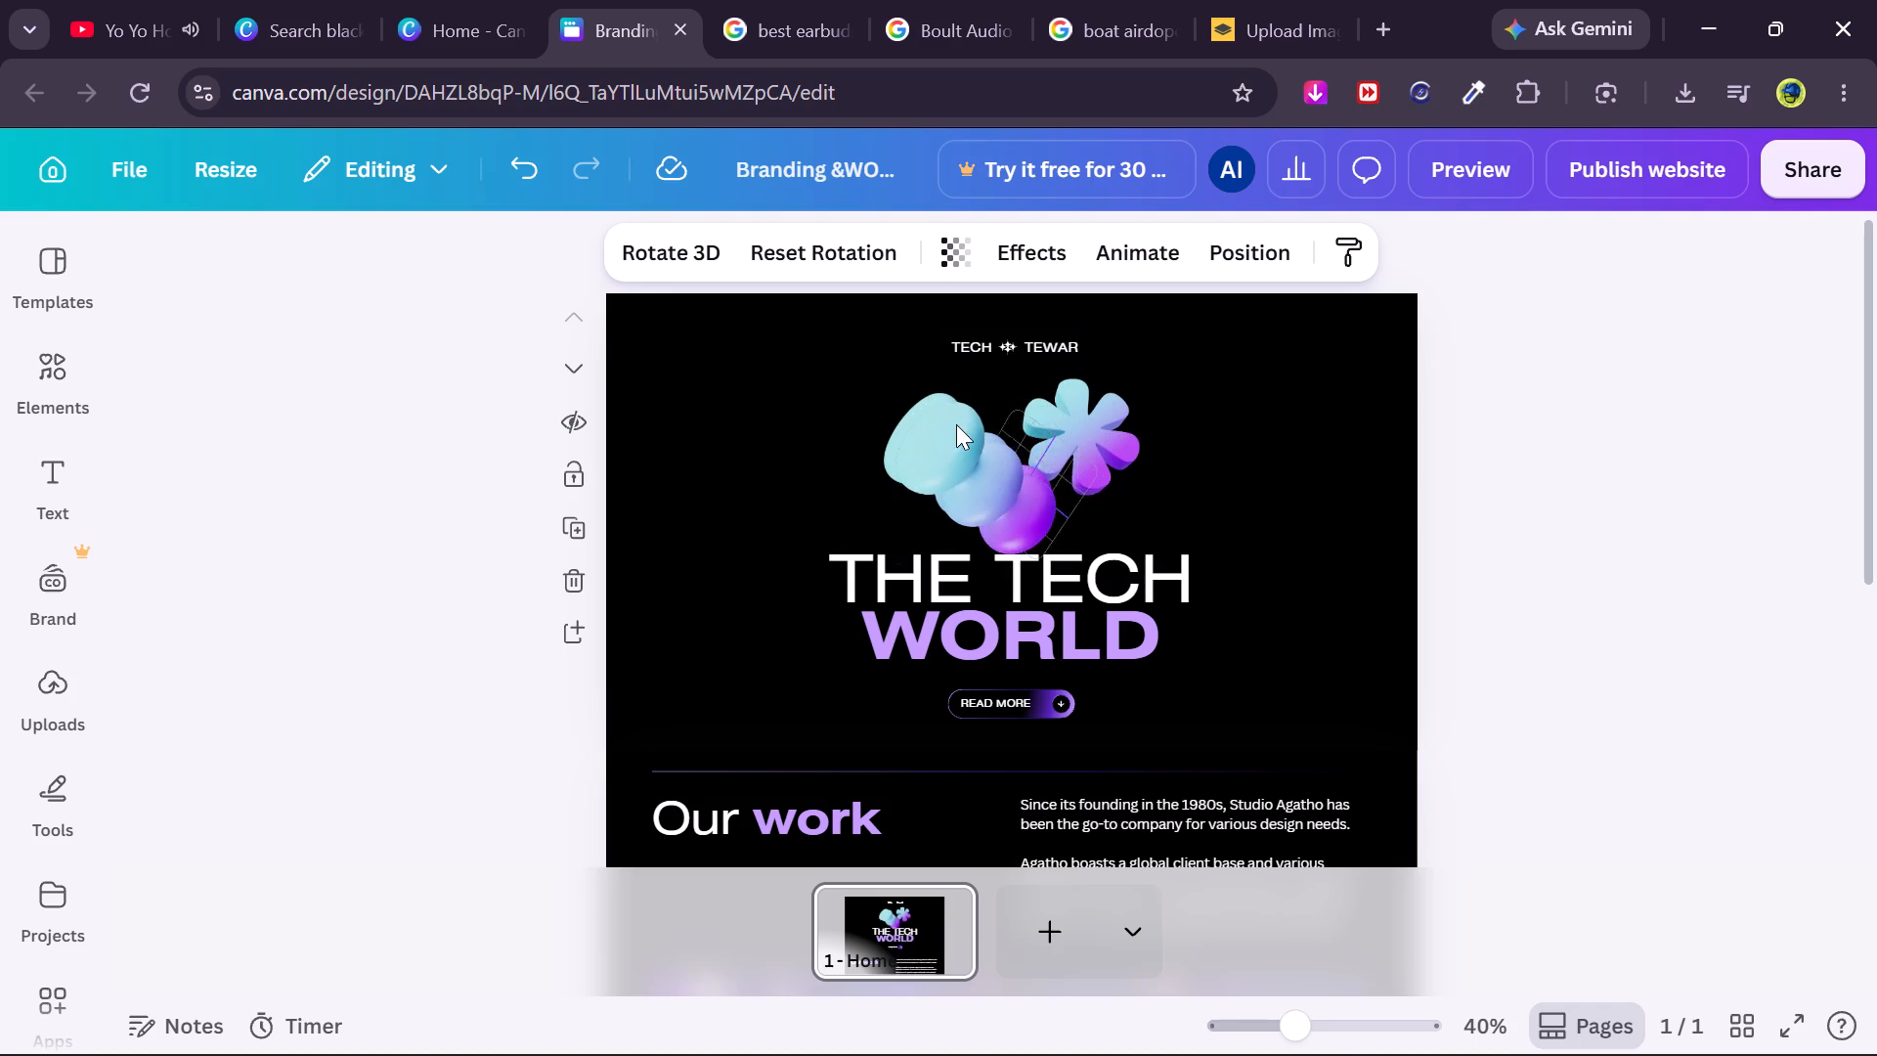
left_click_drag(956, 424, 820, 440)
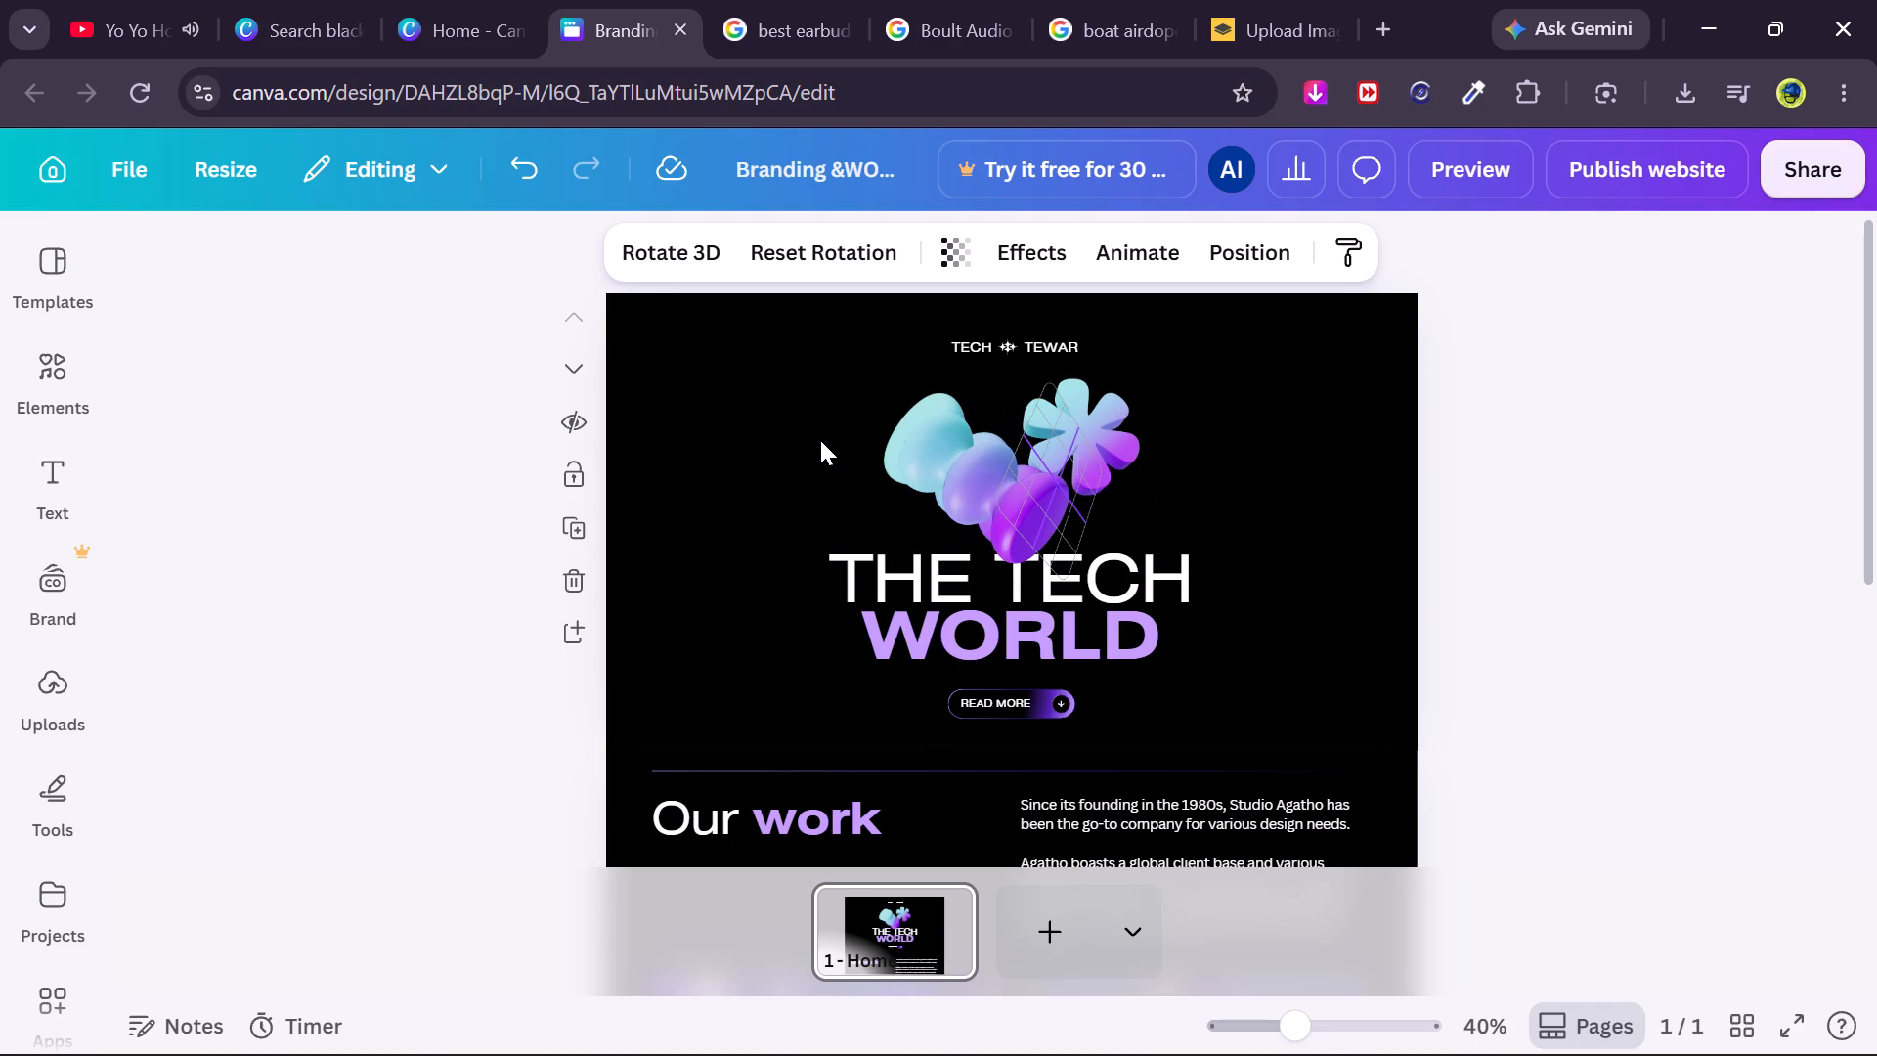
left_click_drag(820, 440, 946, 409)
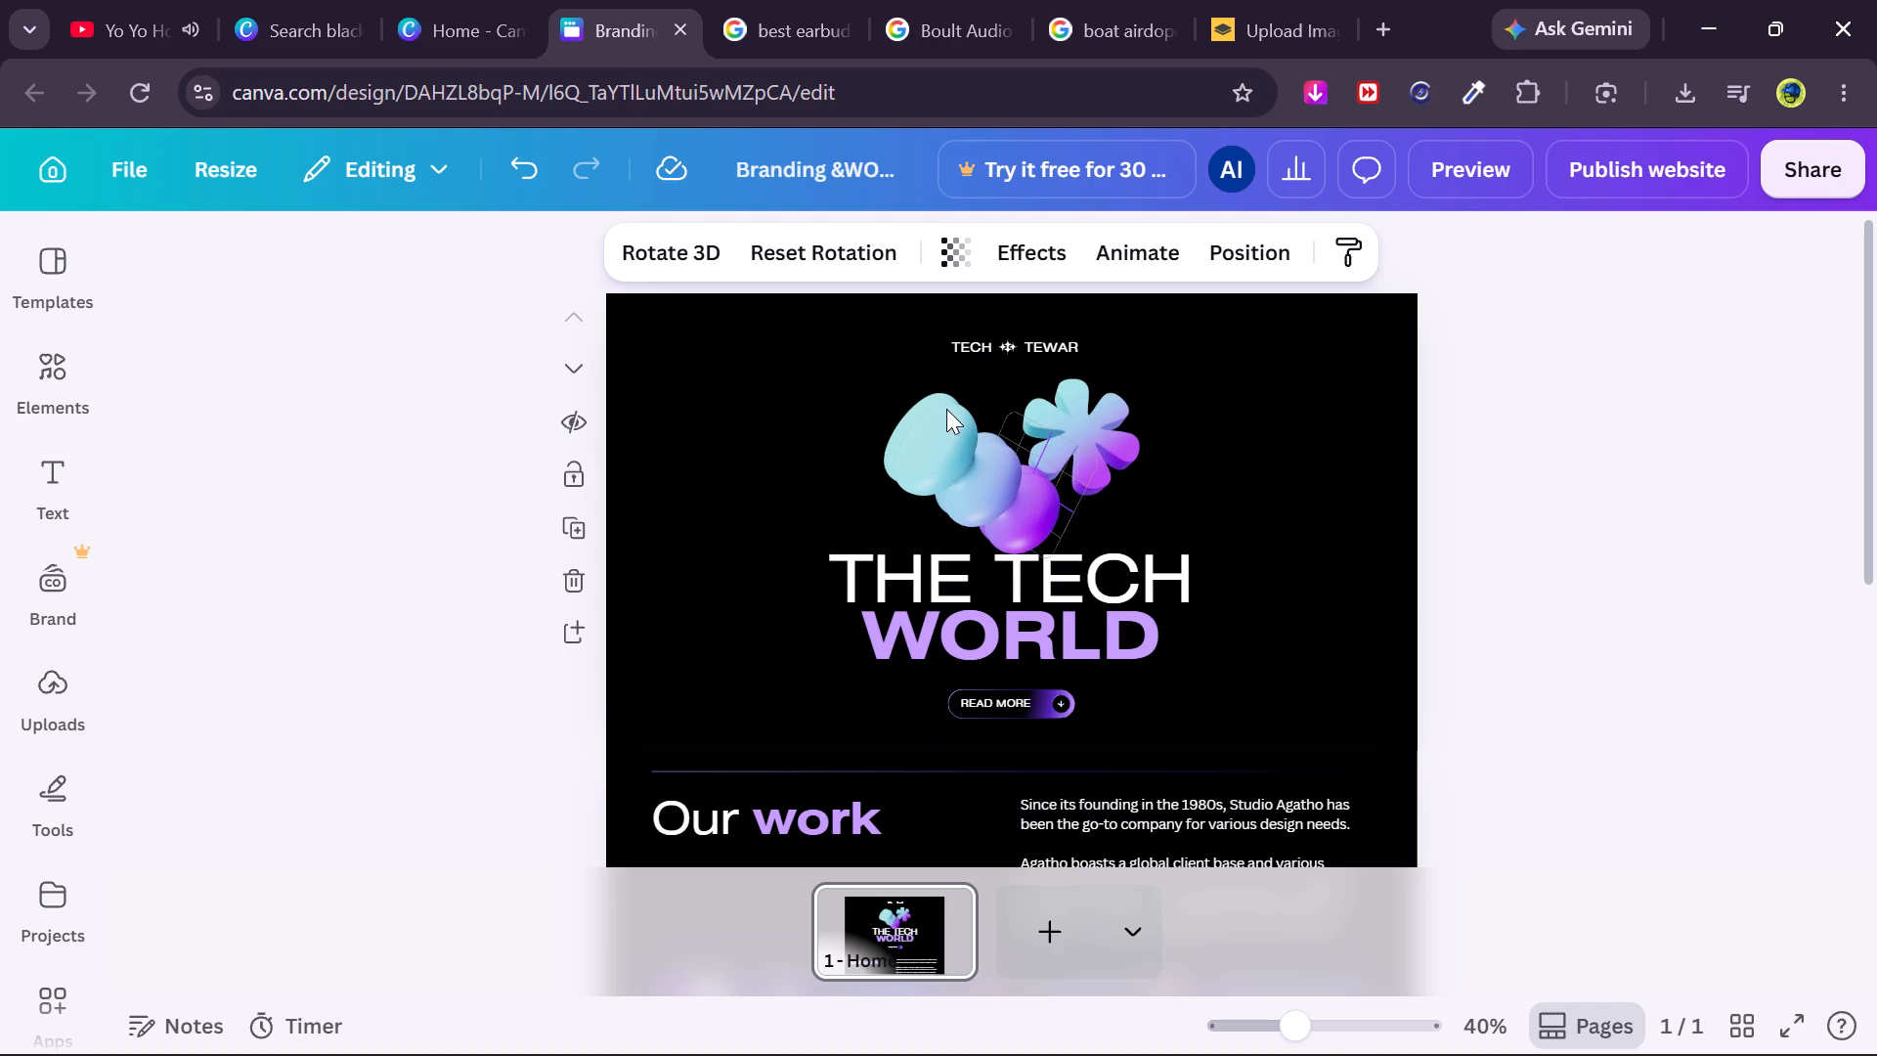
left_click_drag(946, 409, 925, 367)
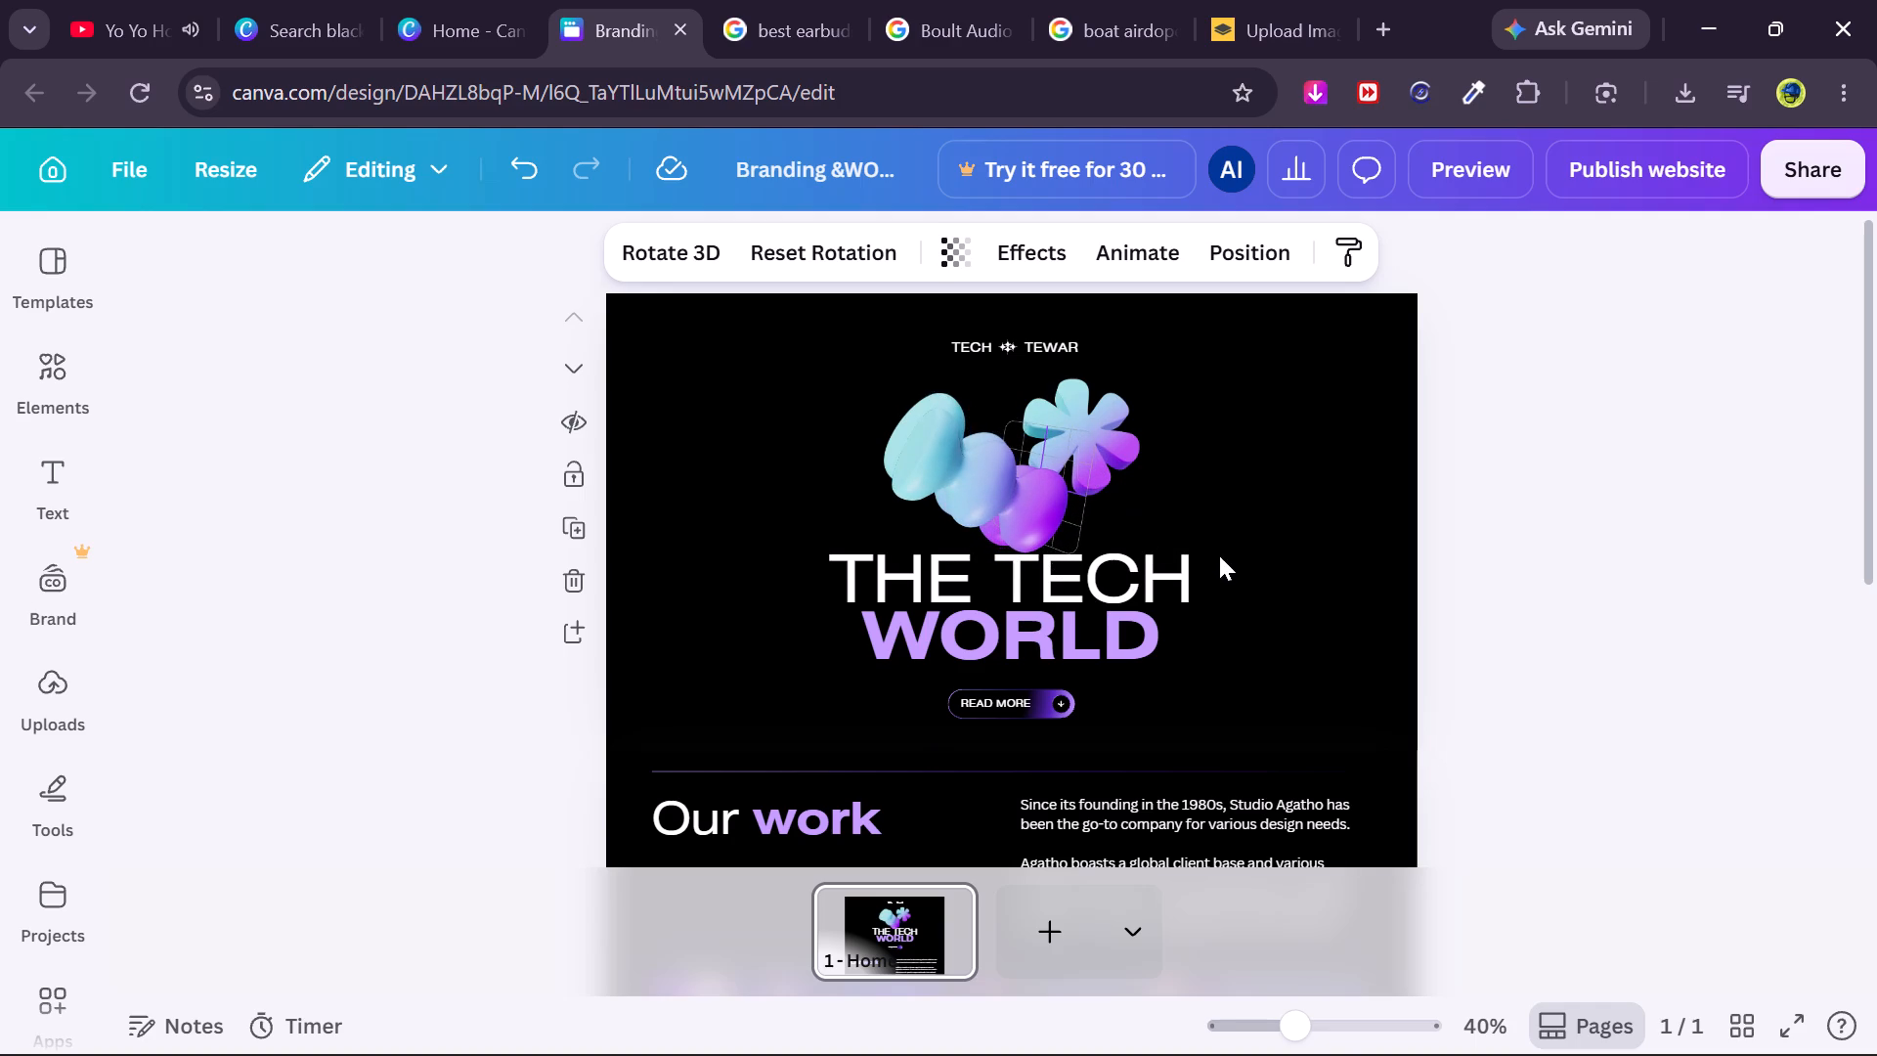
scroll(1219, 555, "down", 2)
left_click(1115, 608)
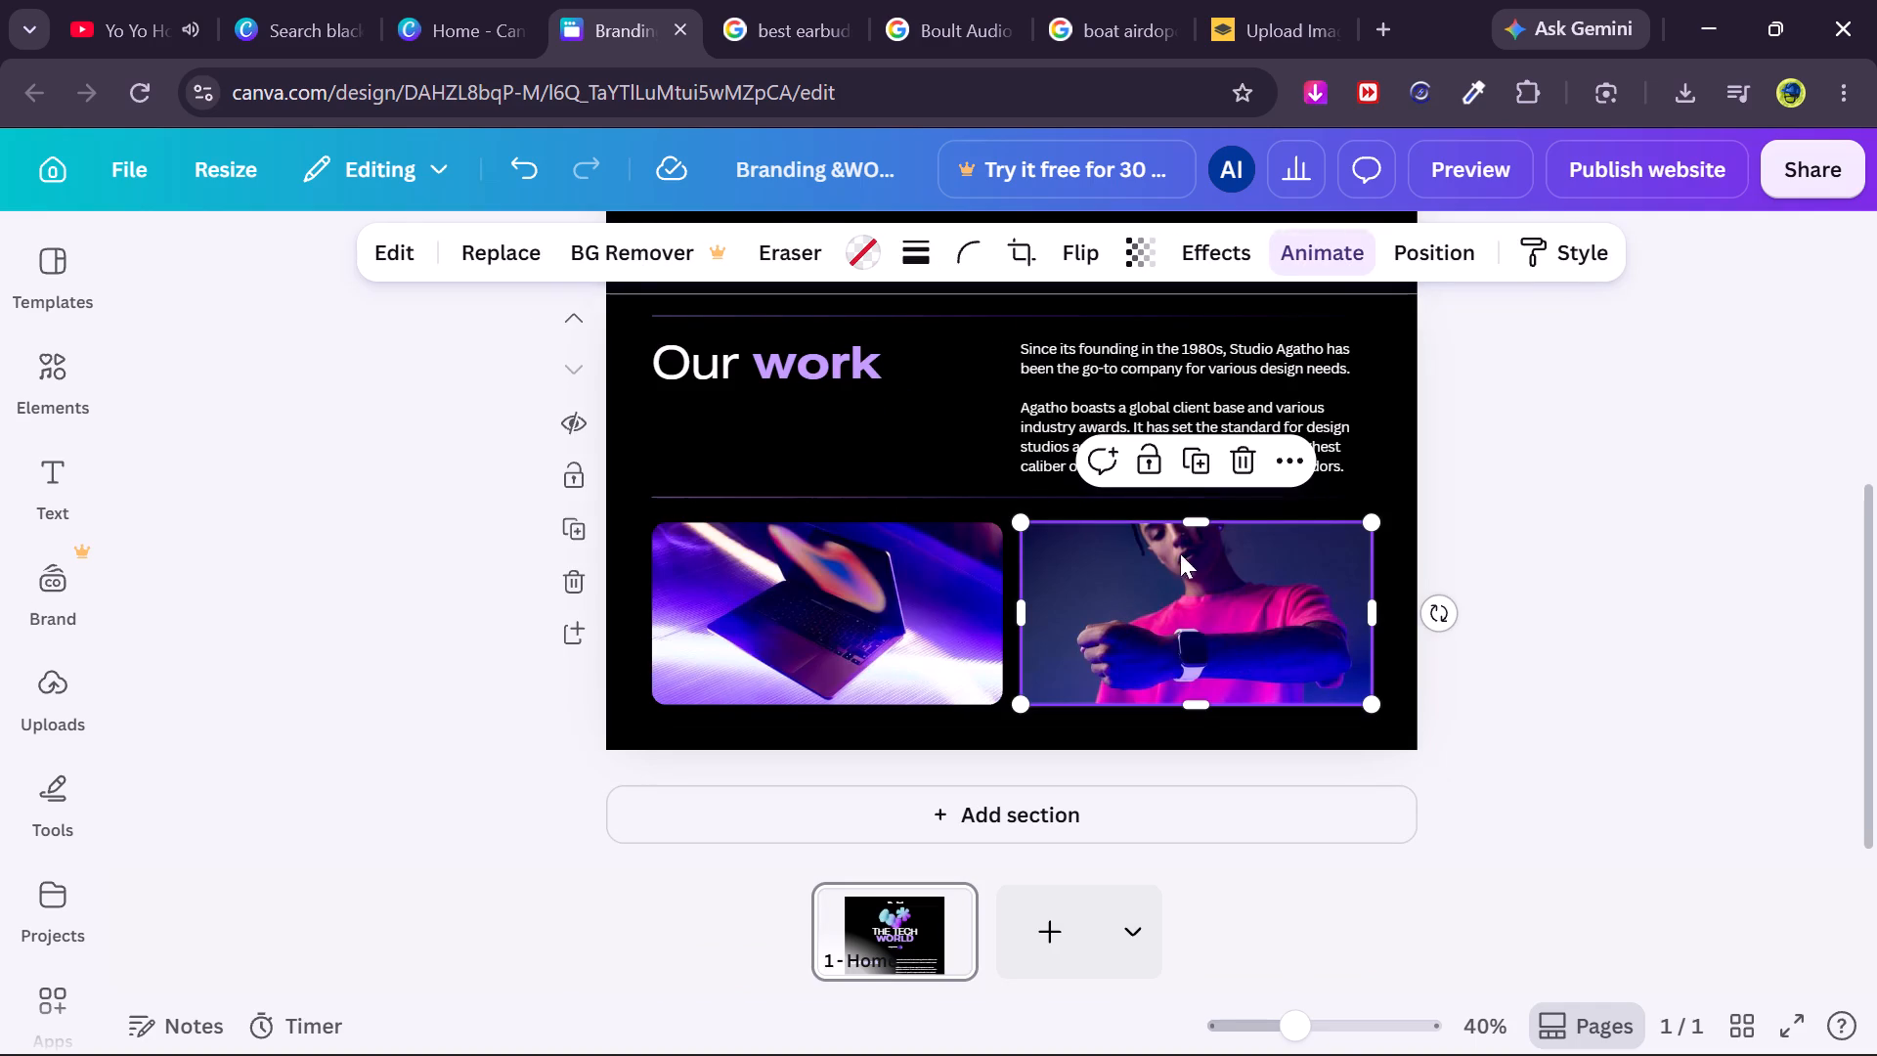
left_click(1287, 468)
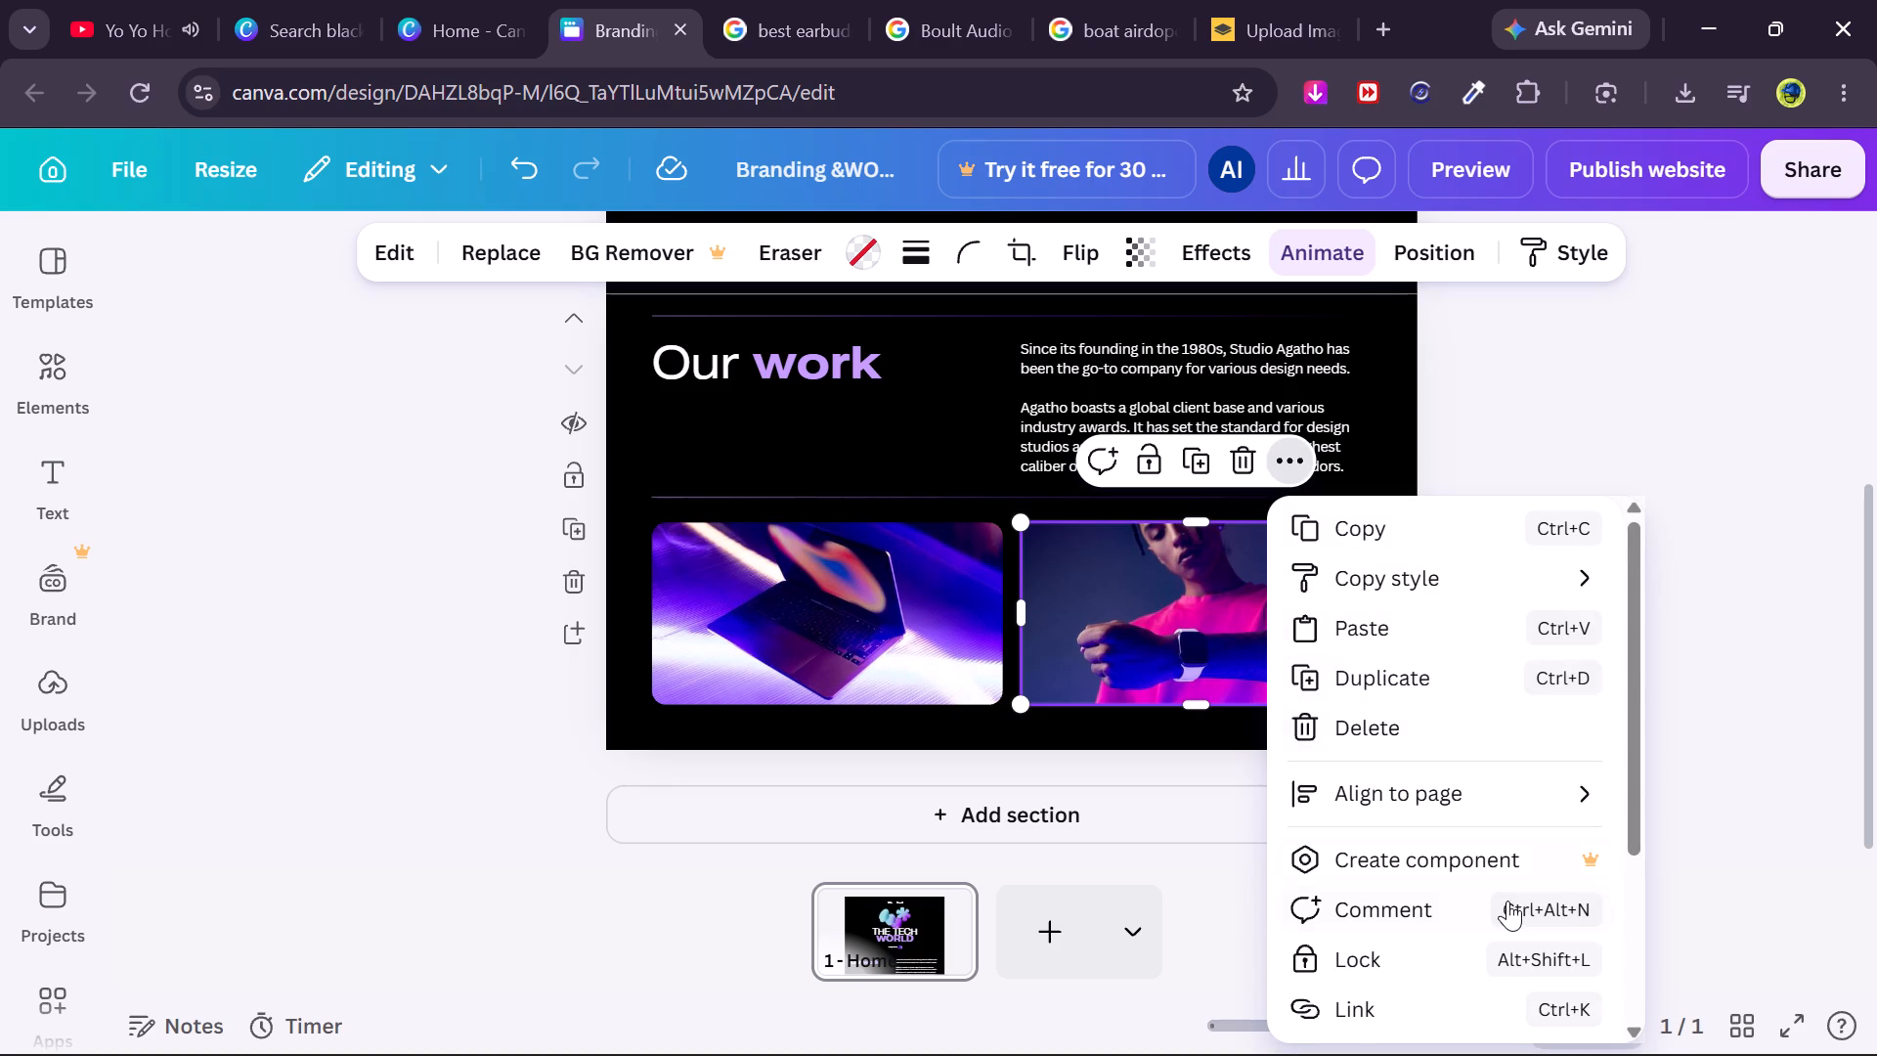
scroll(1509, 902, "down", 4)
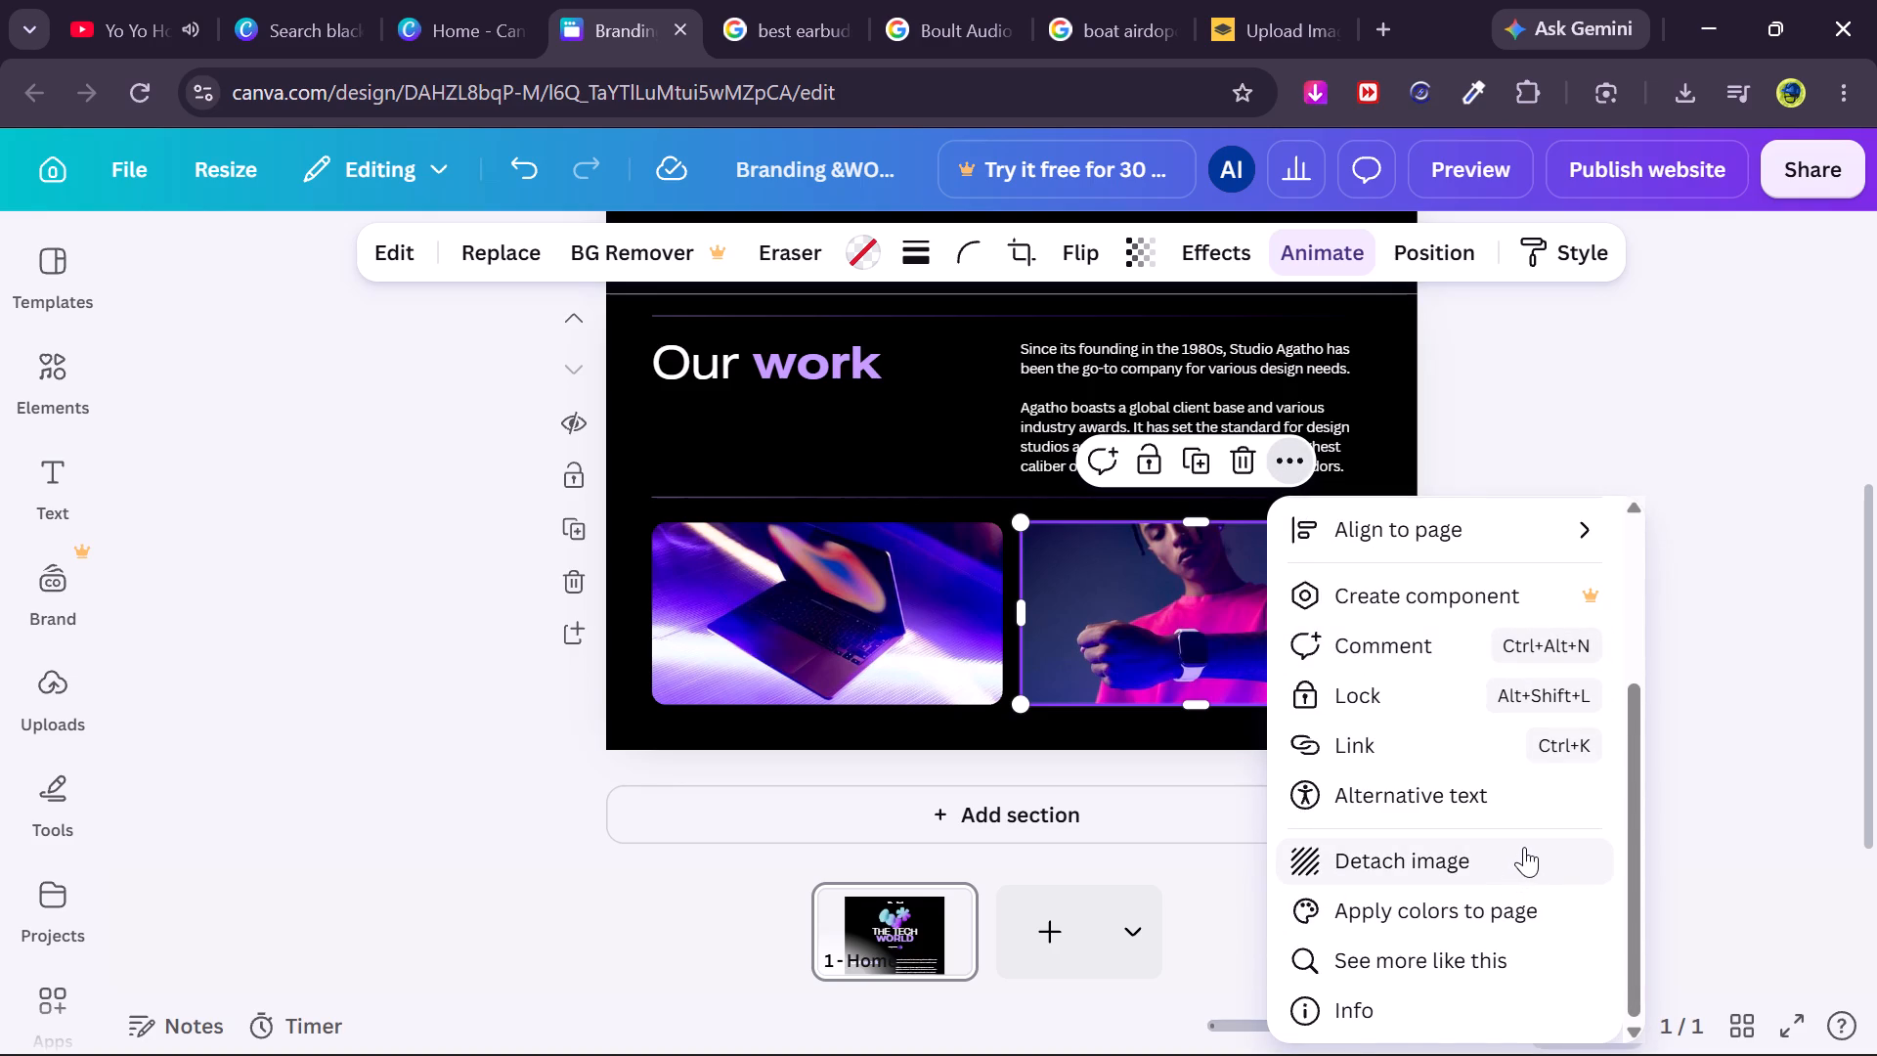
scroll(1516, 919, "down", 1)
Replace the laptop photo in the "Our work" section with the uploaded image of the black earbuds and case.
right_click(840, 583)
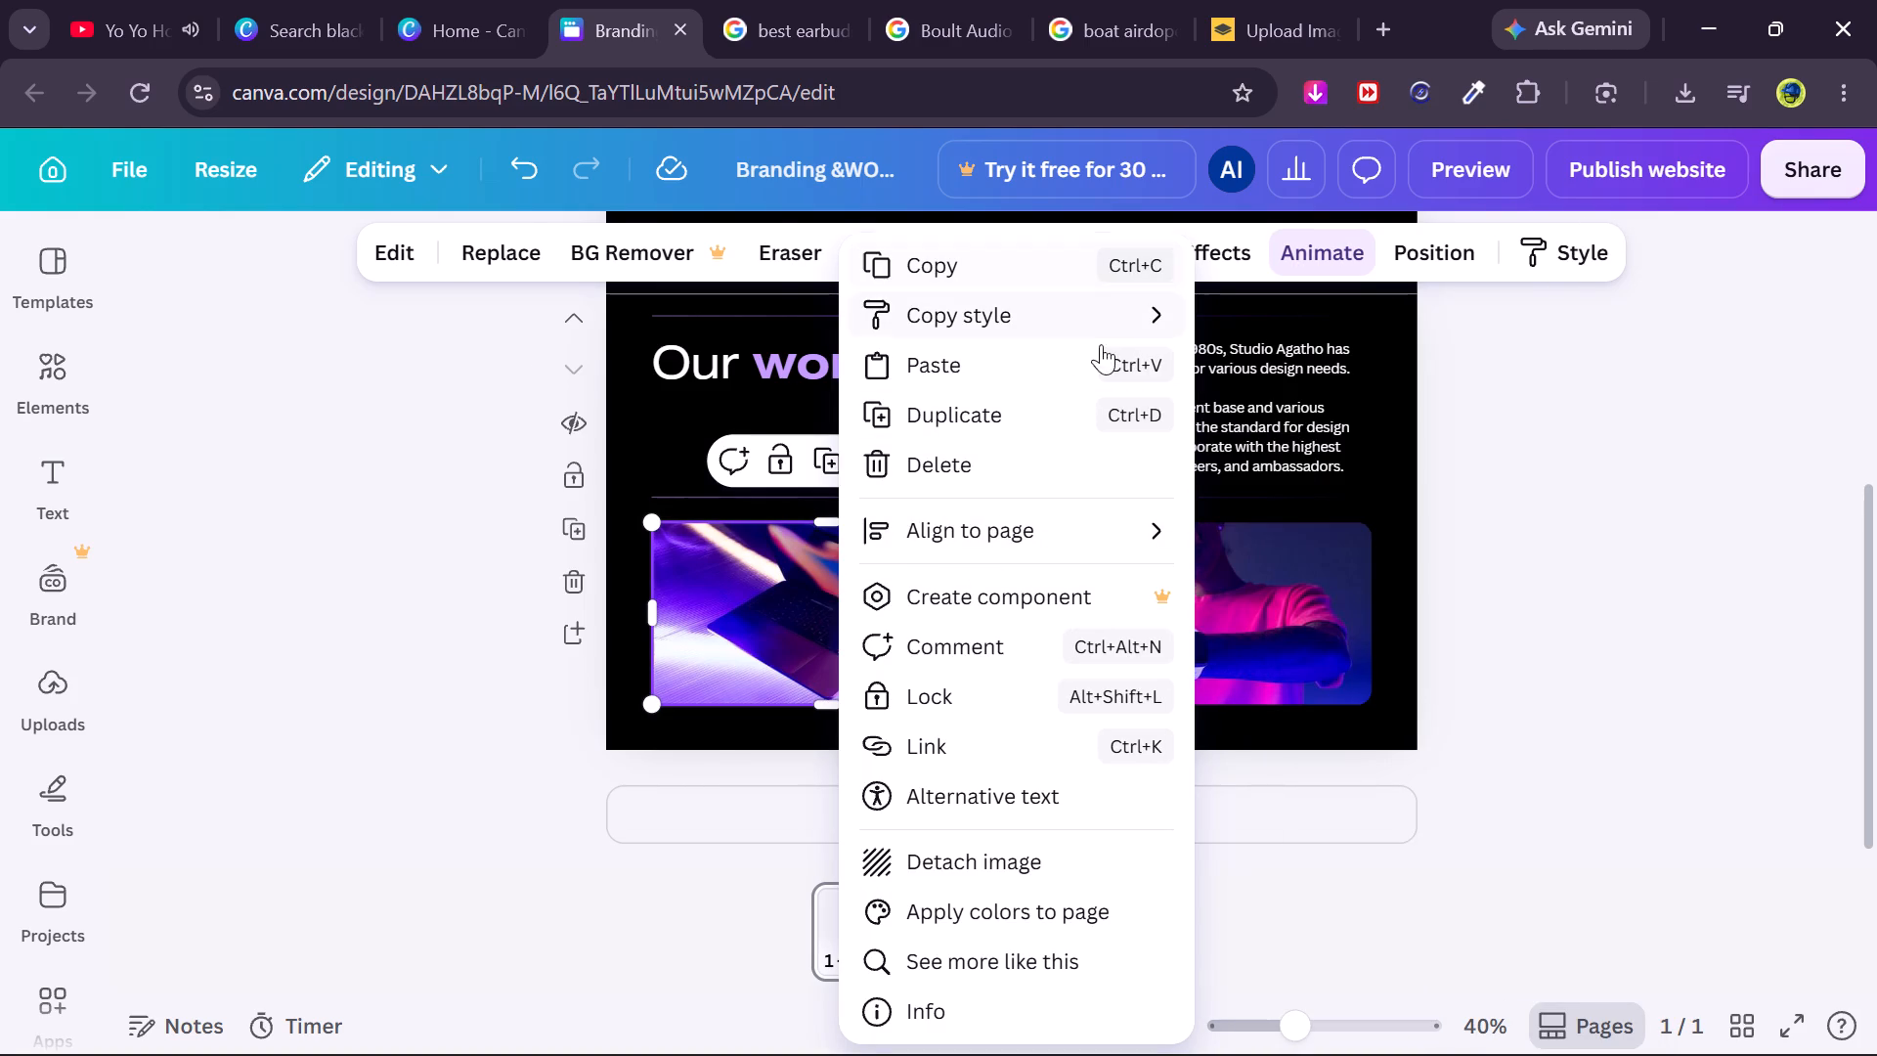
scroll(1103, 825, "down", 2)
left_click(514, 245)
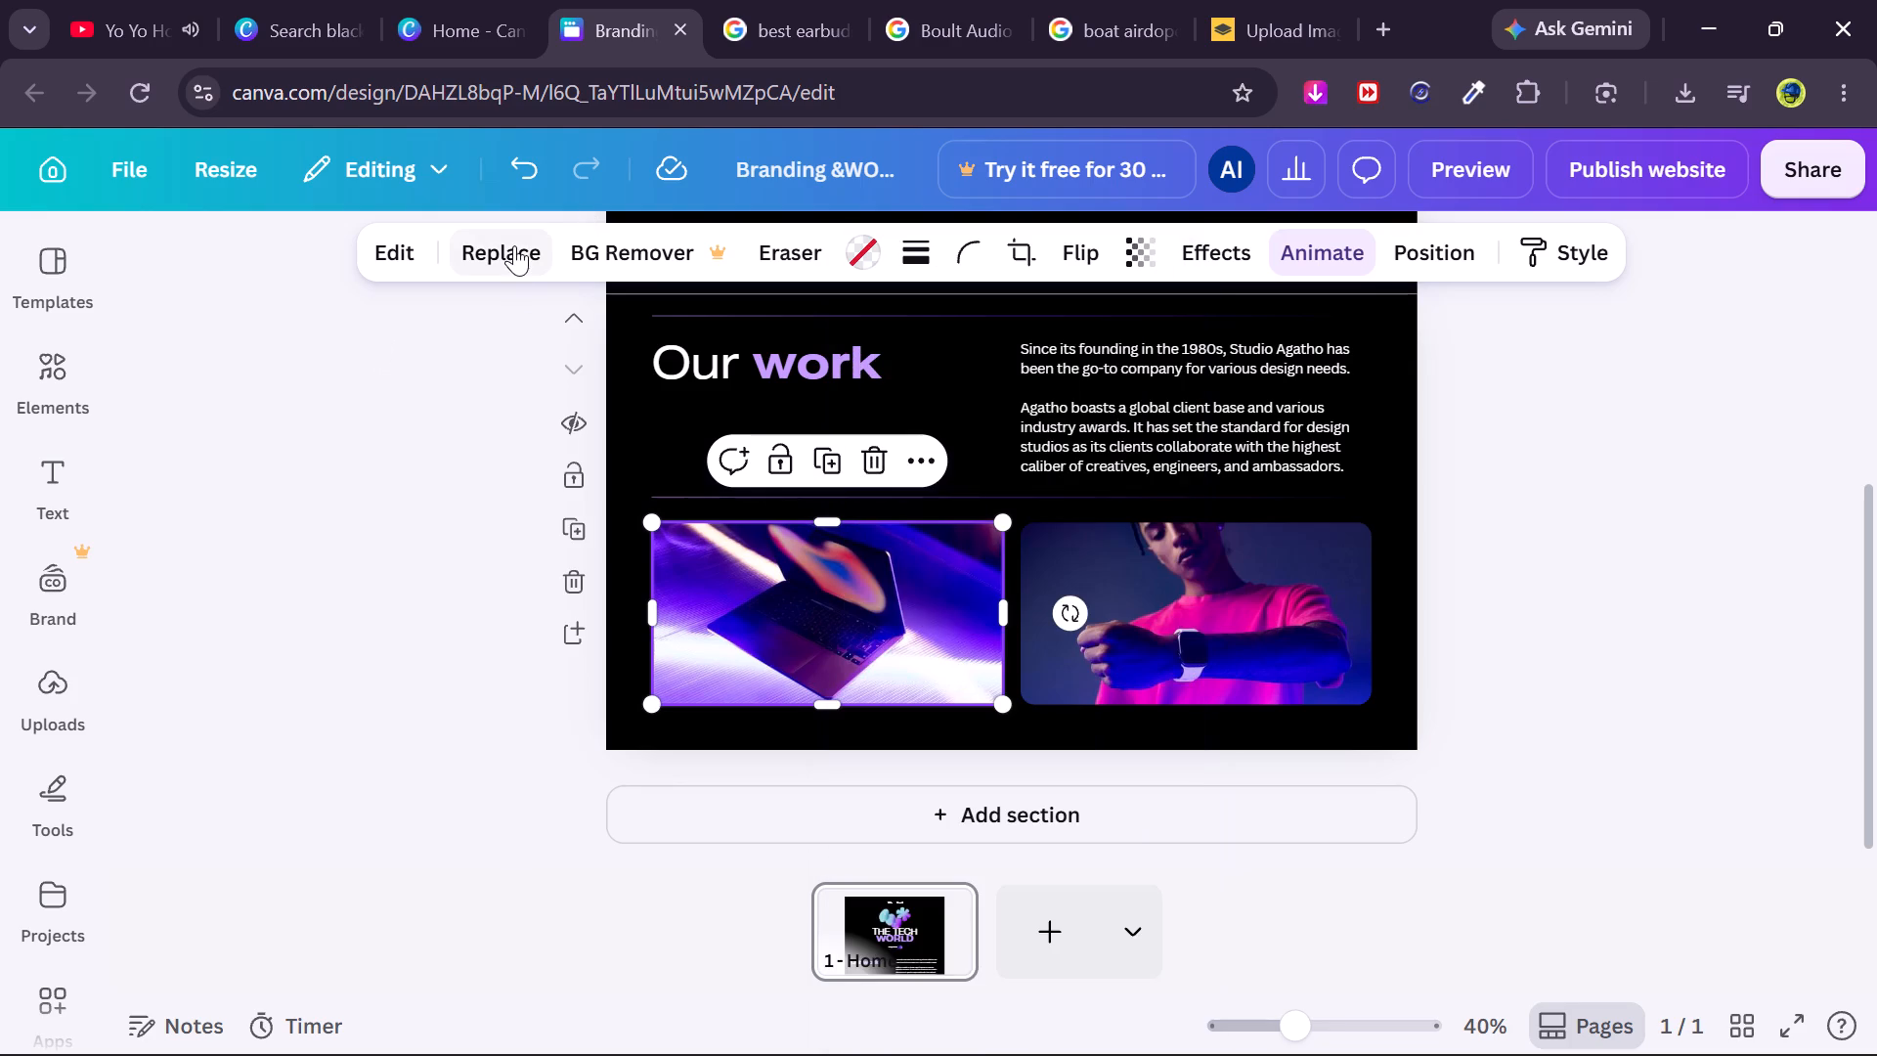
left_click(513, 246)
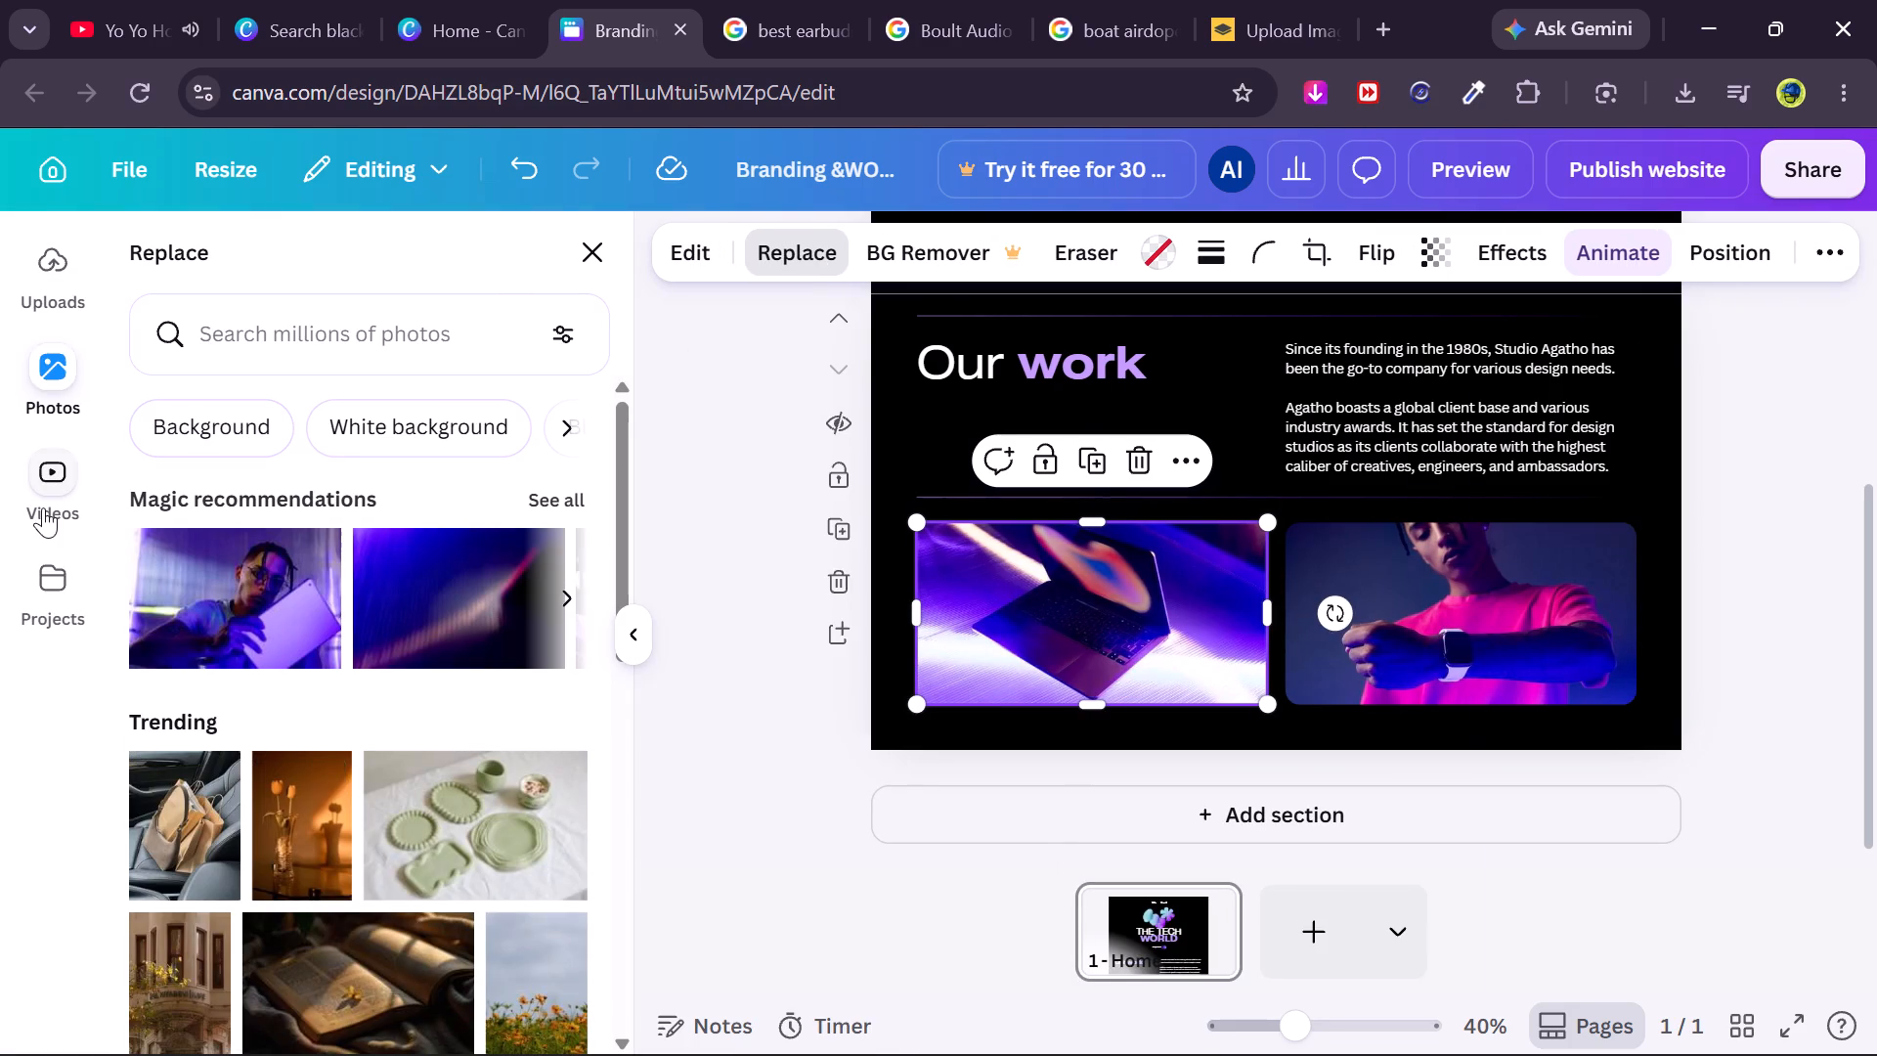
scroll(289, 439, "down", 3)
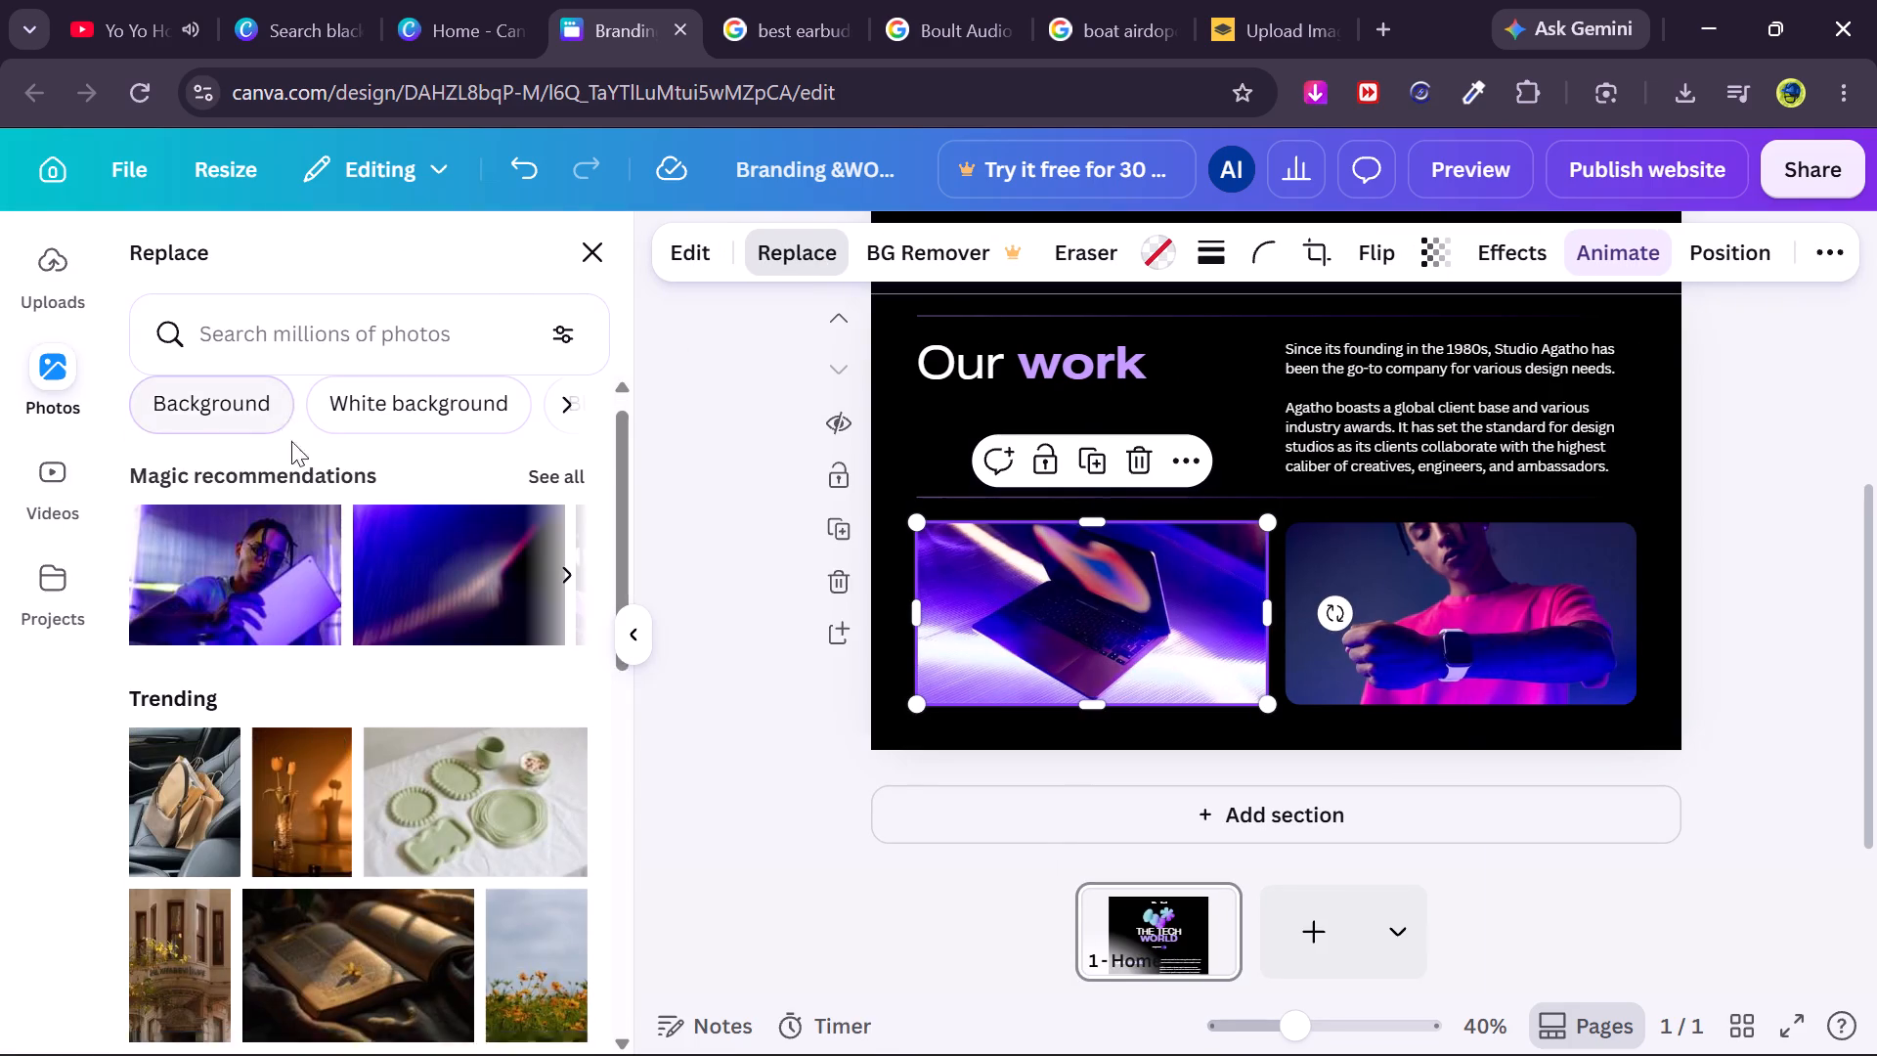
scroll(291, 441, "down", 17)
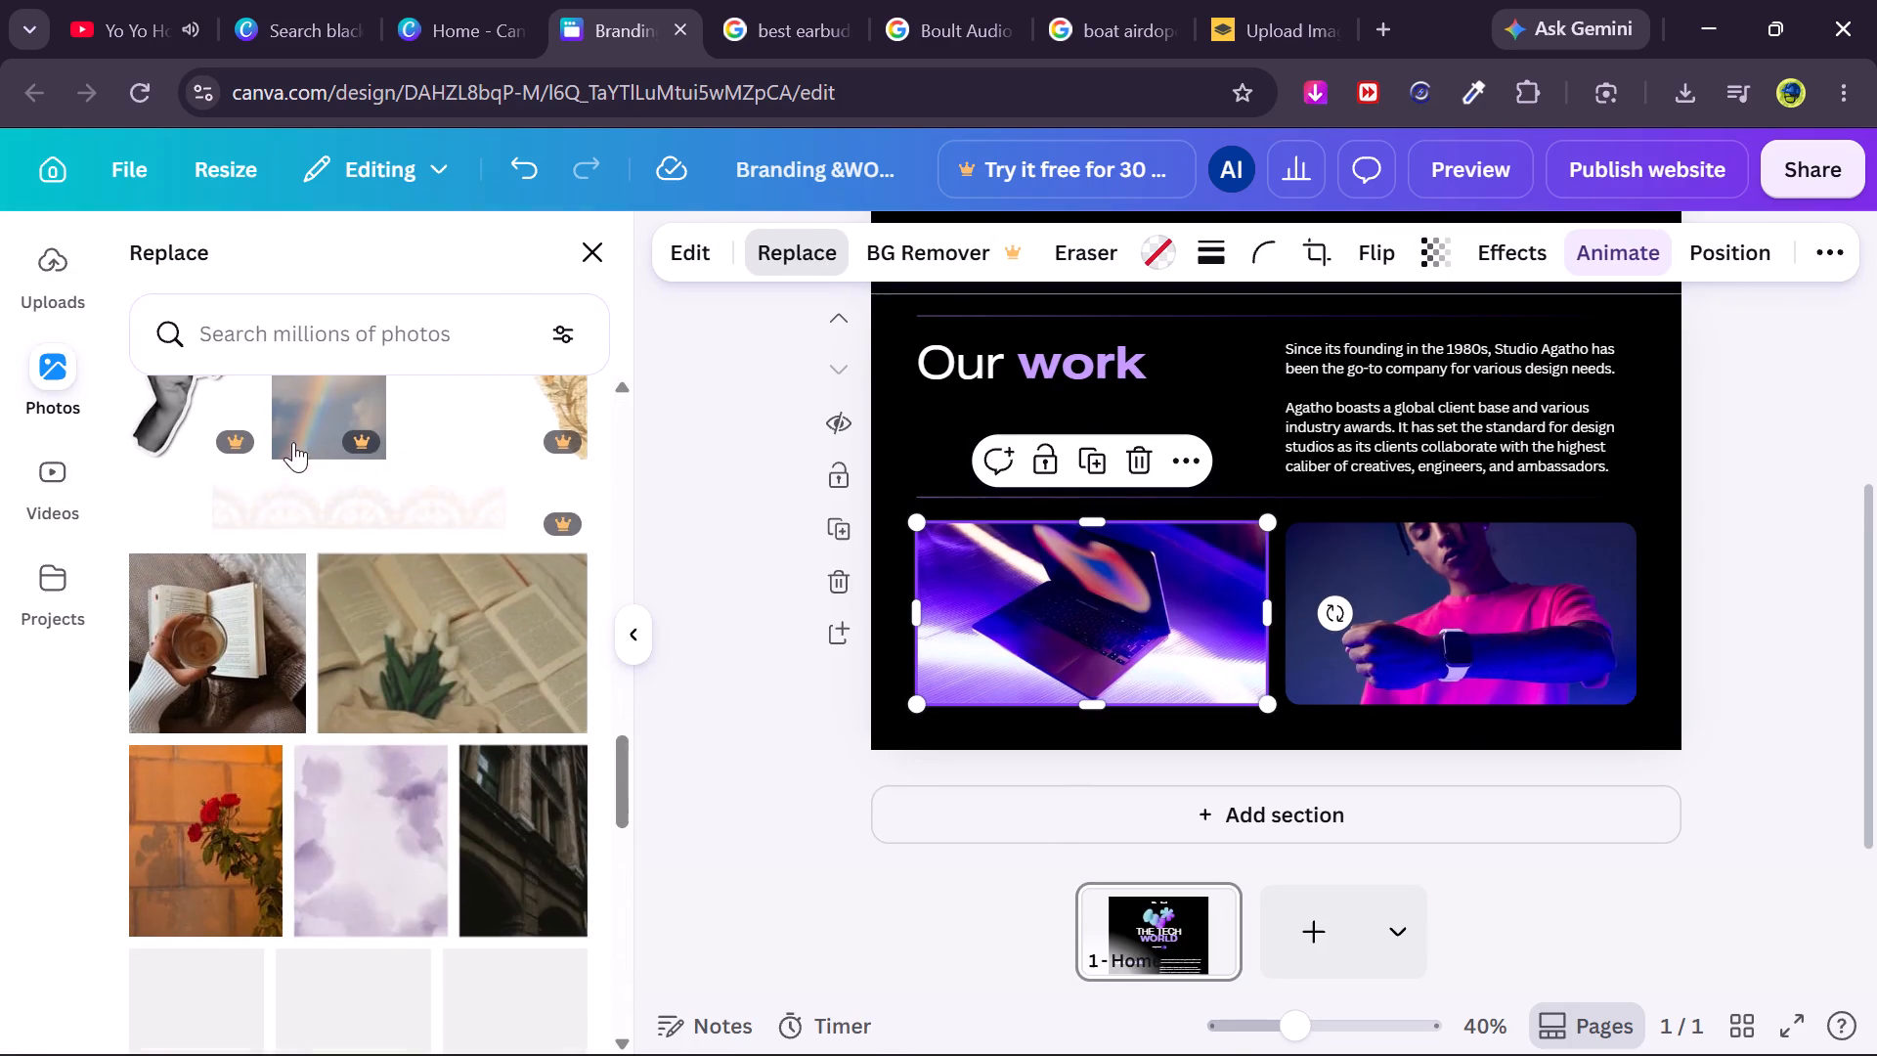
scroll(293, 442, "up", 11)
scroll(65, 395, "up", 4)
left_click(53, 282)
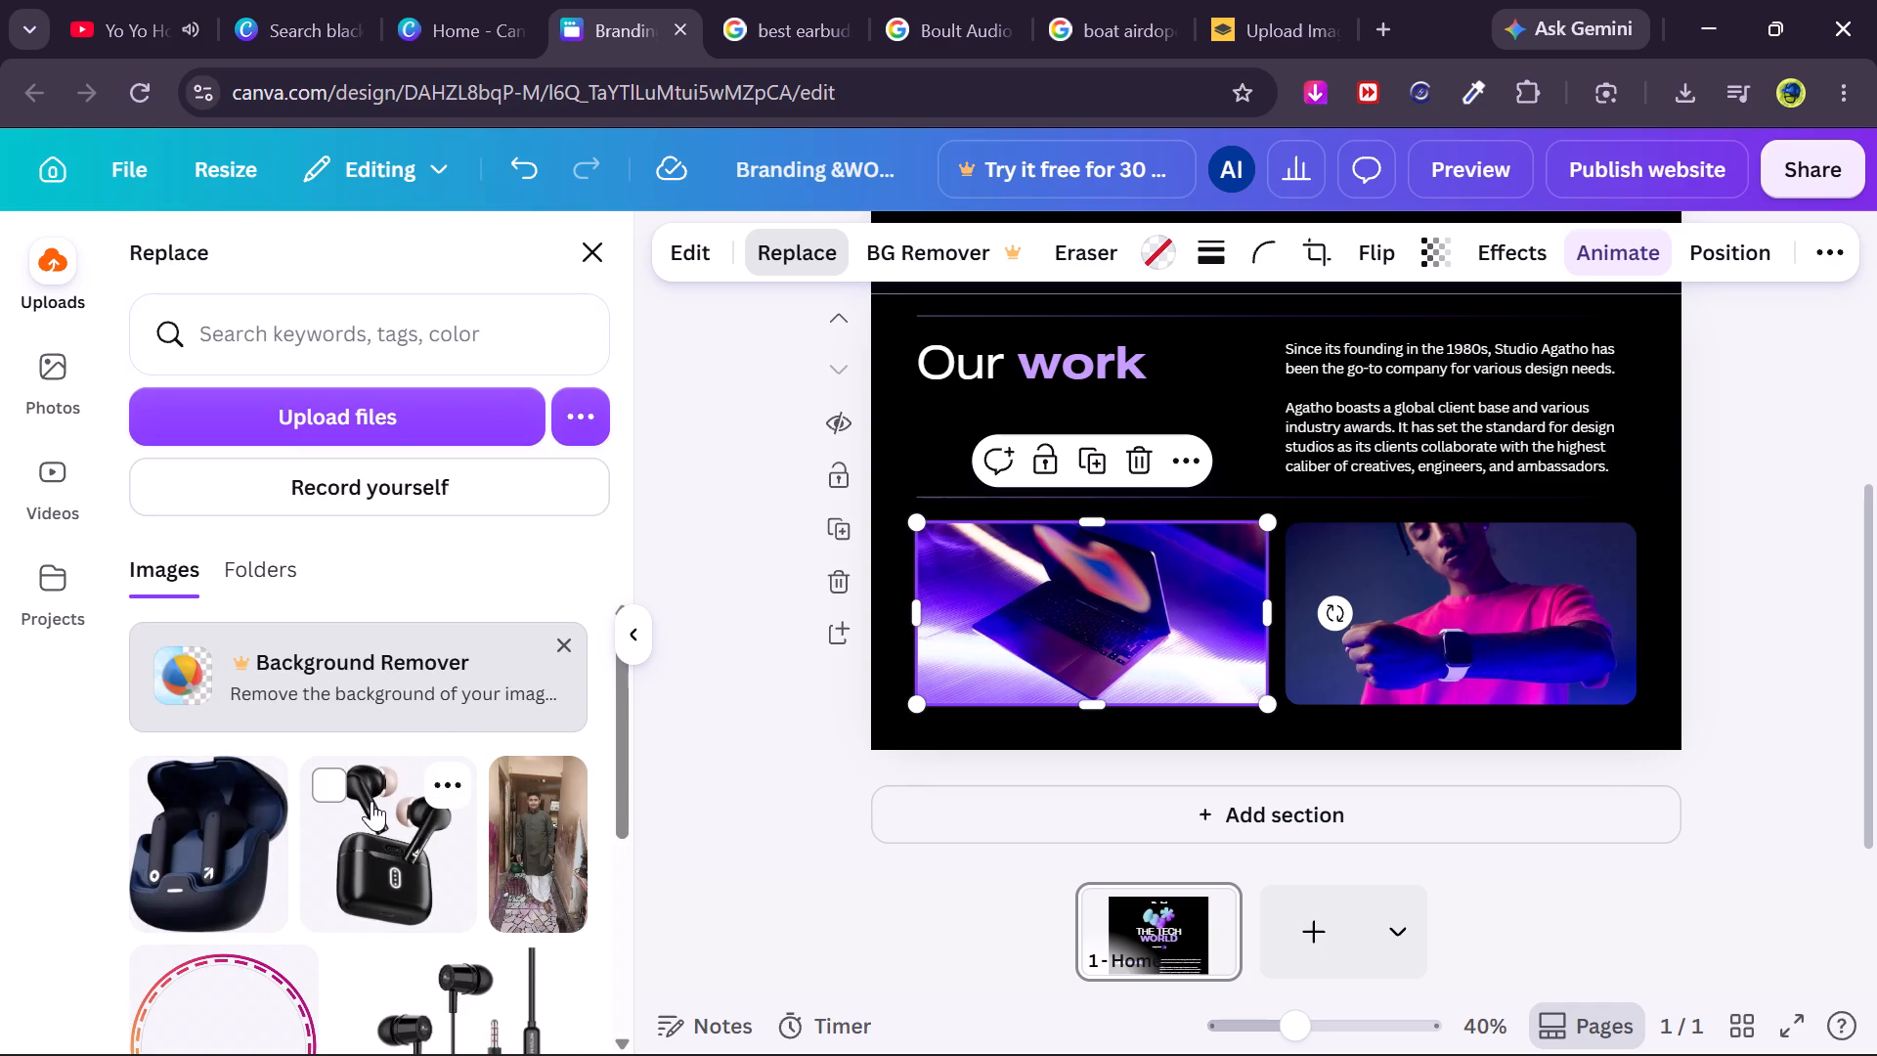
left_click(372, 801)
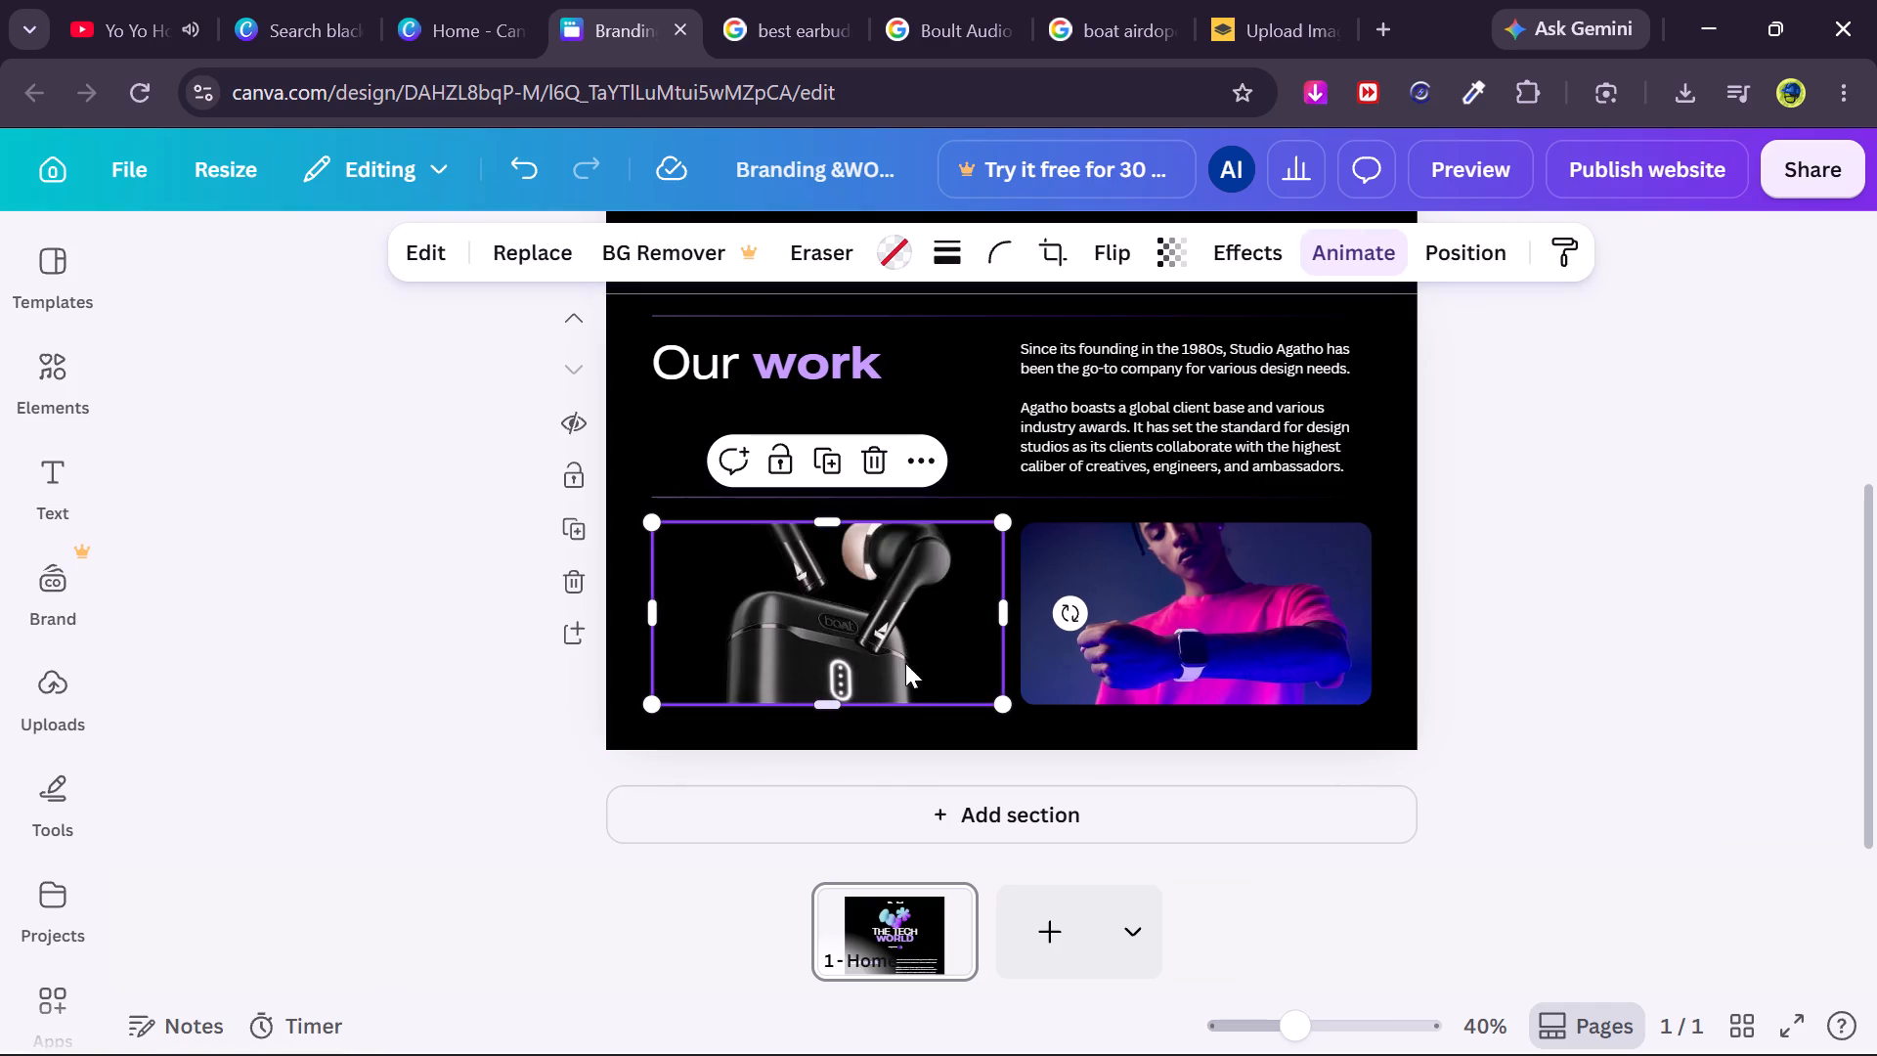
Enlarge the black earbuds image slightly and reposition it below the "Our work" heading.
left_click(995, 701)
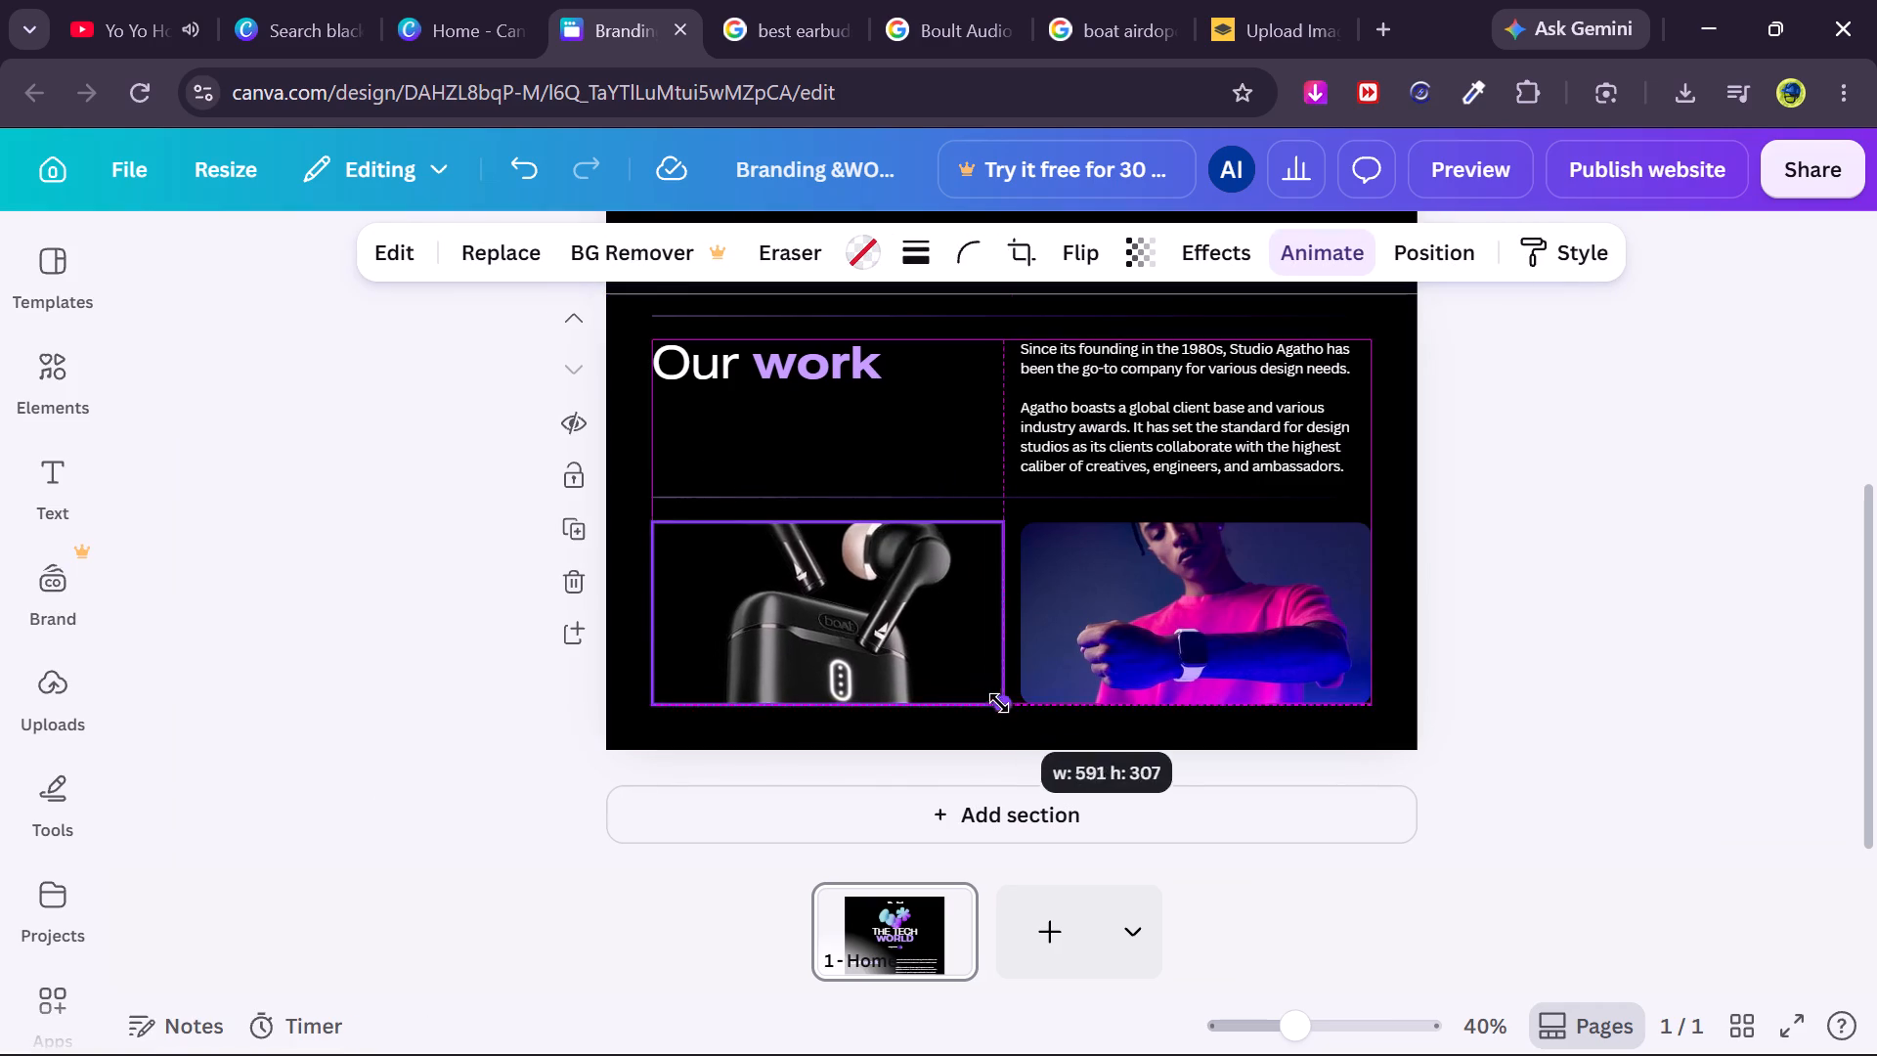
left_click(900, 637)
left_click_drag(851, 624, 868, 593)
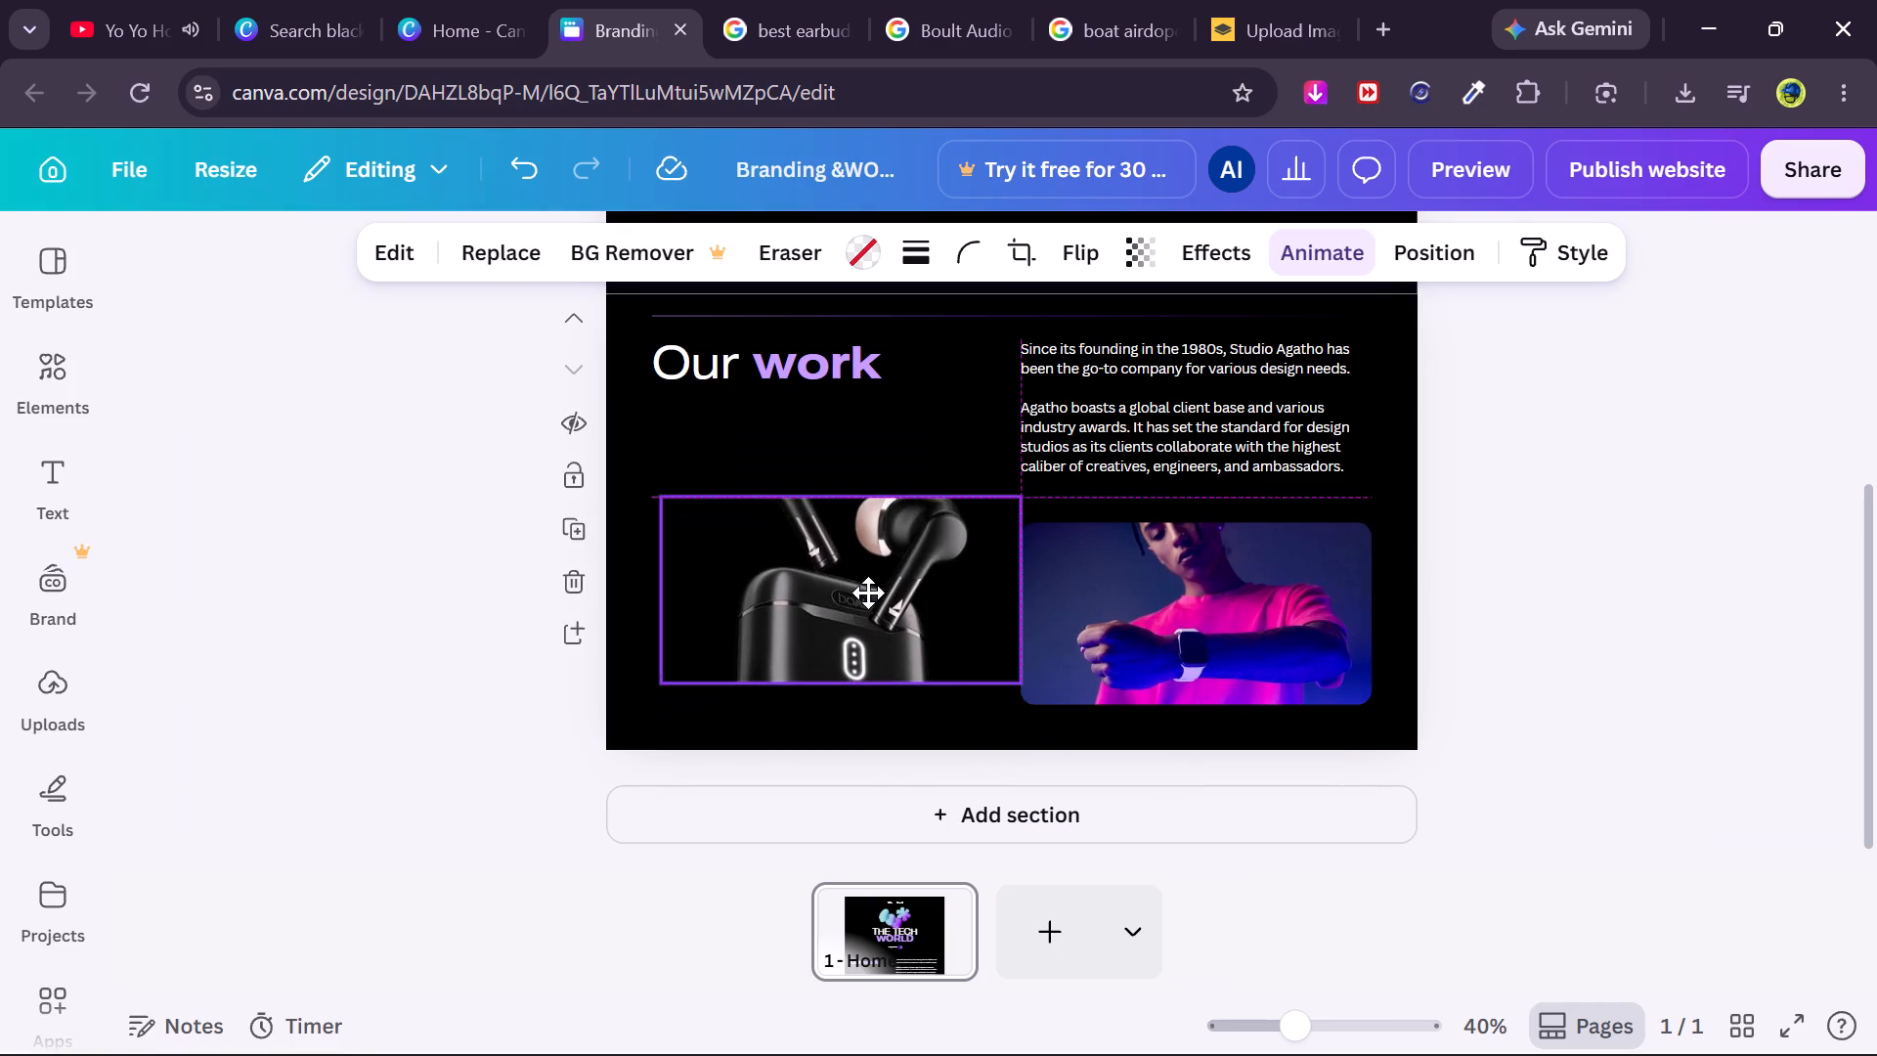
left_click_drag(868, 593, 841, 617)
Replace the smartwatch photo in the "Our work" section with the uploaded image of the dark blue earbuds case.
left_click(1081, 634)
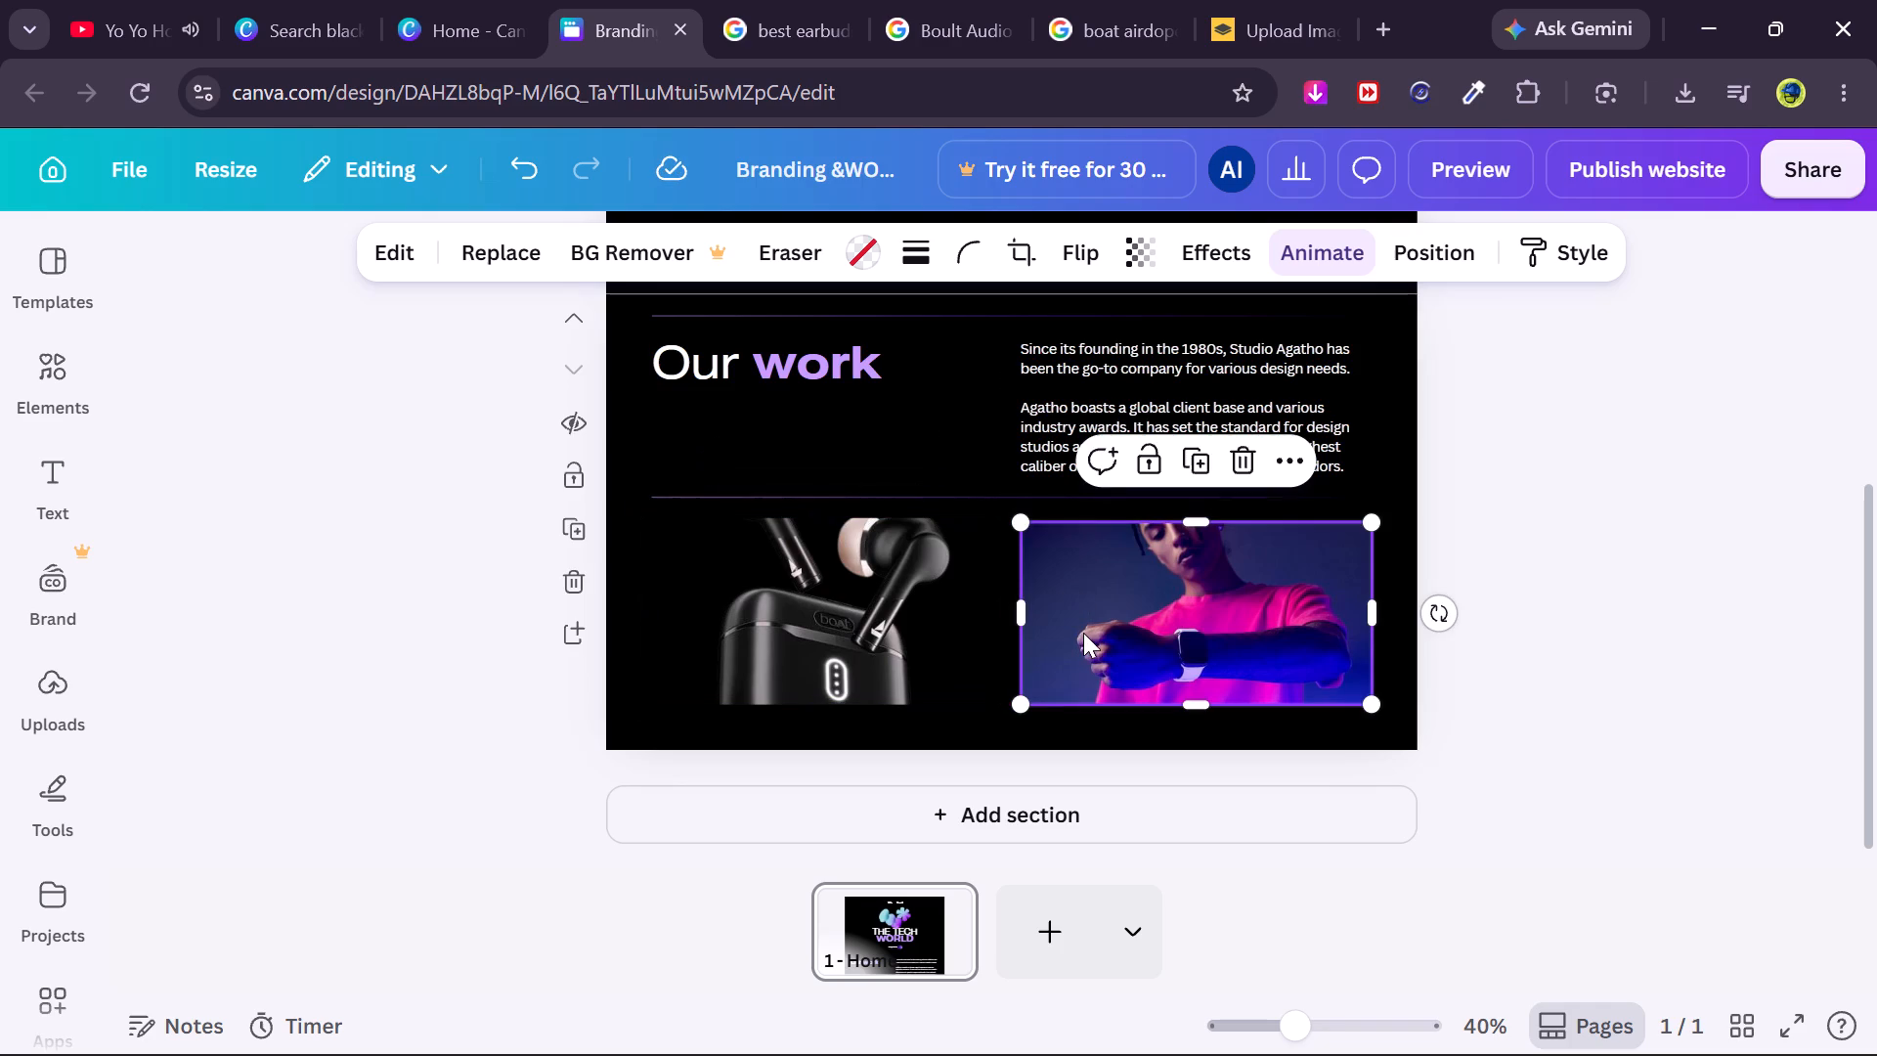
left_click(501, 243)
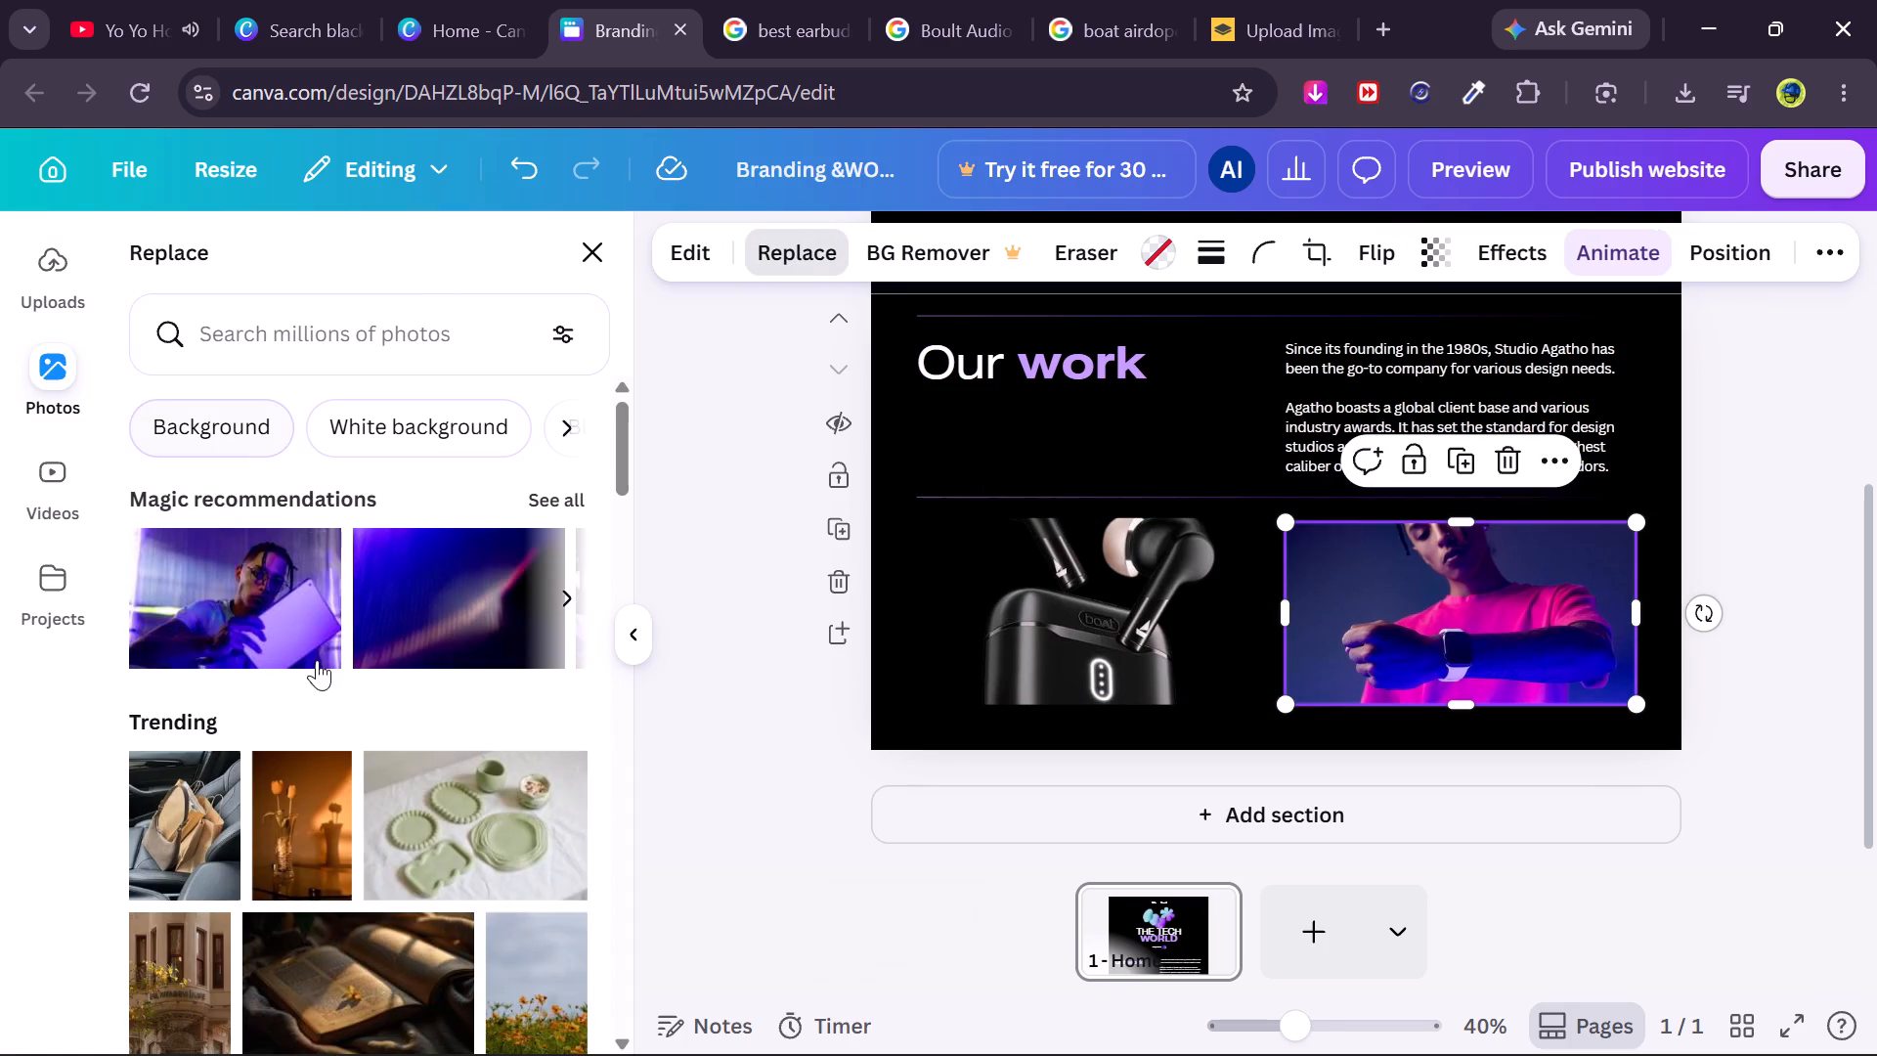
left_click(16, 239)
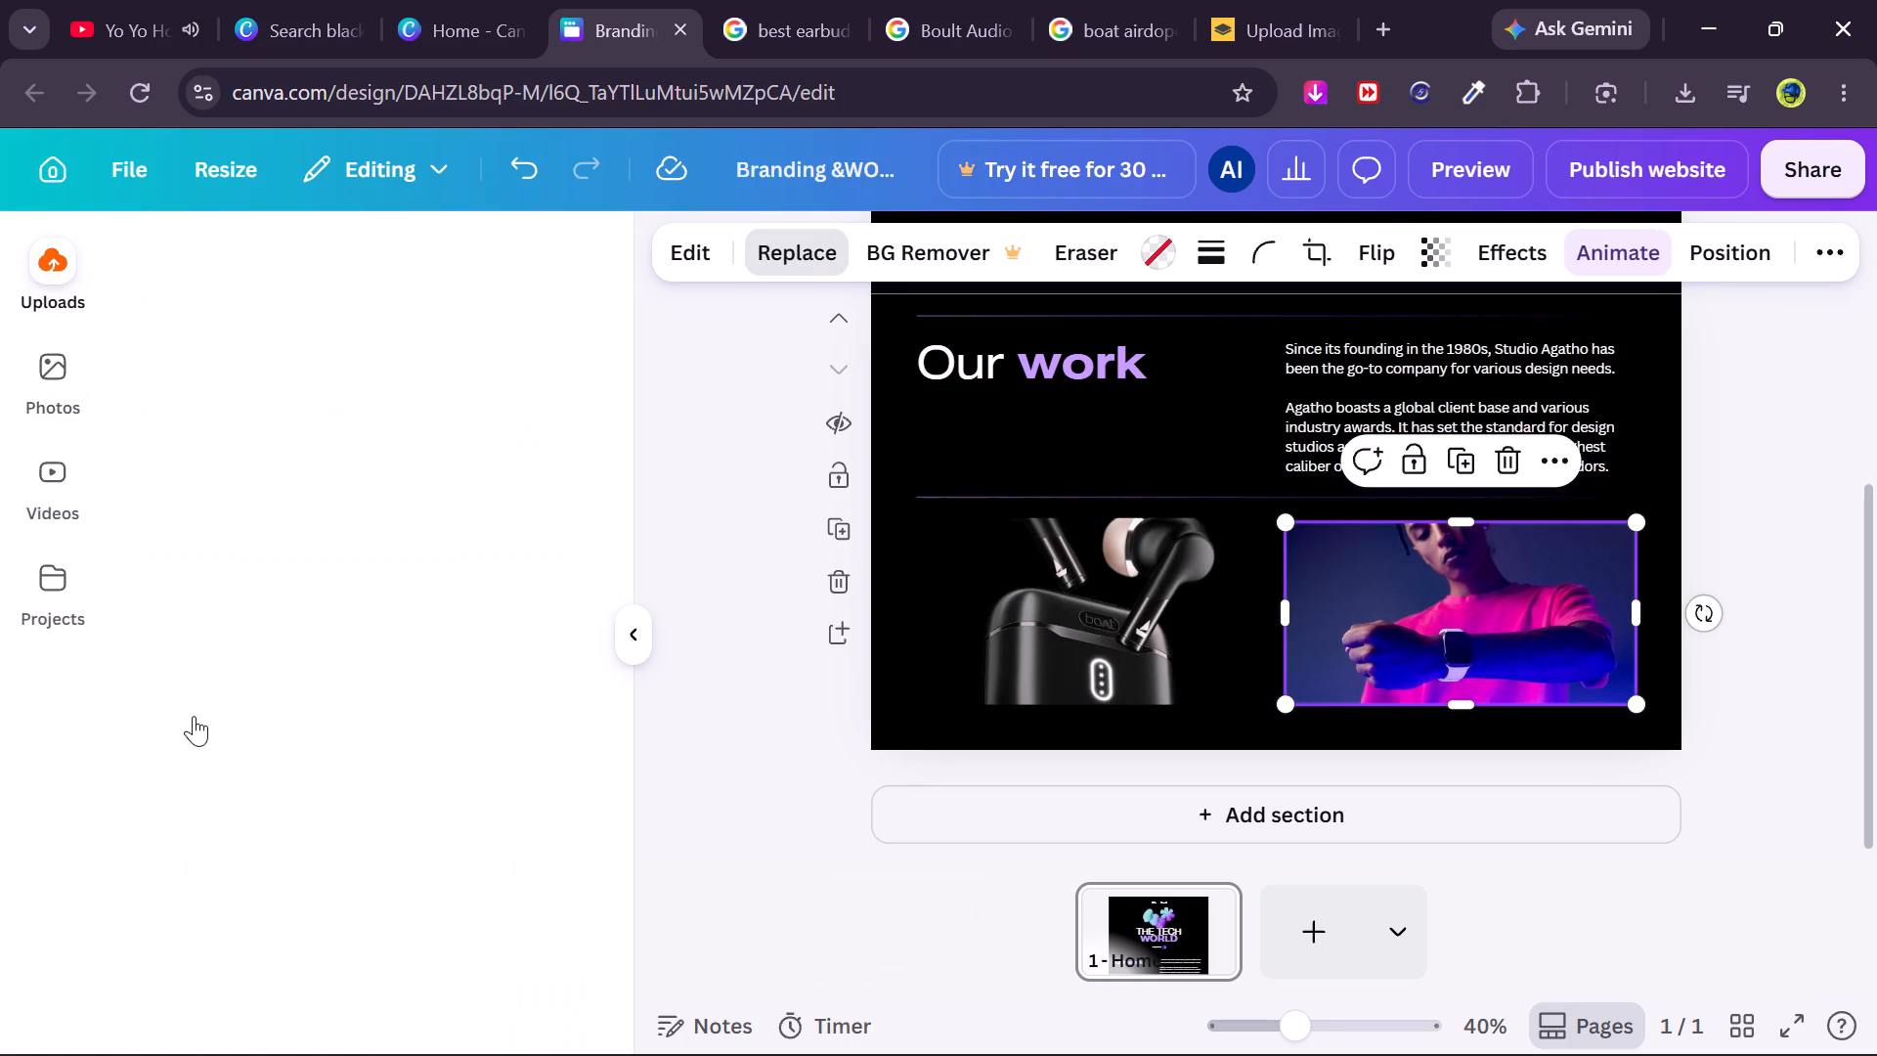
left_click(160, 824)
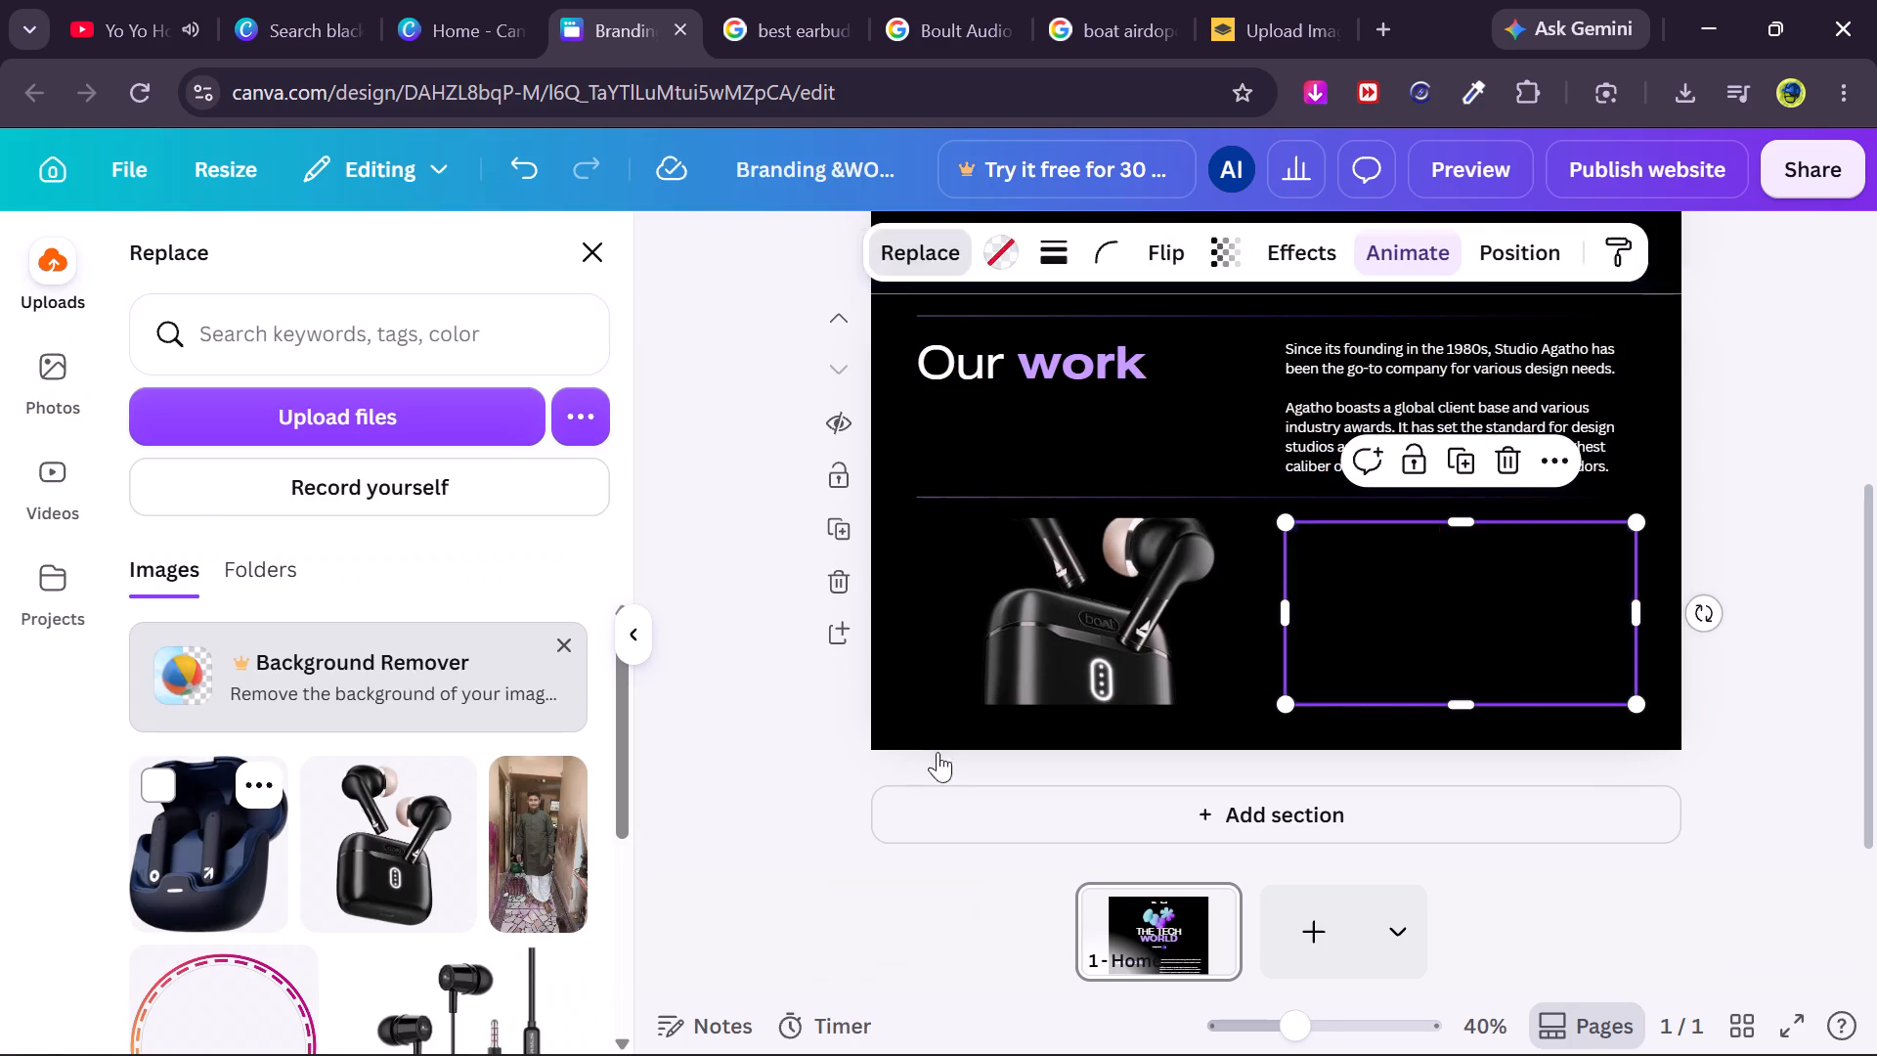
left_click(1547, 604)
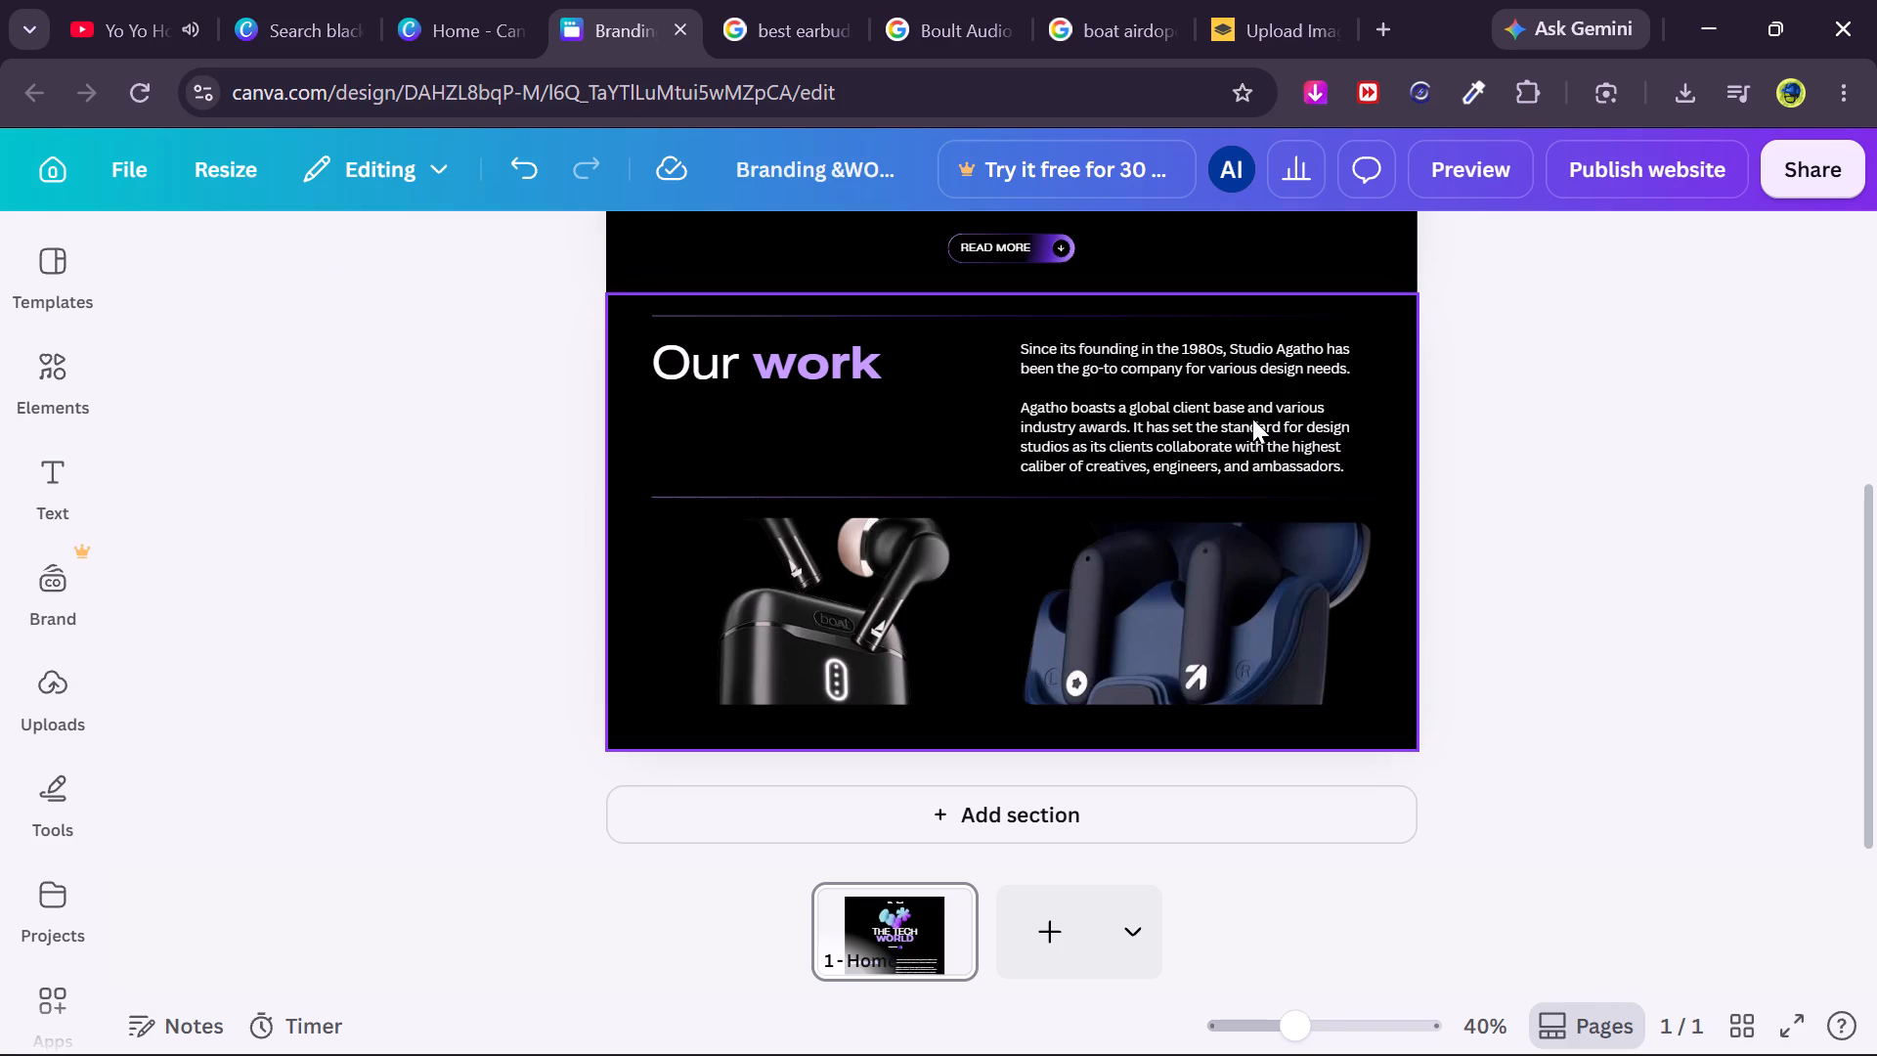
Replace the paragraph beside the "Our work" heading with "TRYING TO GIVE BEST TECH ADVICE FOR OUR SUBSCRIBER AND USER TO GET THE BEST EXPERIENCE".
double_click(1342, 458)
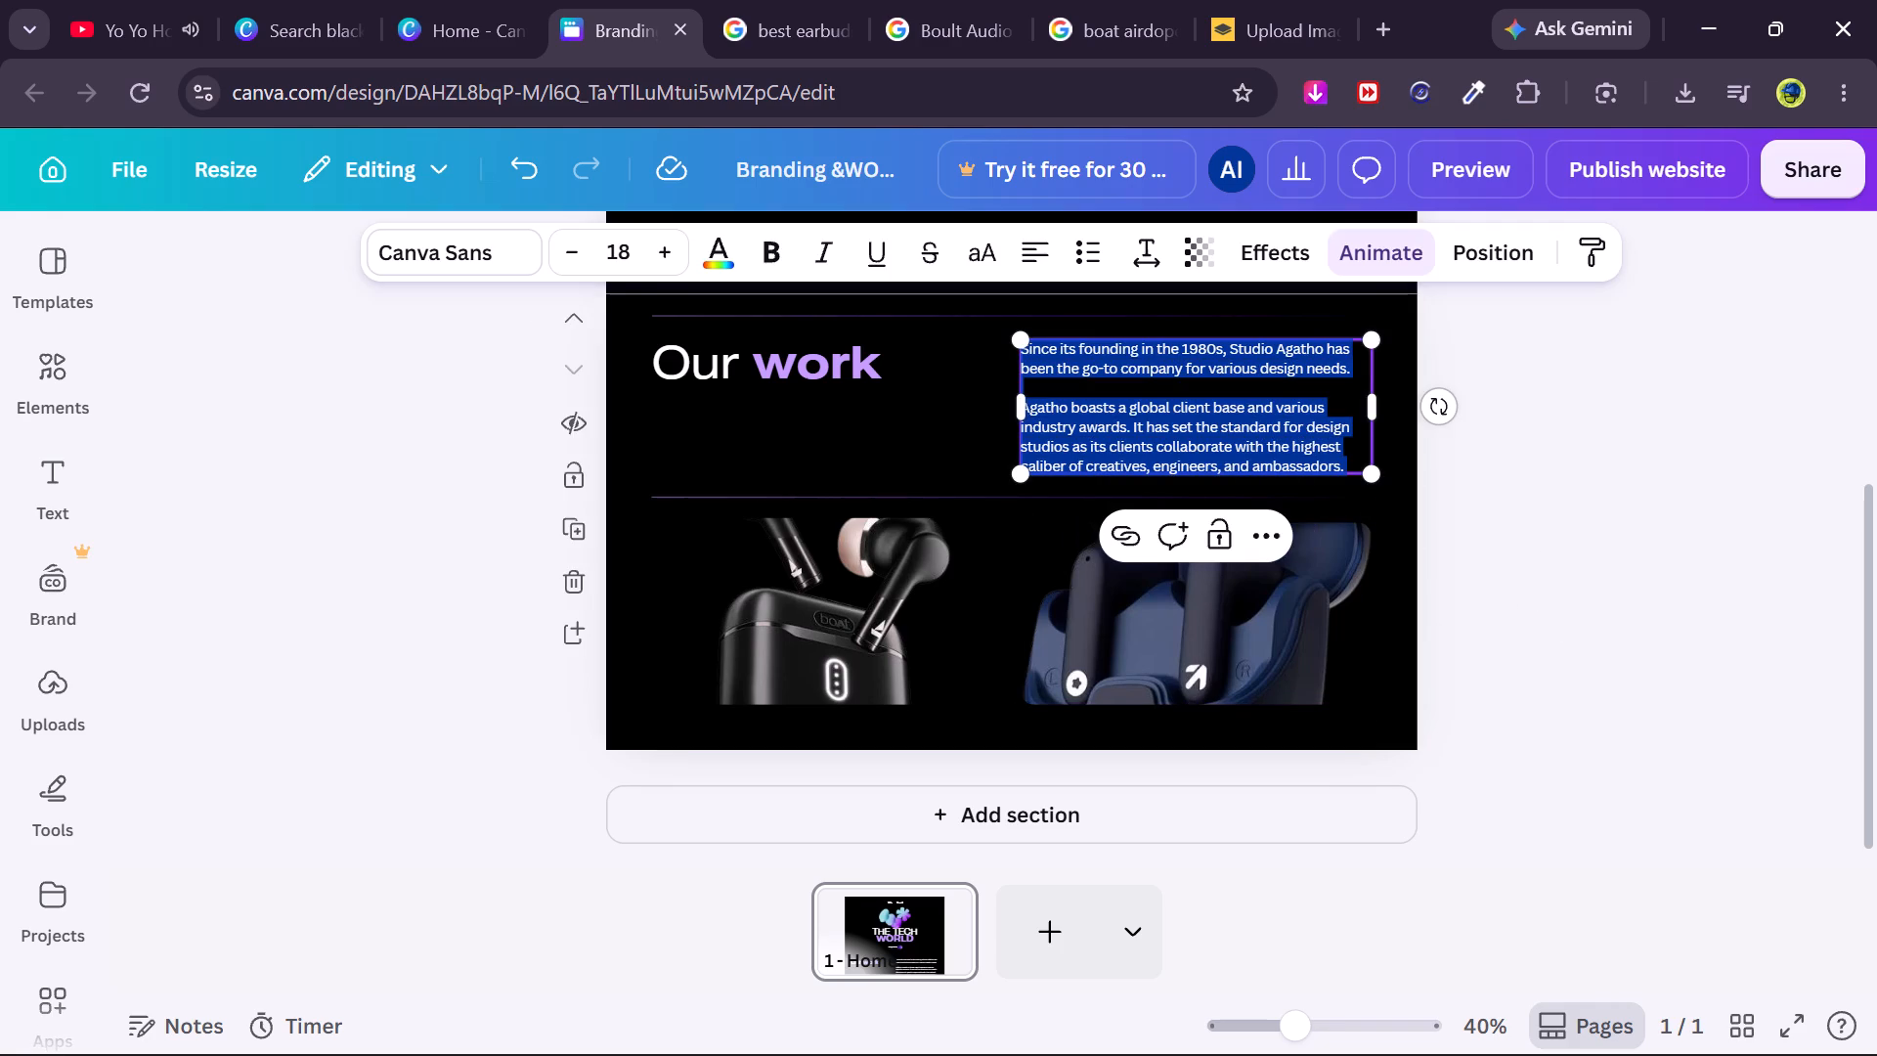
type("TR")
type("YING TO GIVE BES")
type("T TECH")
key("space")
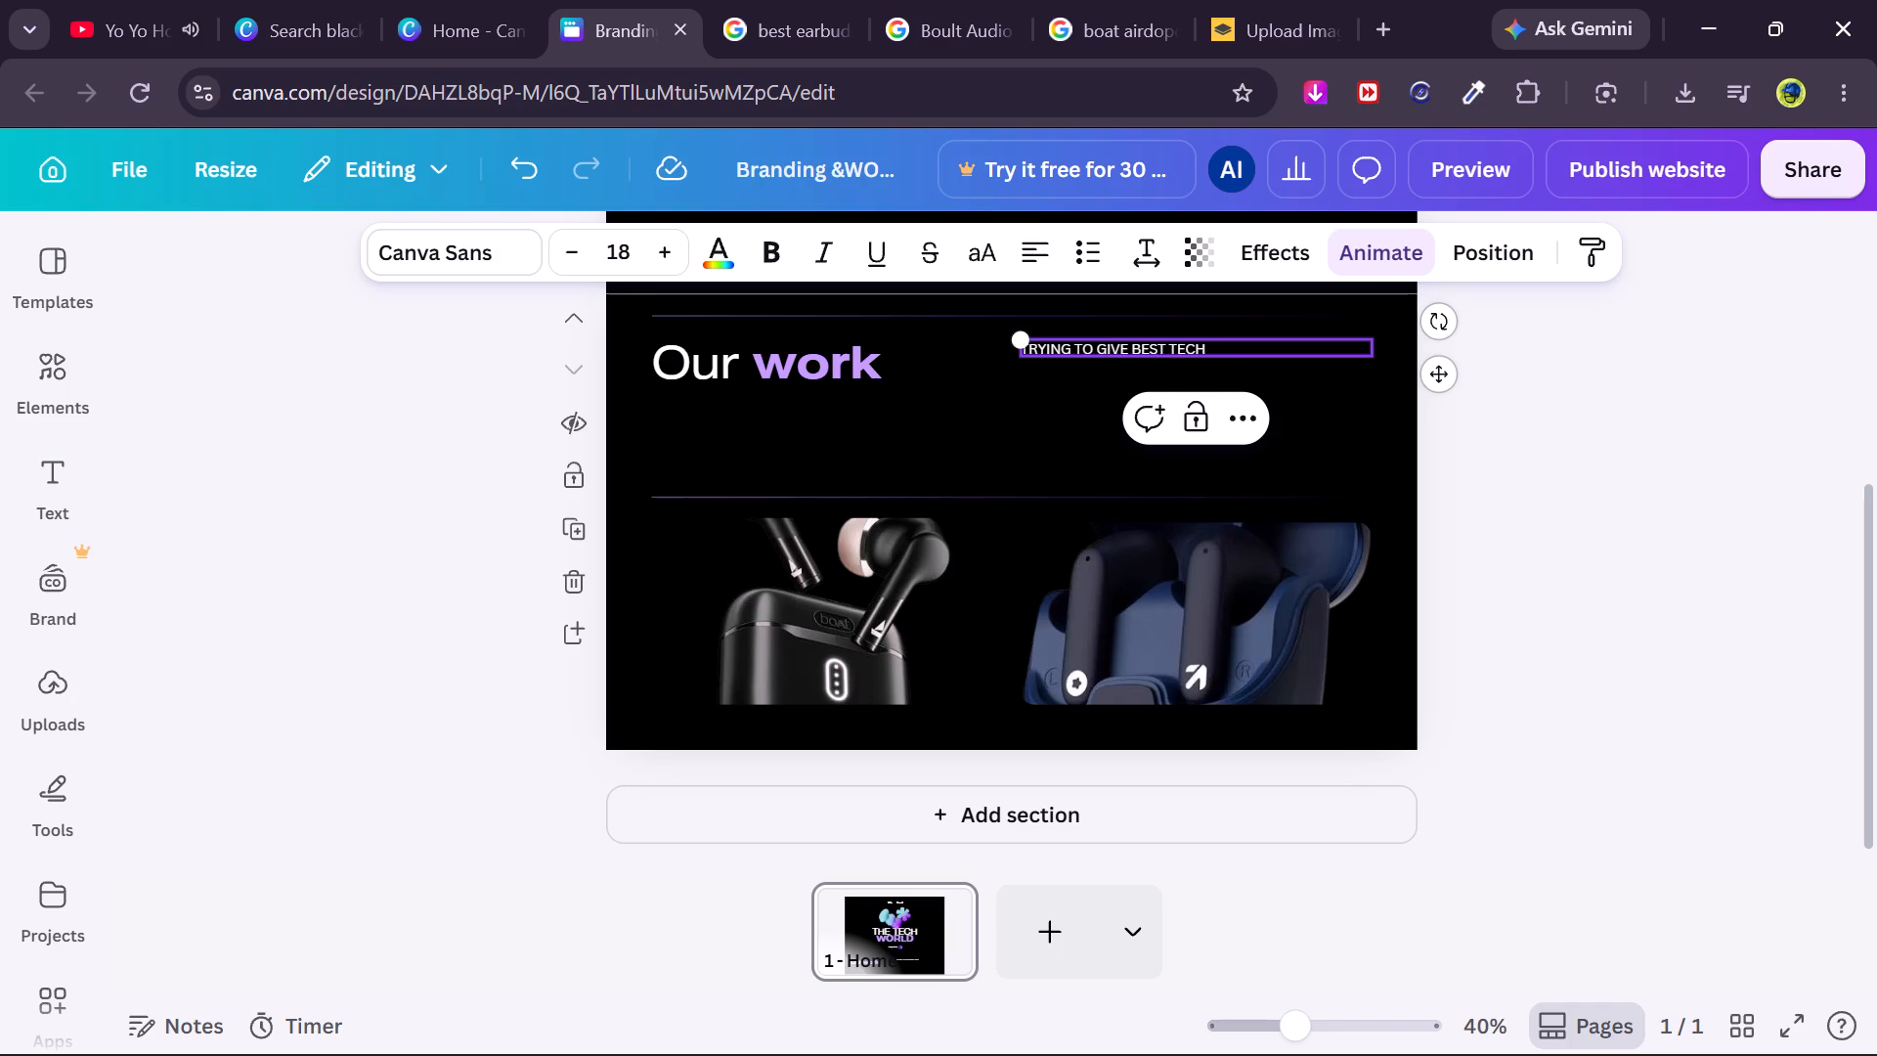
type("ADVICE FOR OUR U")
key("BackSpace")
type("SUBSCRIBER AND USER TO E")
key("BackSpace")
type("GE")
key("space")
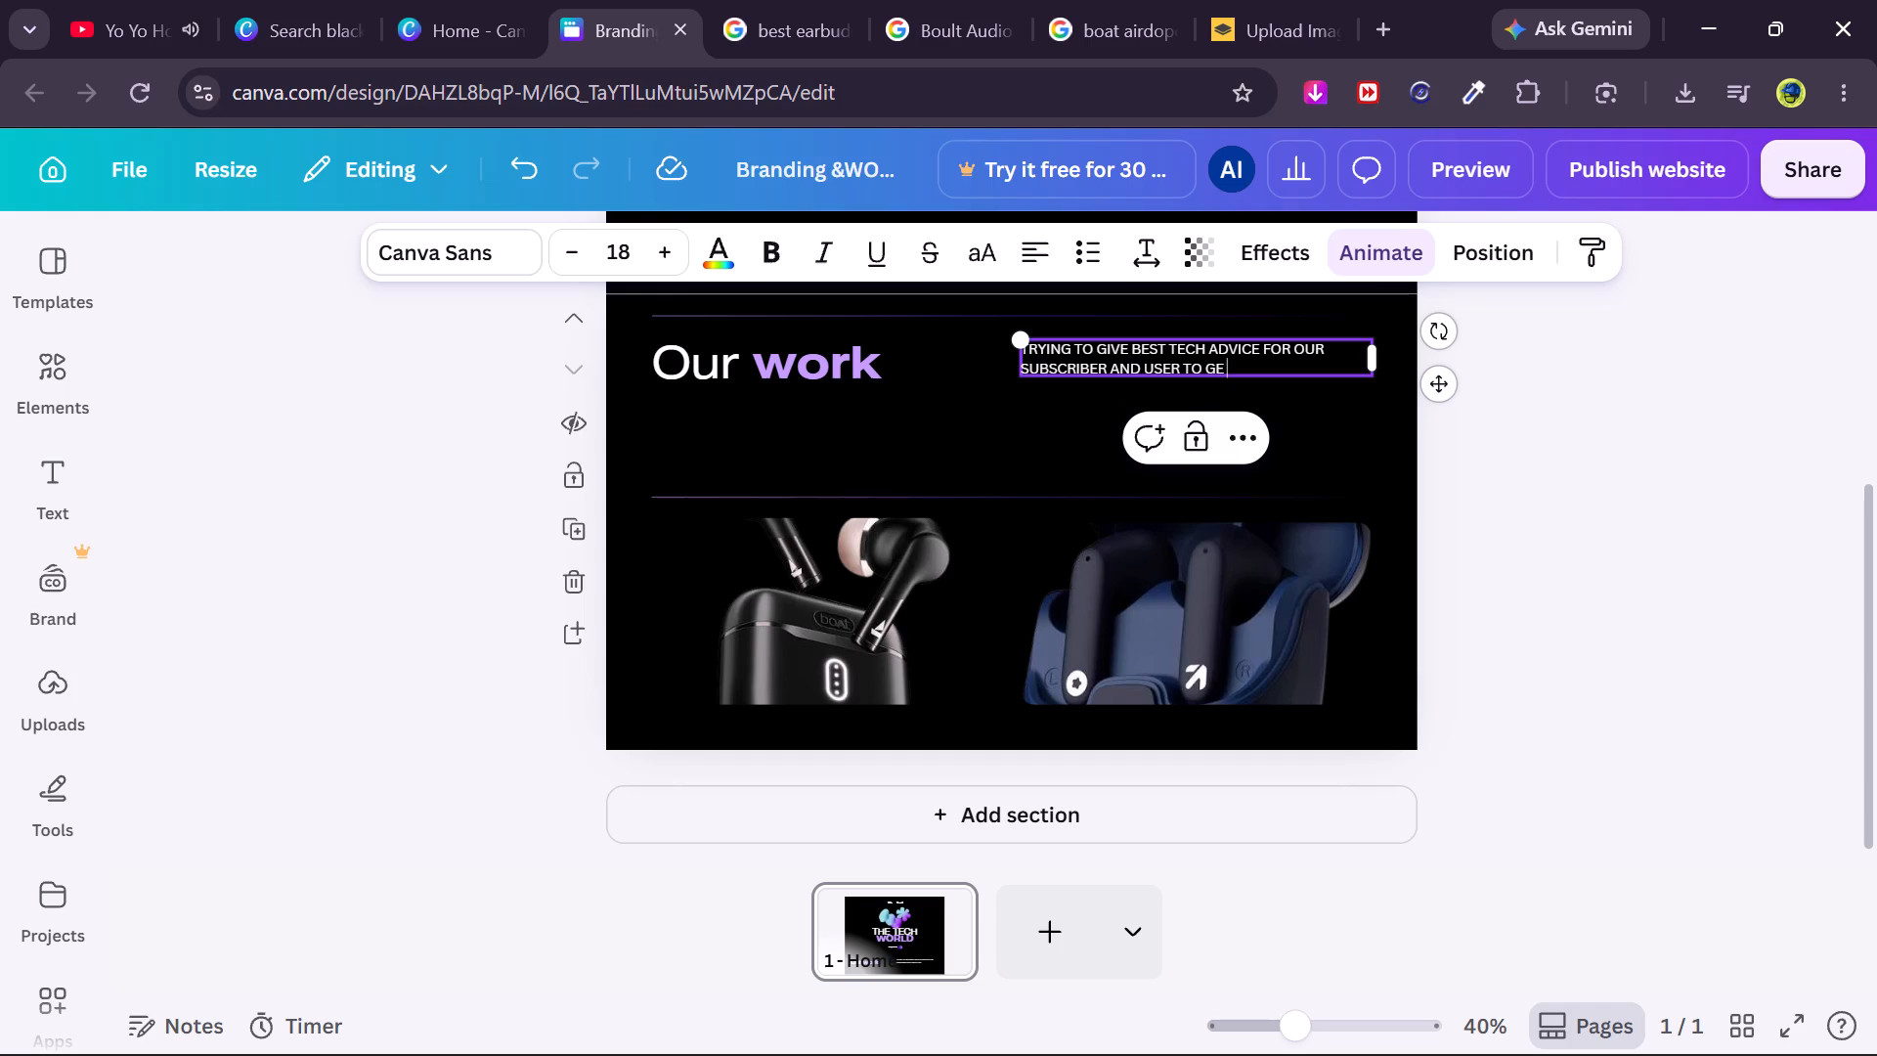
key("BackSpace")
type("T THR")
key("space")
key("BackSpace")
key("BackSpace")
type("E BEST E")
key("x")
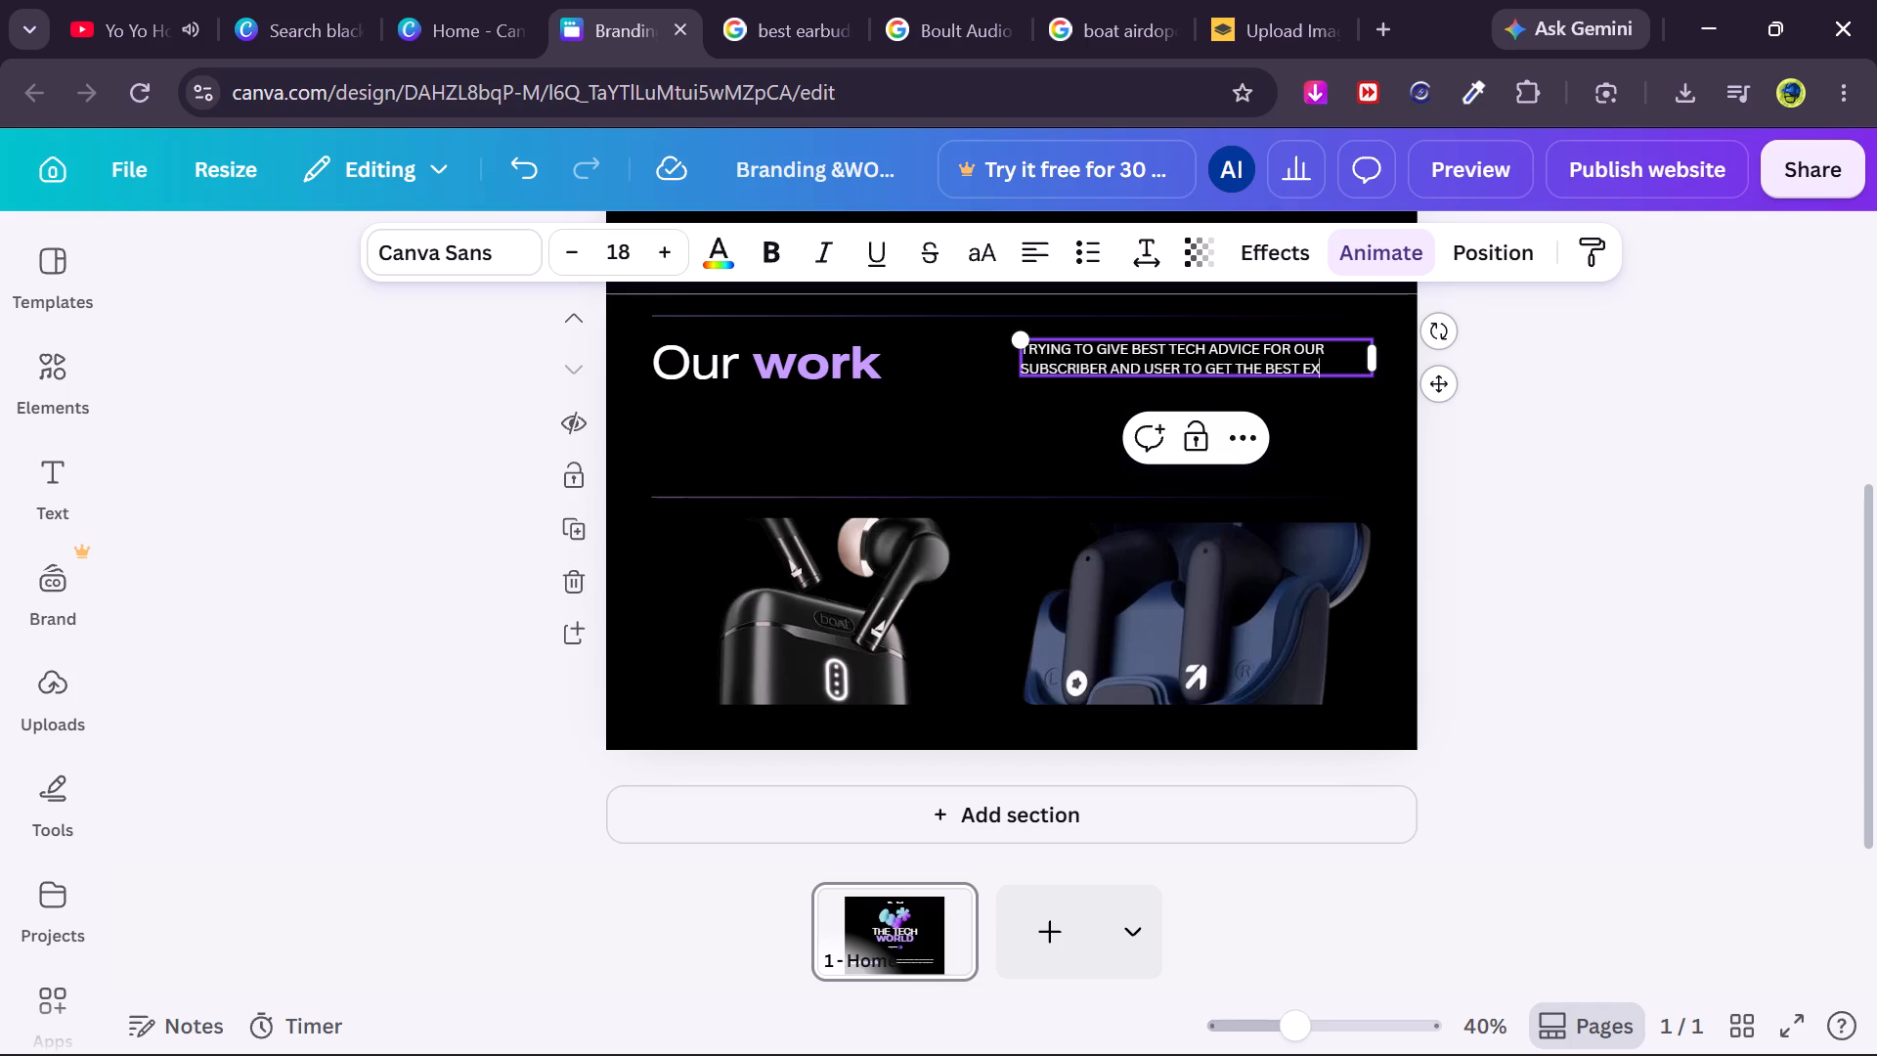
key("p")
type("ERIENCE")
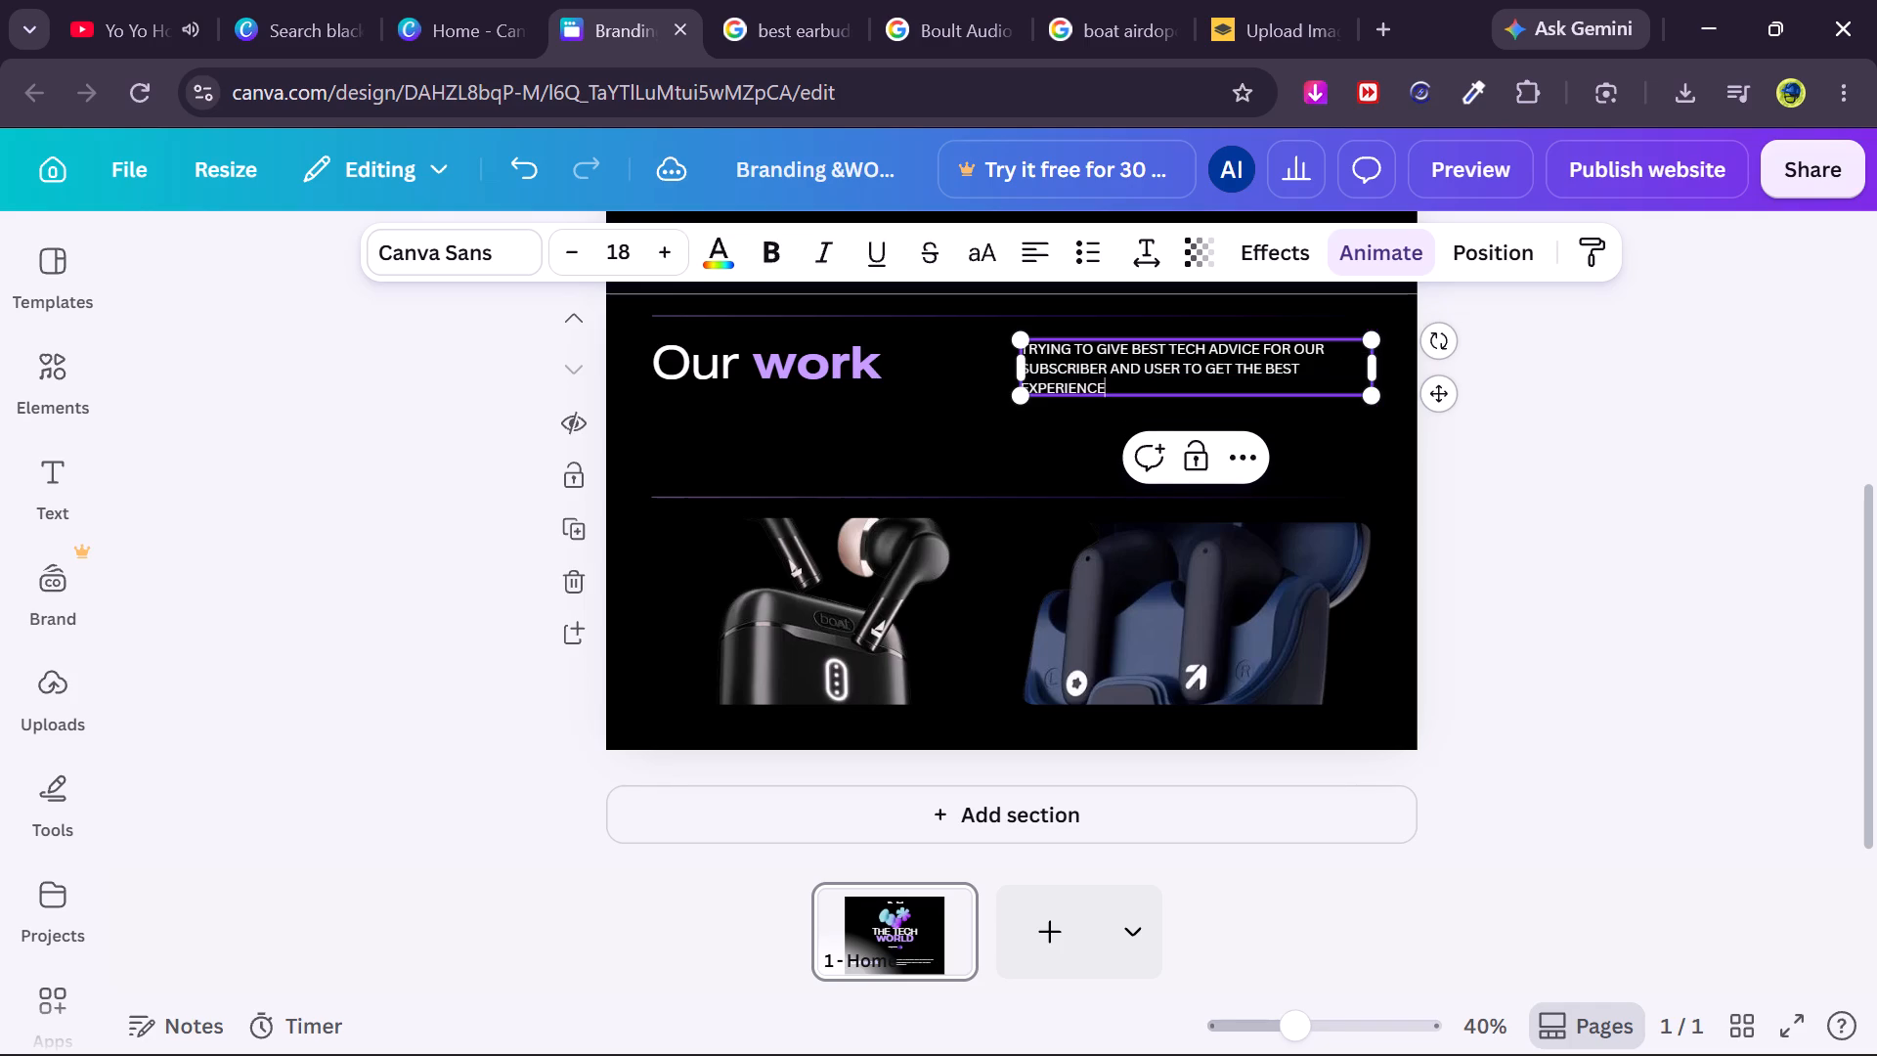
Shorten the end of the paragraph beside the "Our work" heading so it reads "TO GET BEST EXPERIENCE".
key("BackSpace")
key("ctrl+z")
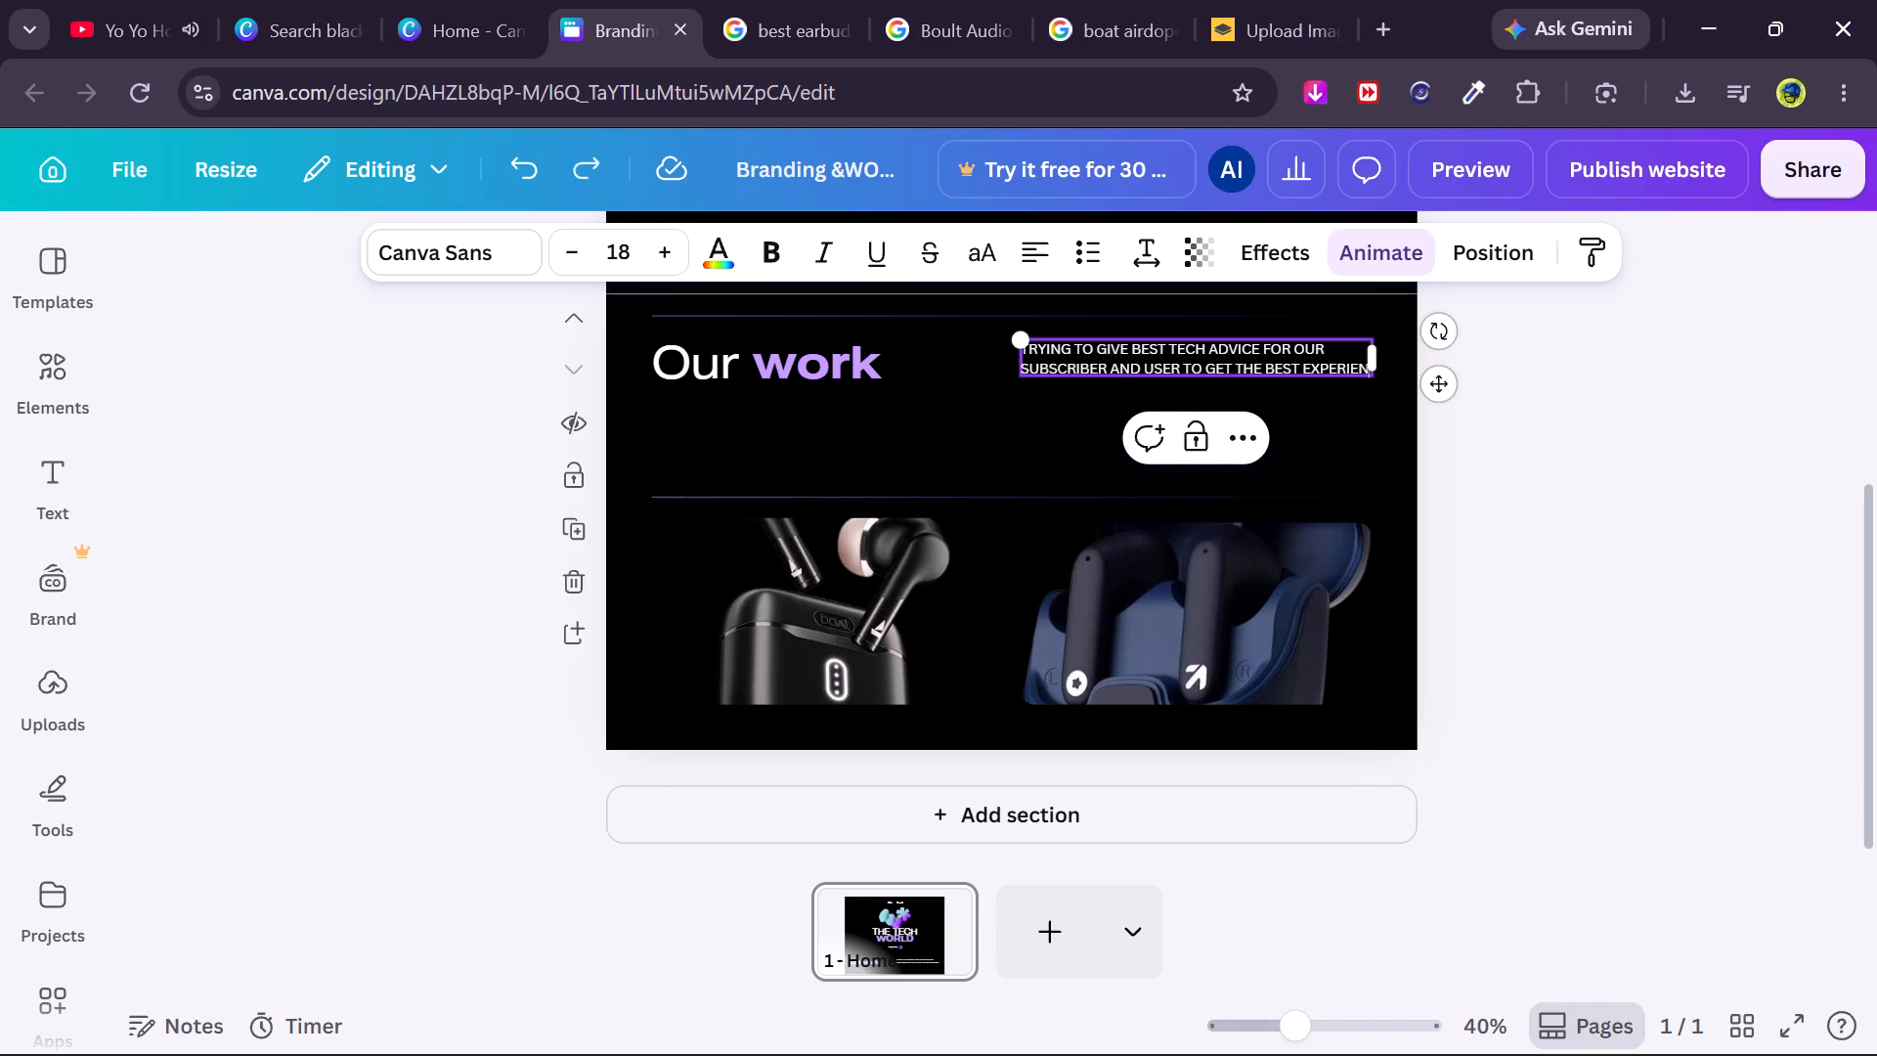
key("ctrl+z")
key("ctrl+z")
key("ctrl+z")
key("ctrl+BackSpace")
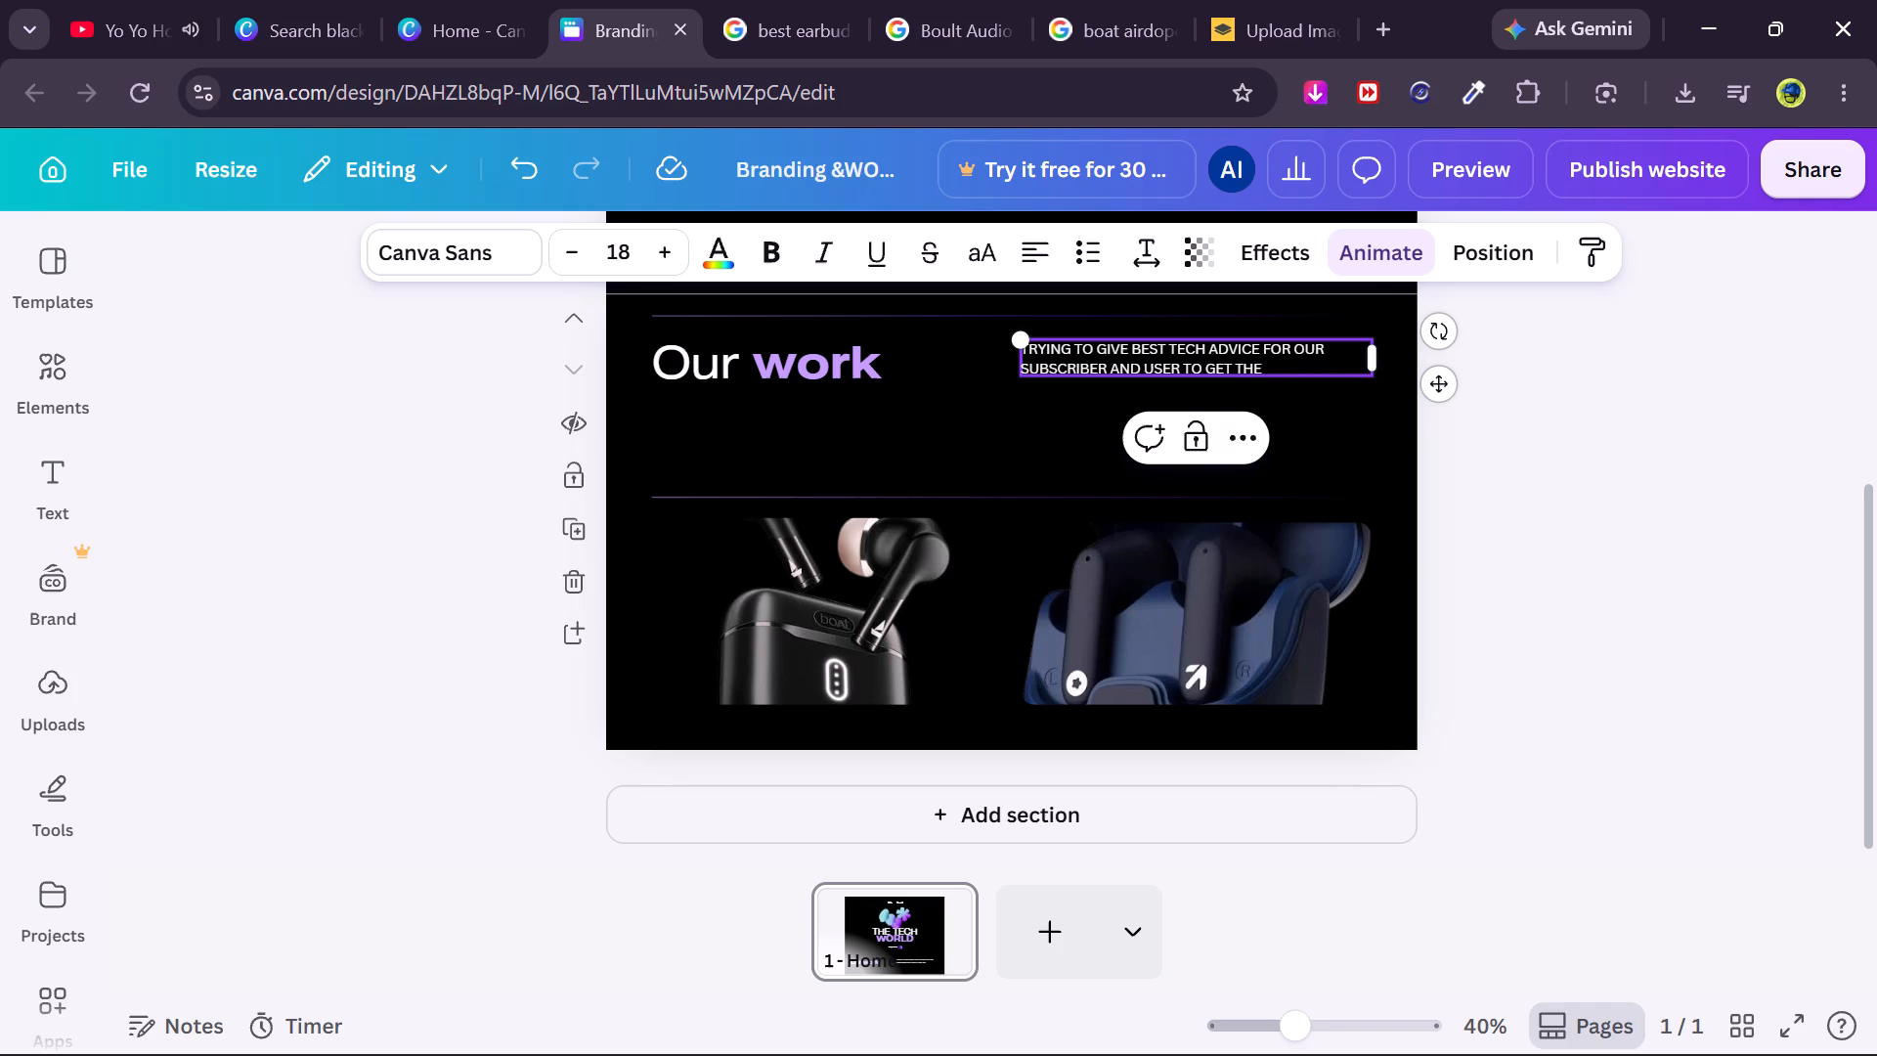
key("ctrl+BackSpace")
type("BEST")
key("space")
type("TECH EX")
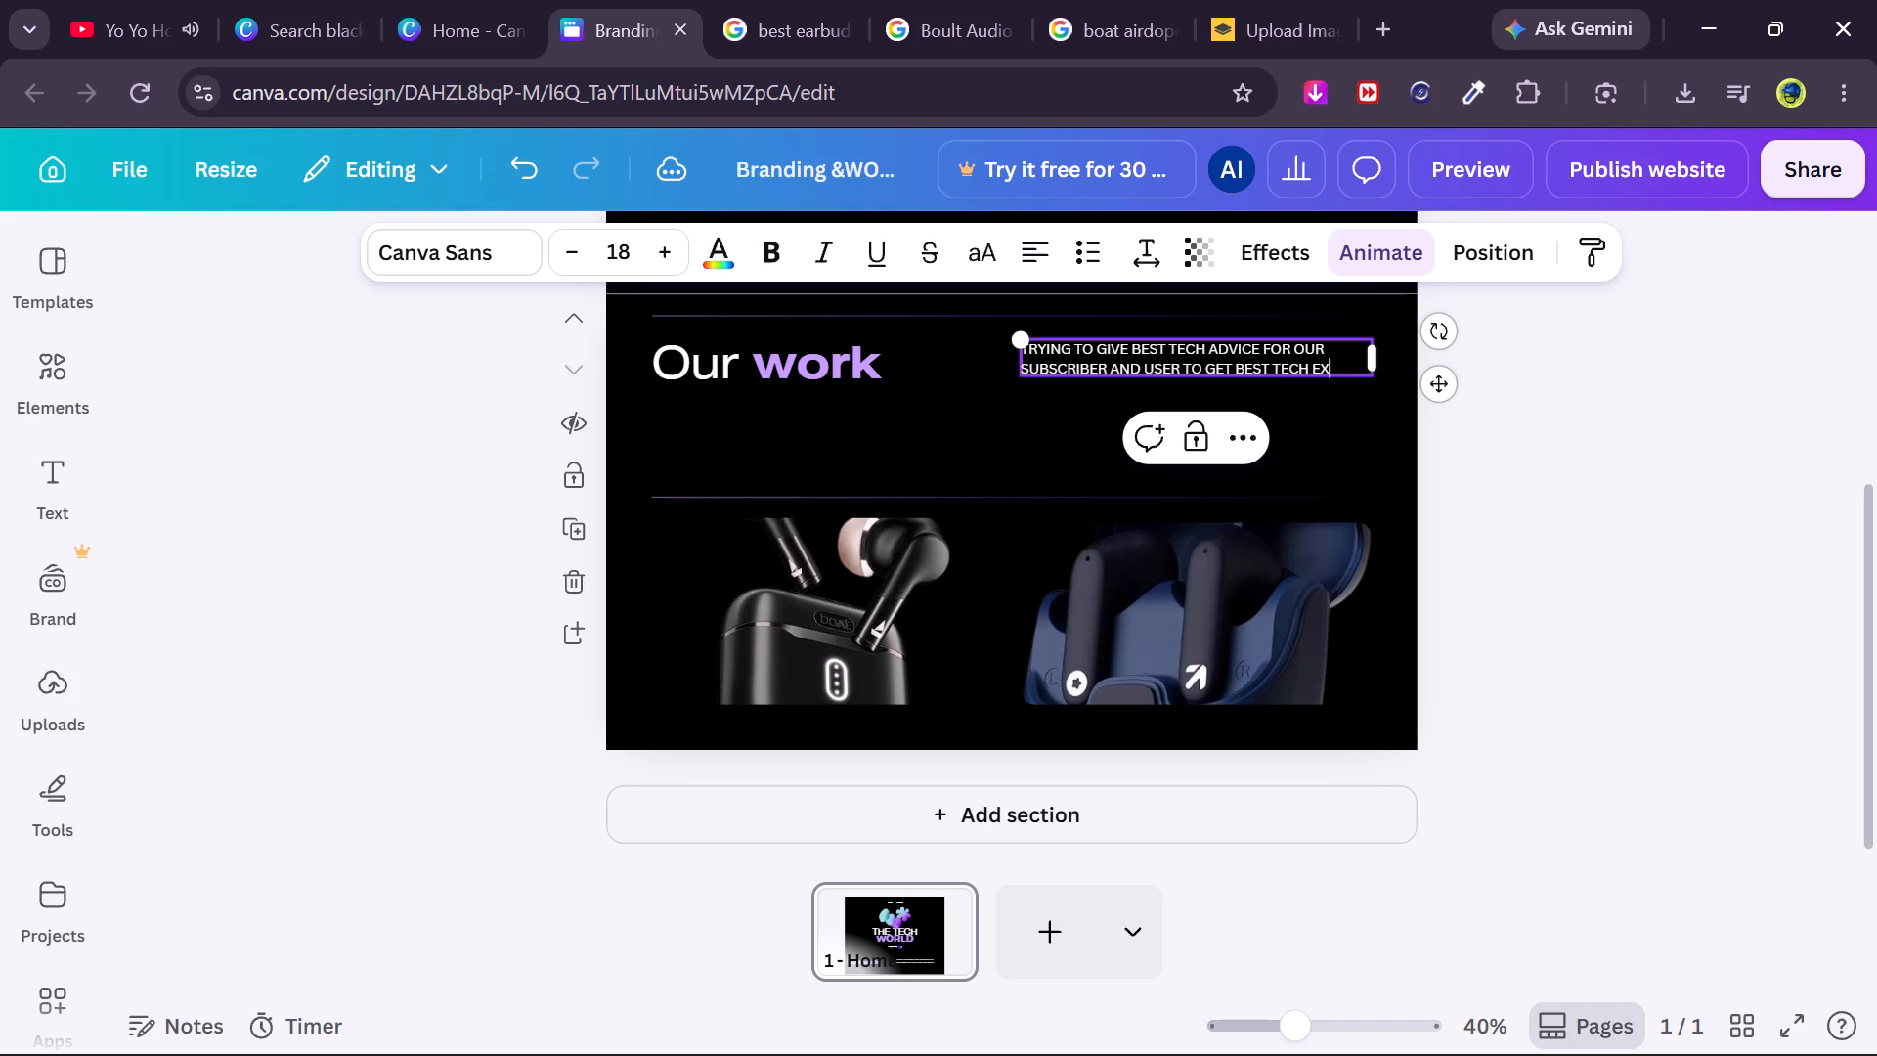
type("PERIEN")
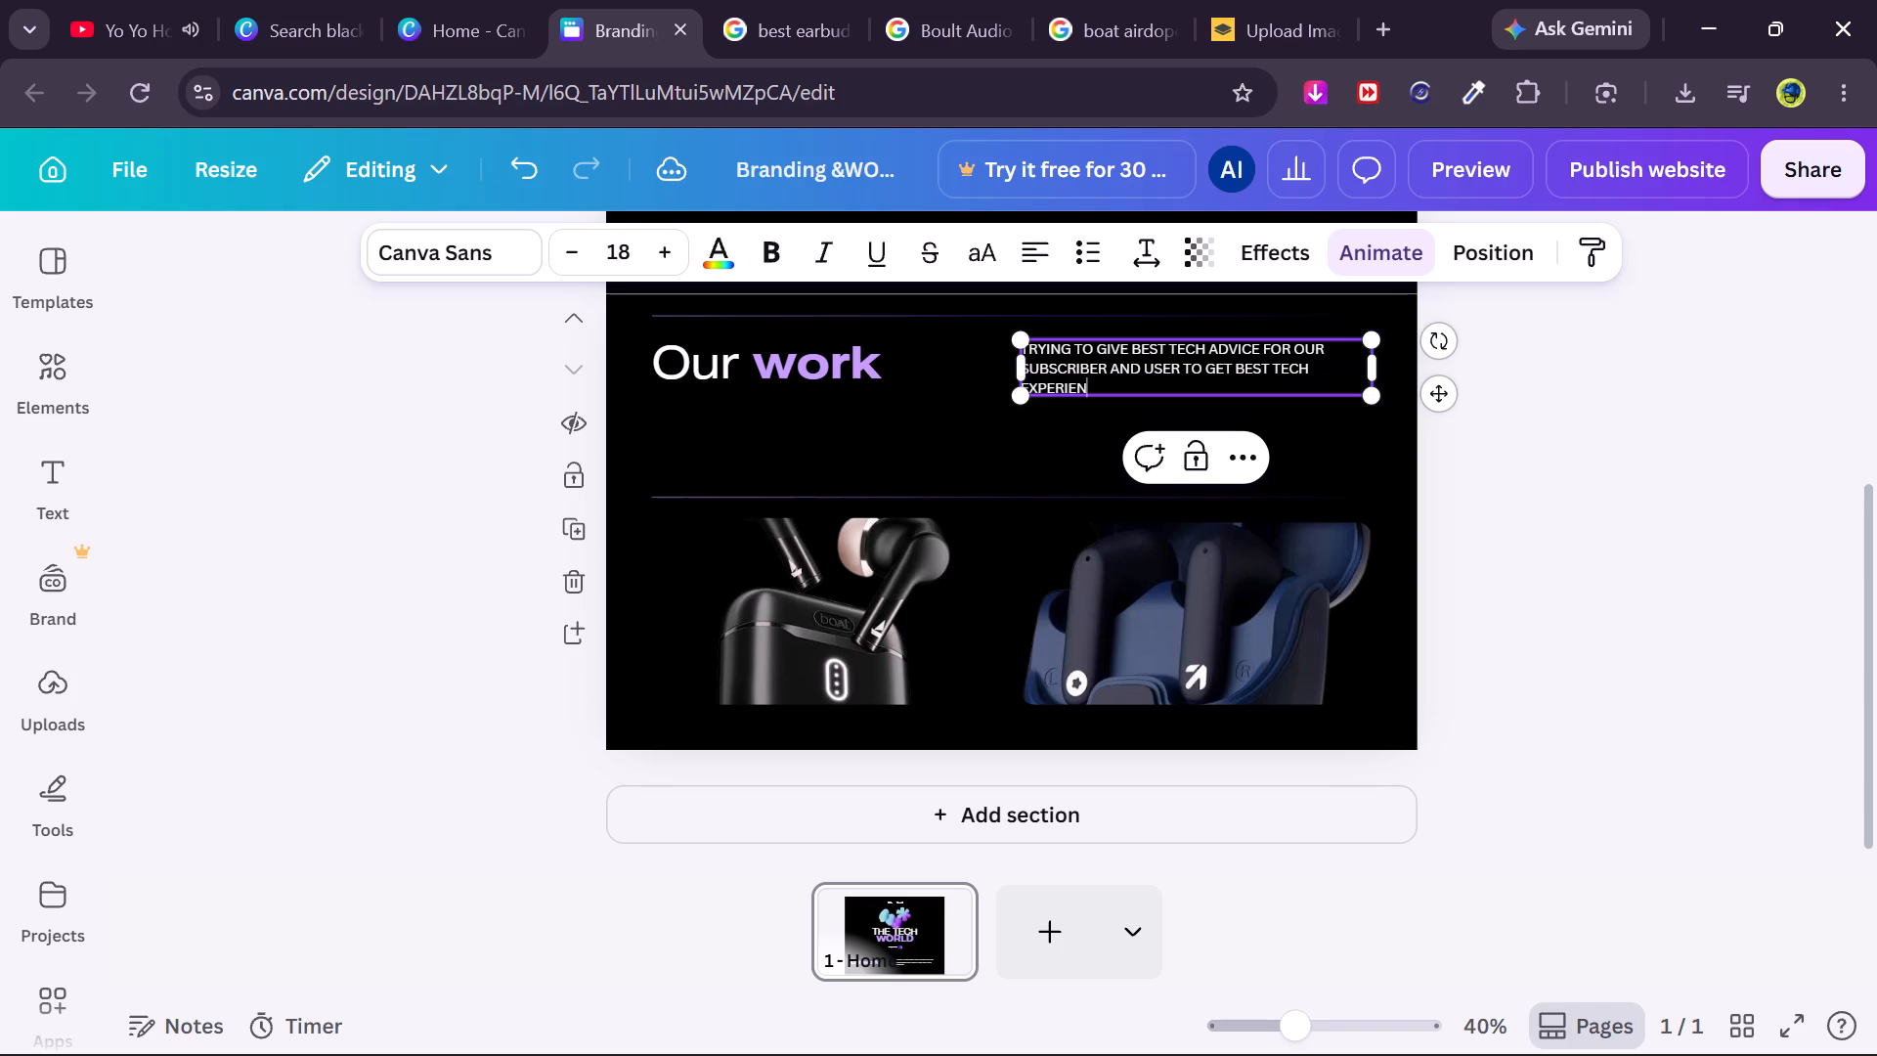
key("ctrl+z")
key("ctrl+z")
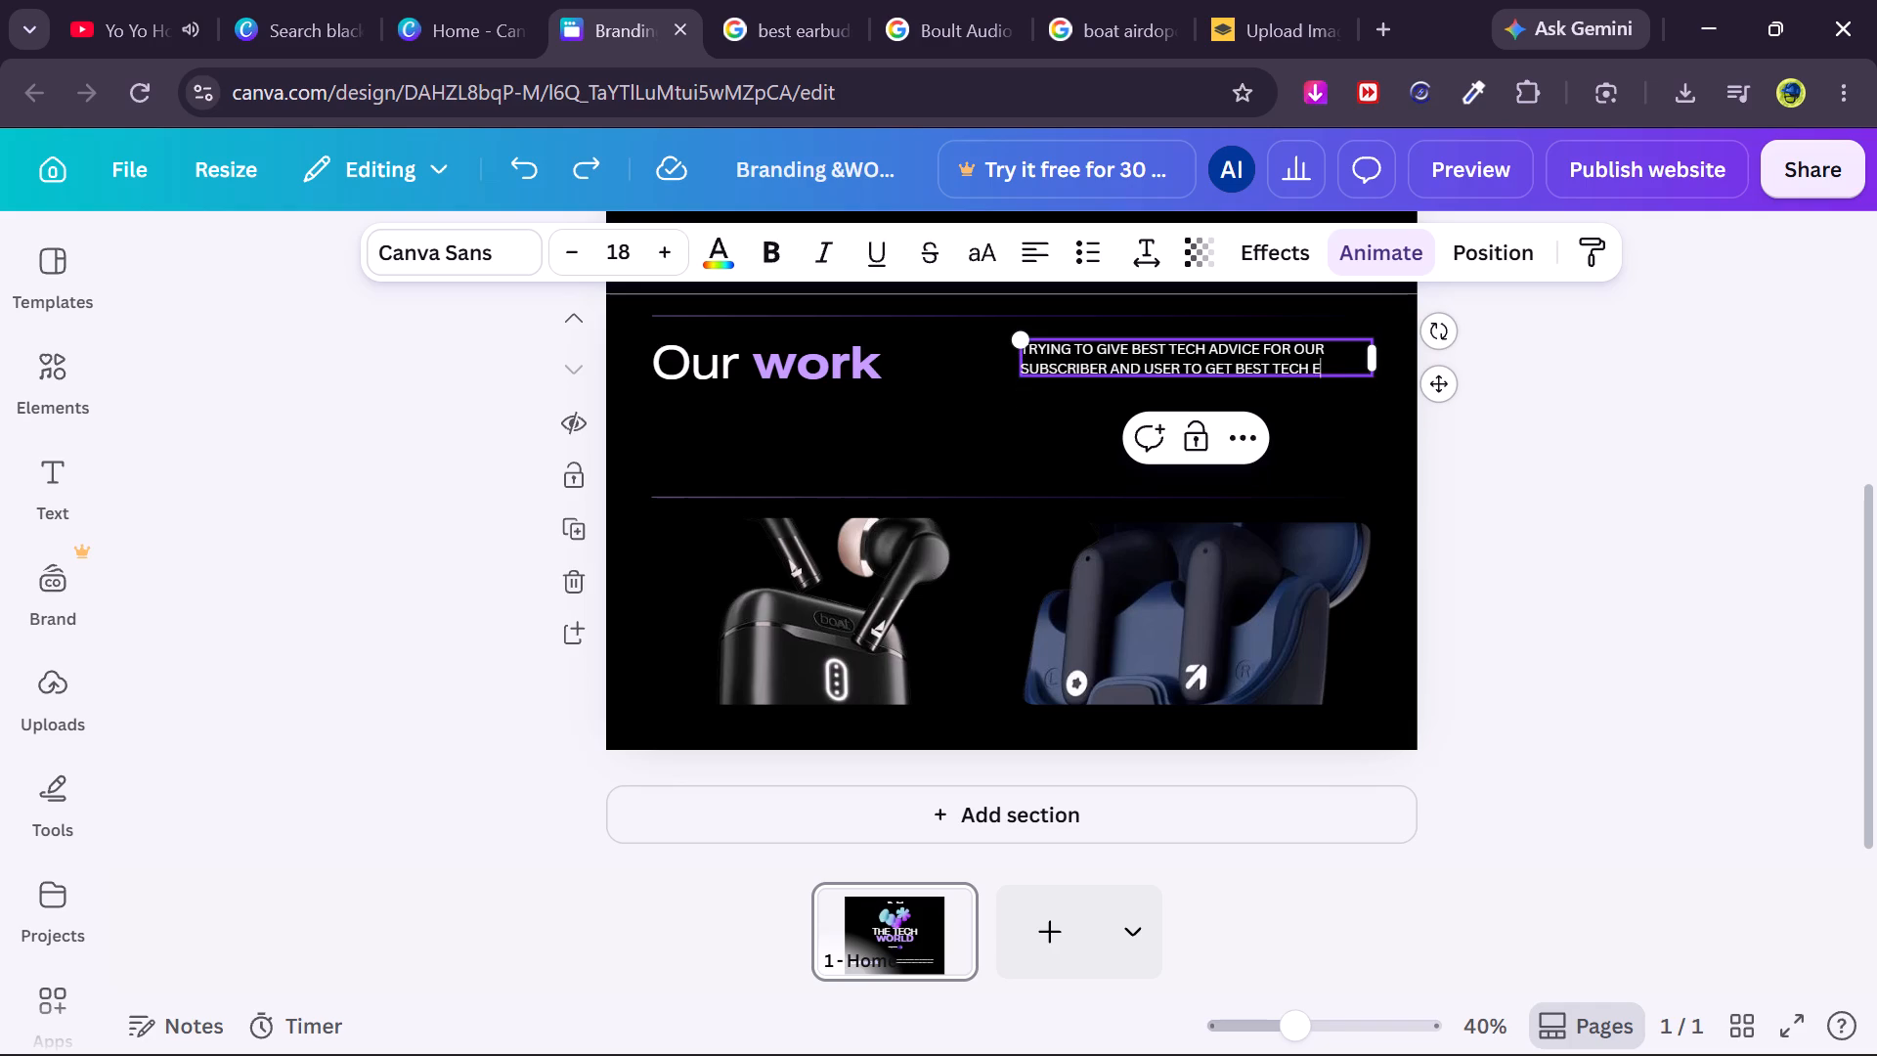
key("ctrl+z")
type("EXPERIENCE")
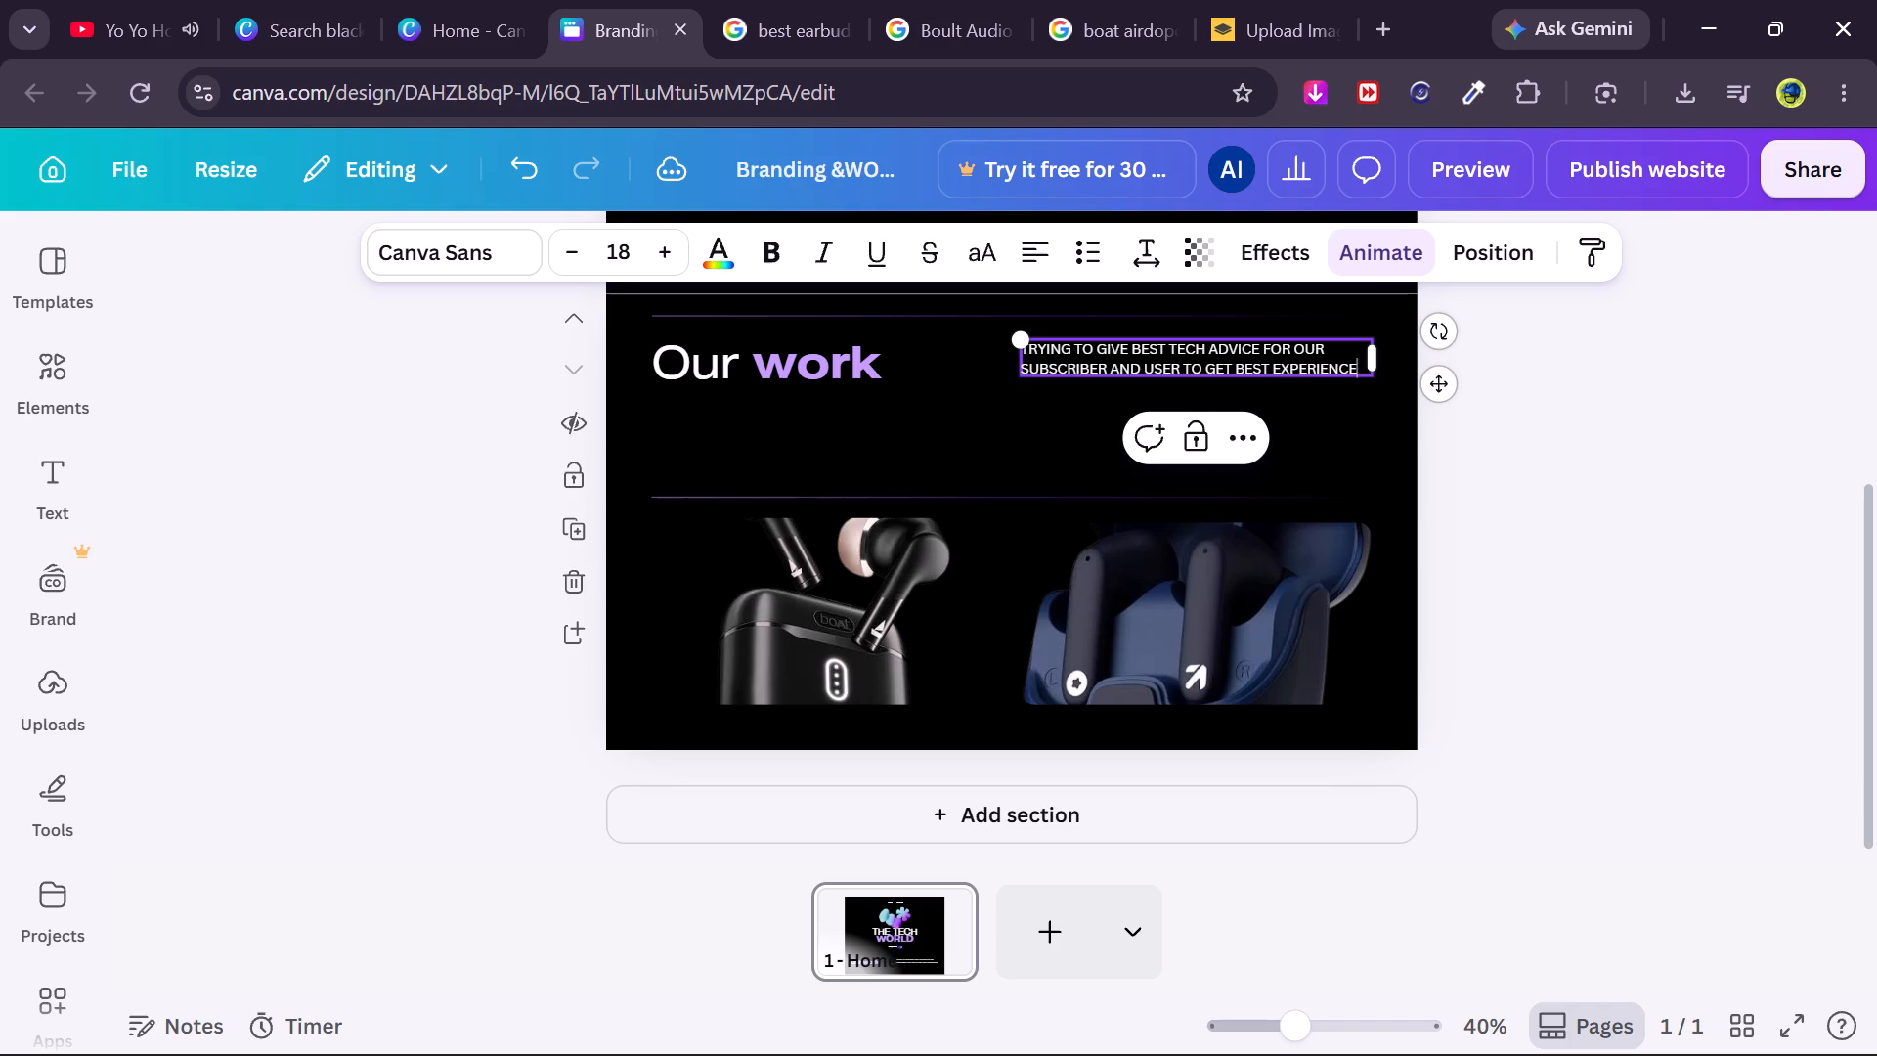
After a blank line, add to the "Our work" paragraph: "FOLLOW NOW ON INSTAGRAM AND YOUTUBE TO GET THAT TYPE OF AMAZING TECH IN FUTURE".
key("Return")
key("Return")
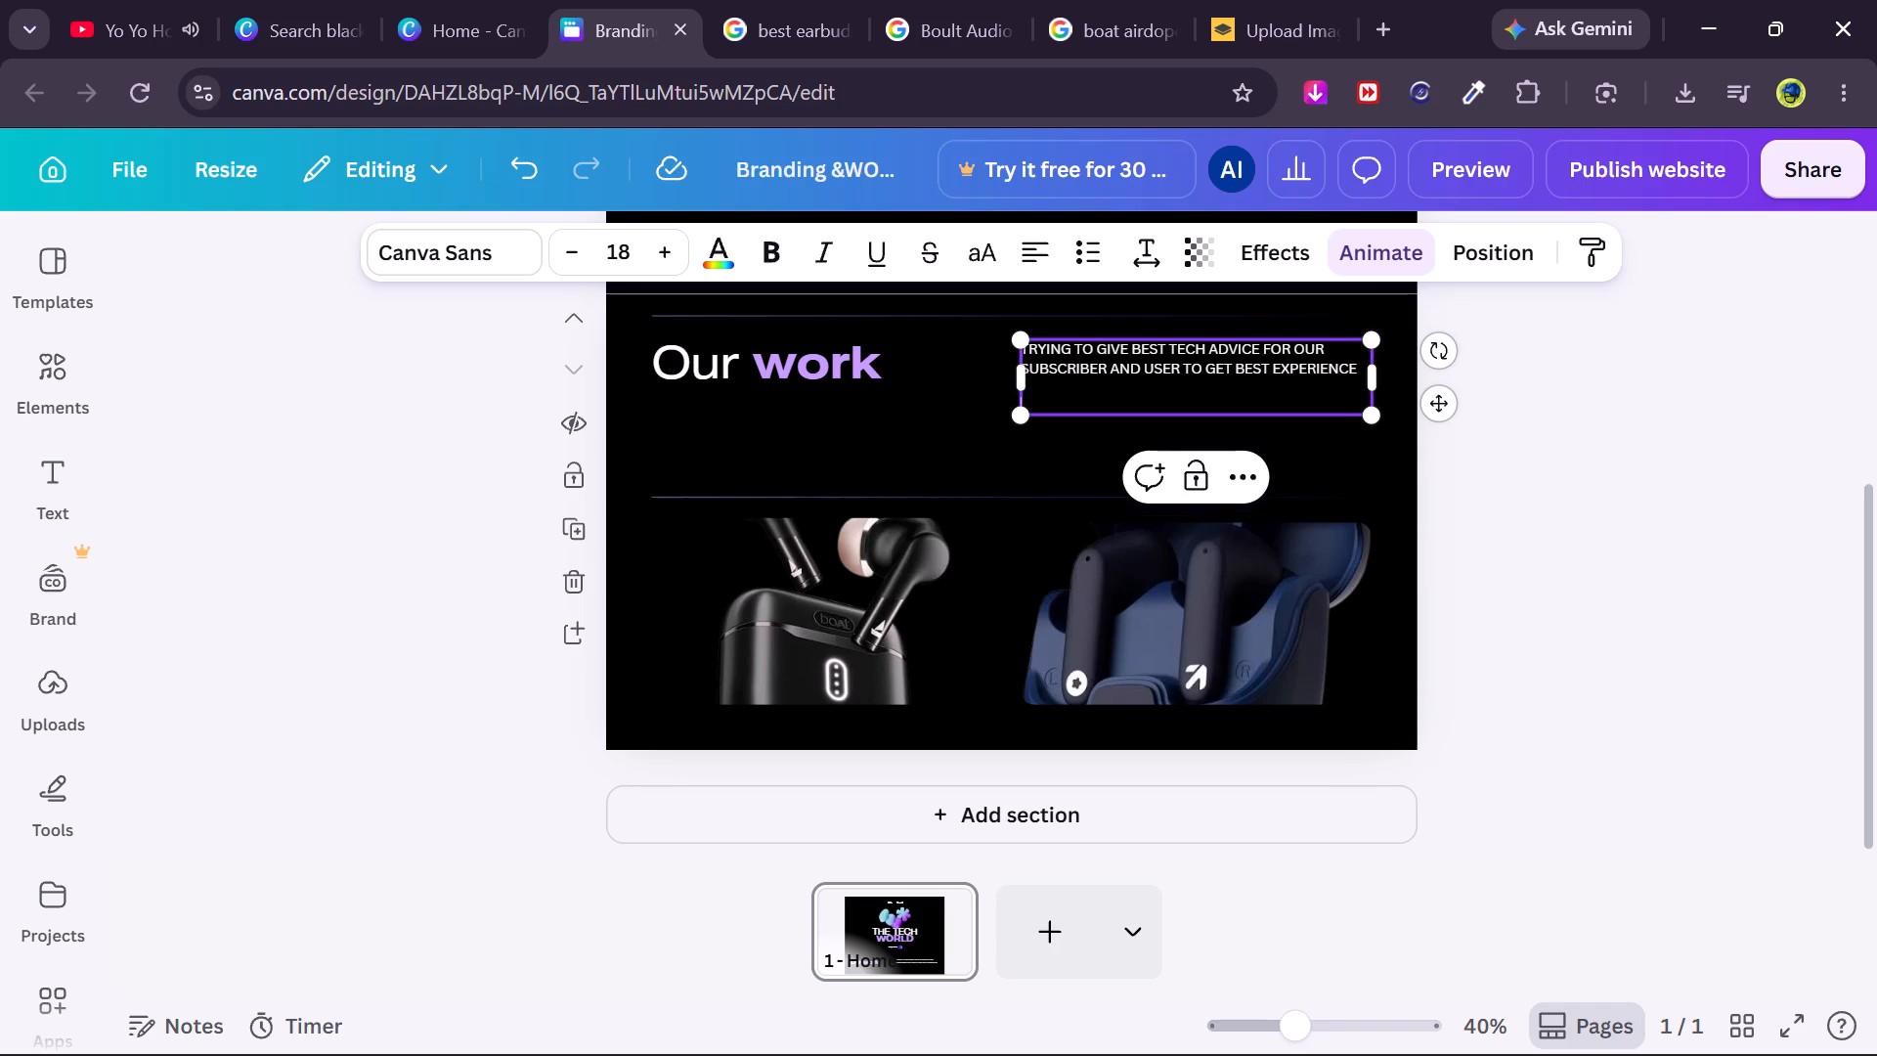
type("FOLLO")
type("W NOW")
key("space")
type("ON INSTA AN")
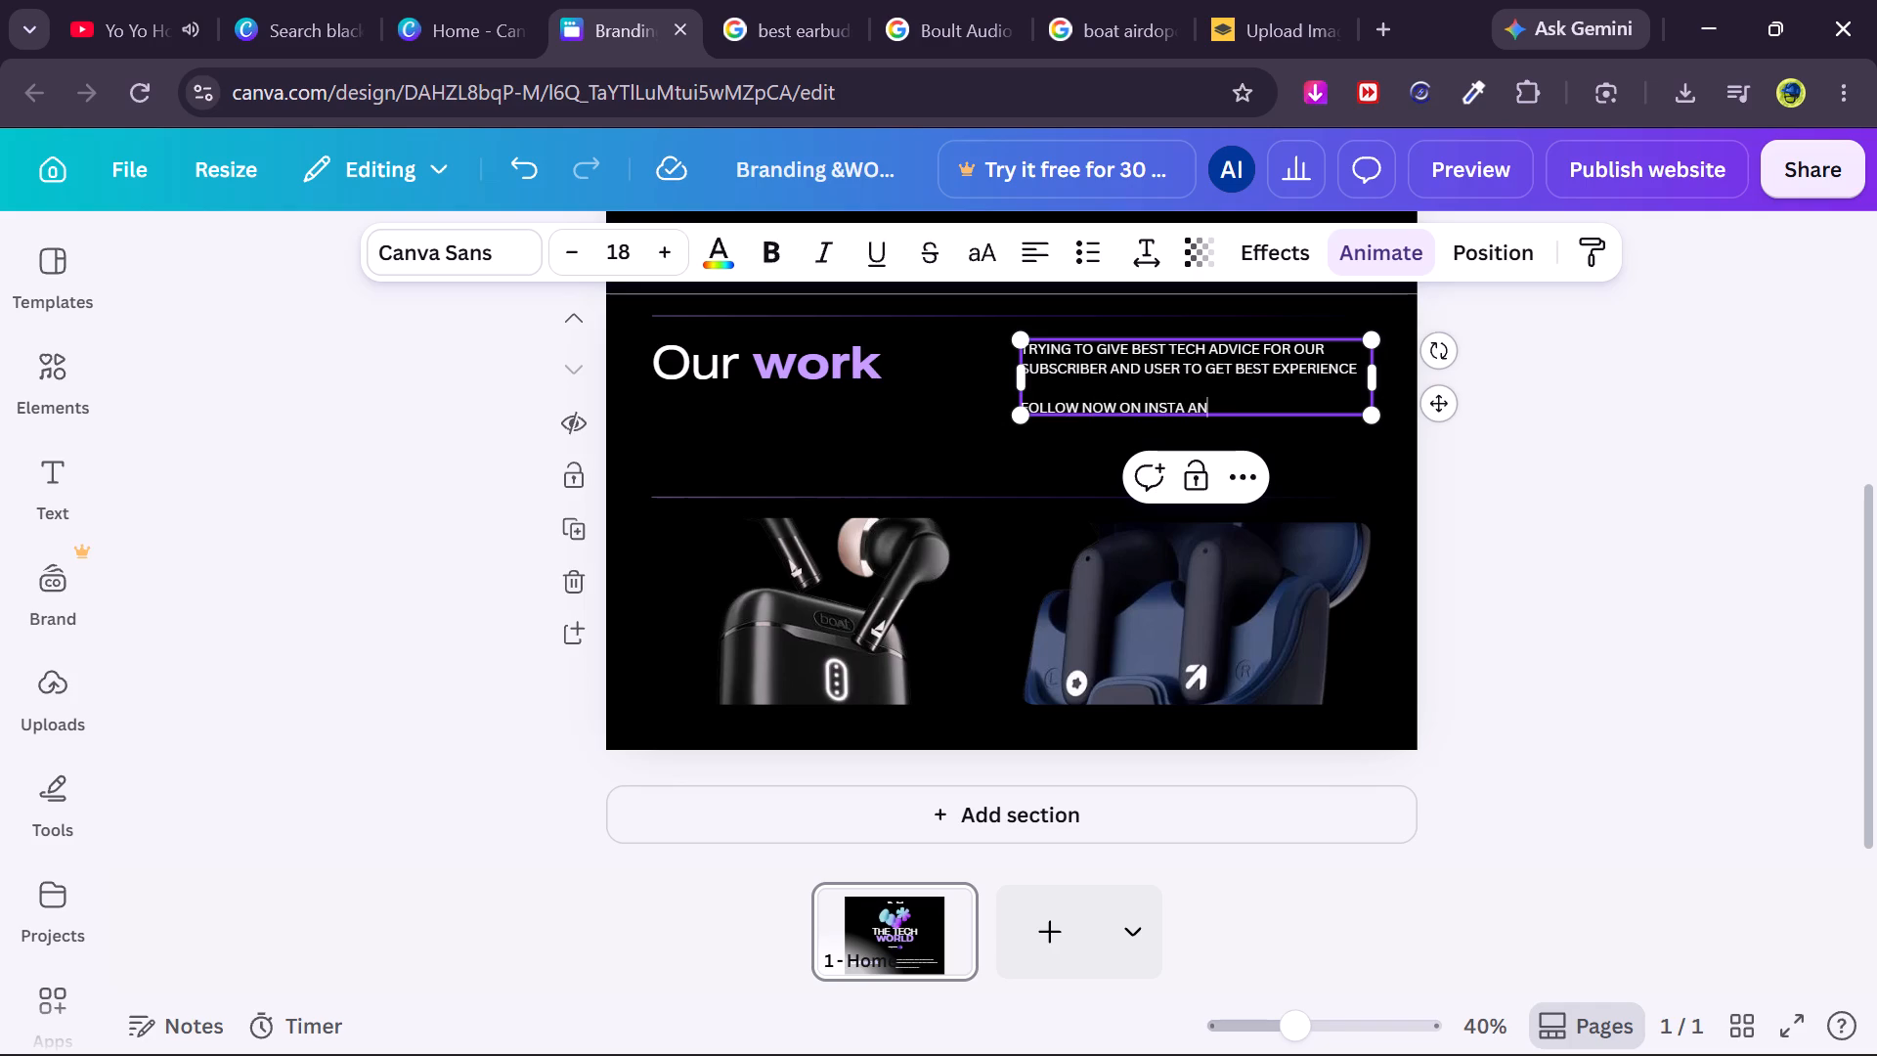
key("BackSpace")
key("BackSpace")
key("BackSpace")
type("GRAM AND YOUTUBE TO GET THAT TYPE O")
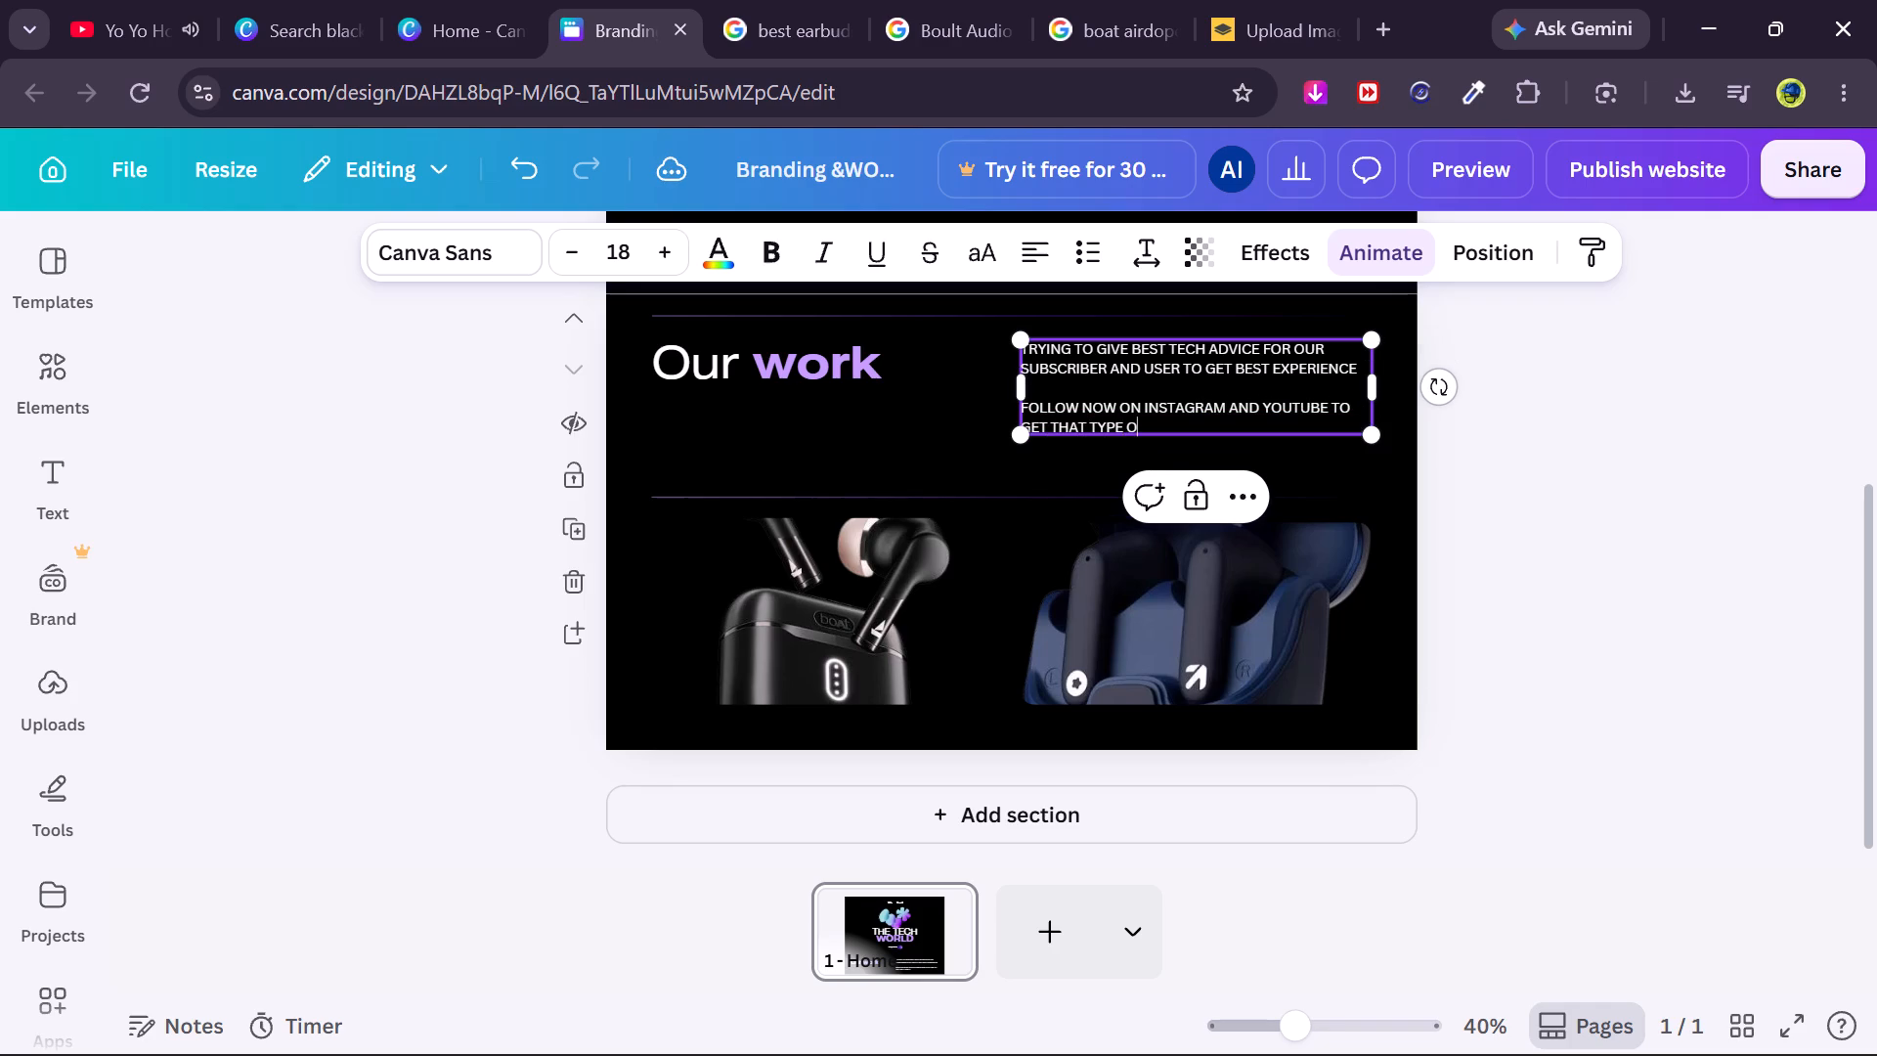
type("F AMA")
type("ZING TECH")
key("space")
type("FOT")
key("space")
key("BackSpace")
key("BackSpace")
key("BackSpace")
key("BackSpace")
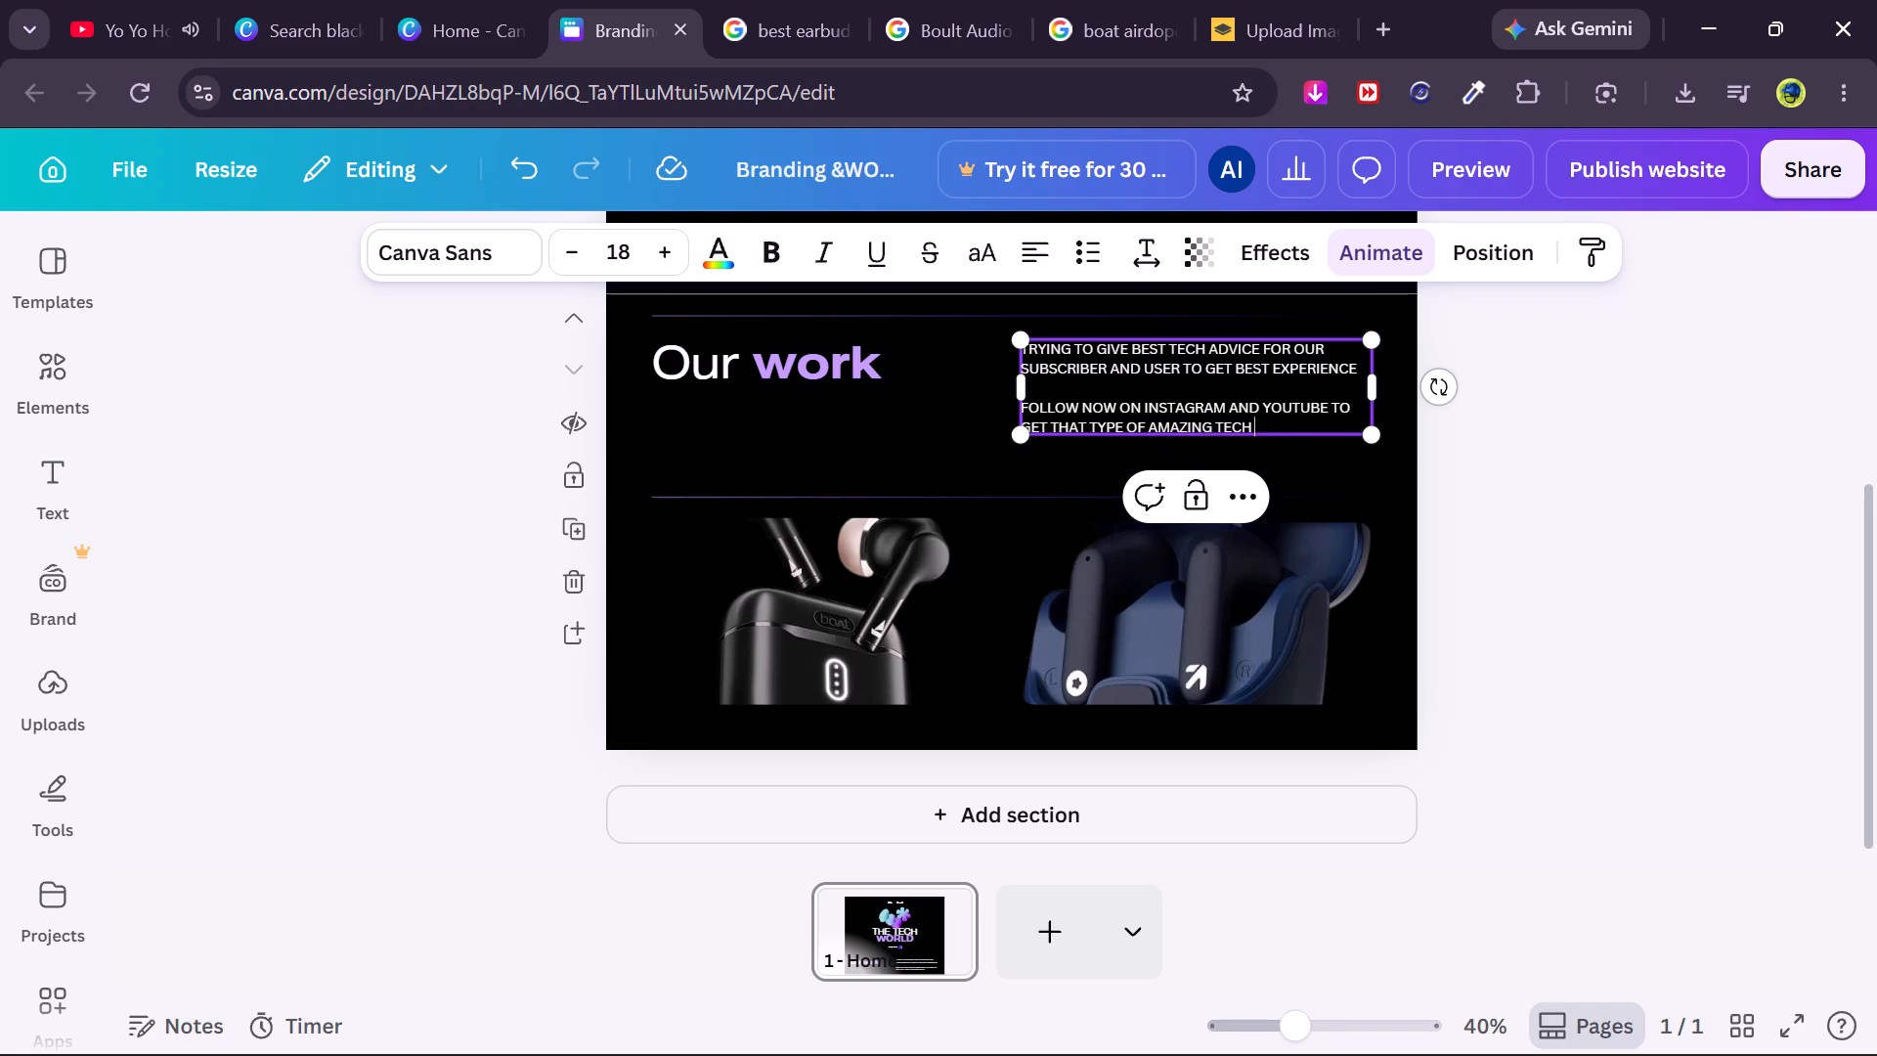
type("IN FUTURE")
left_click(1367, 260)
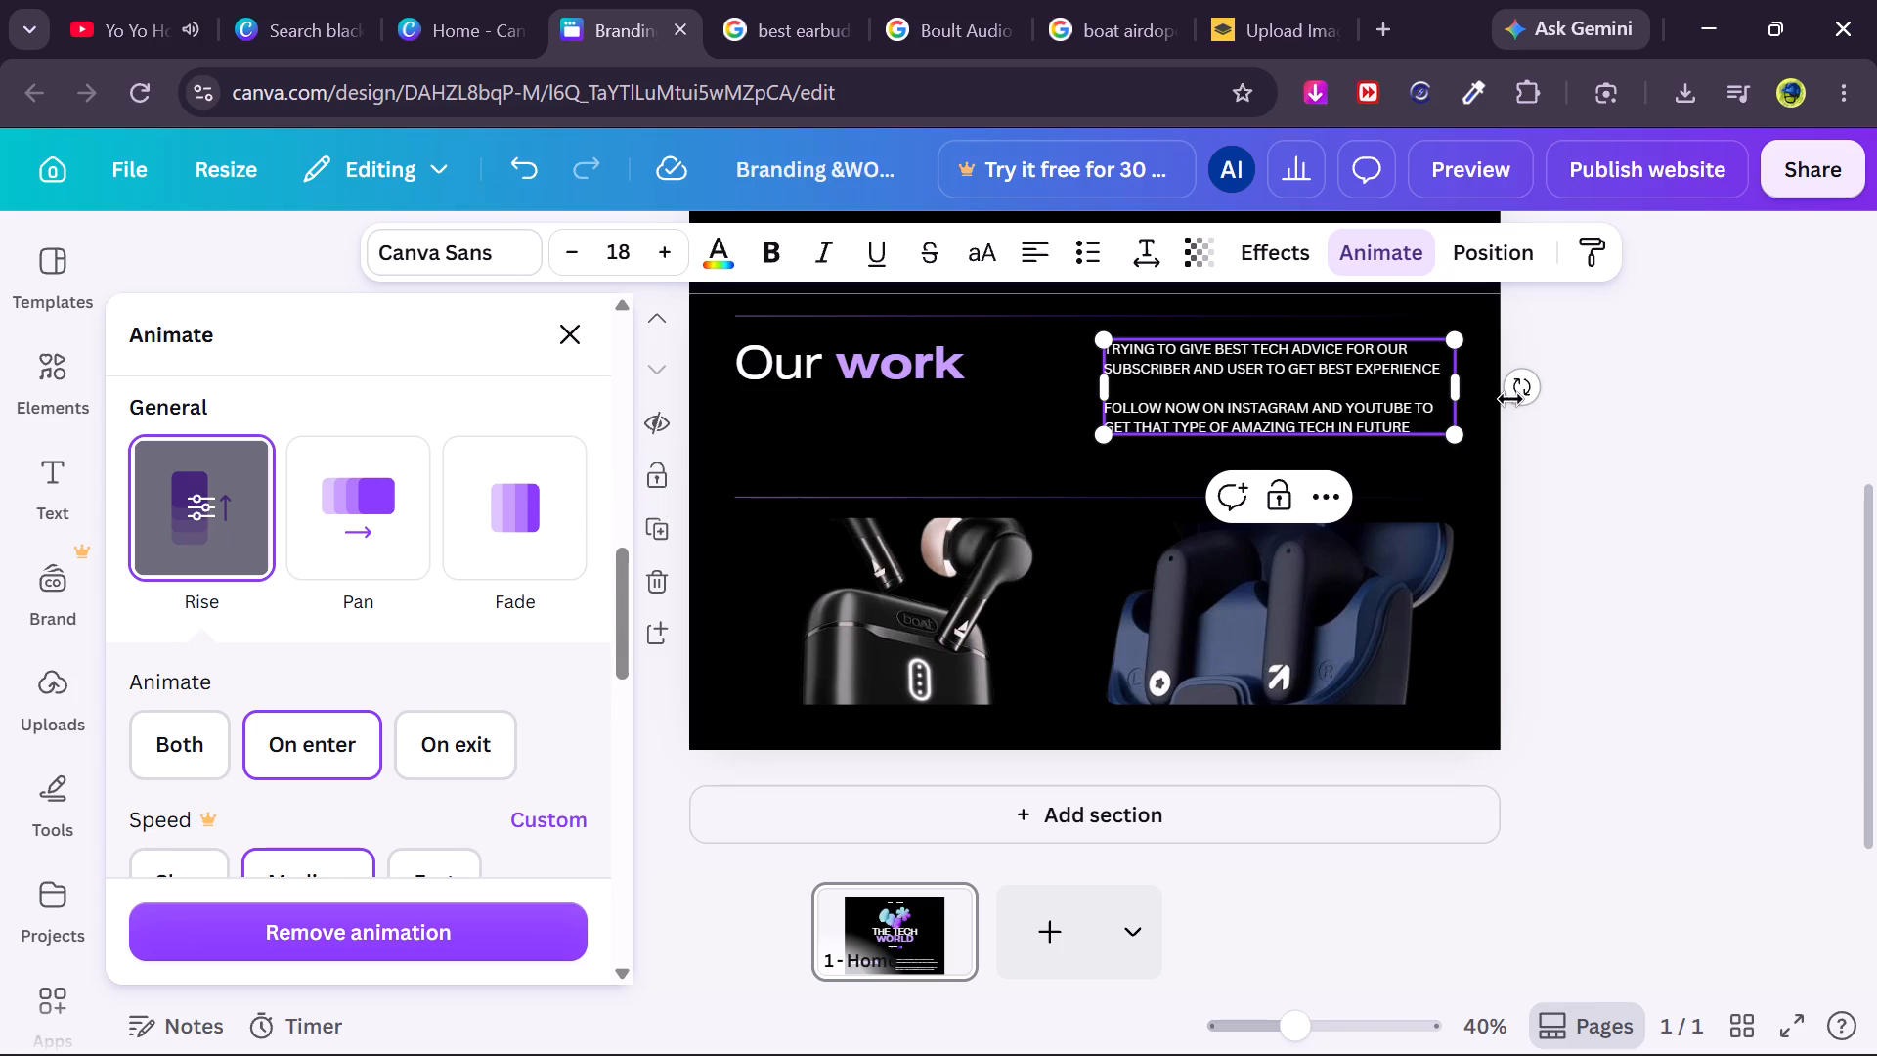
left_click(1665, 436)
left_click(458, 499)
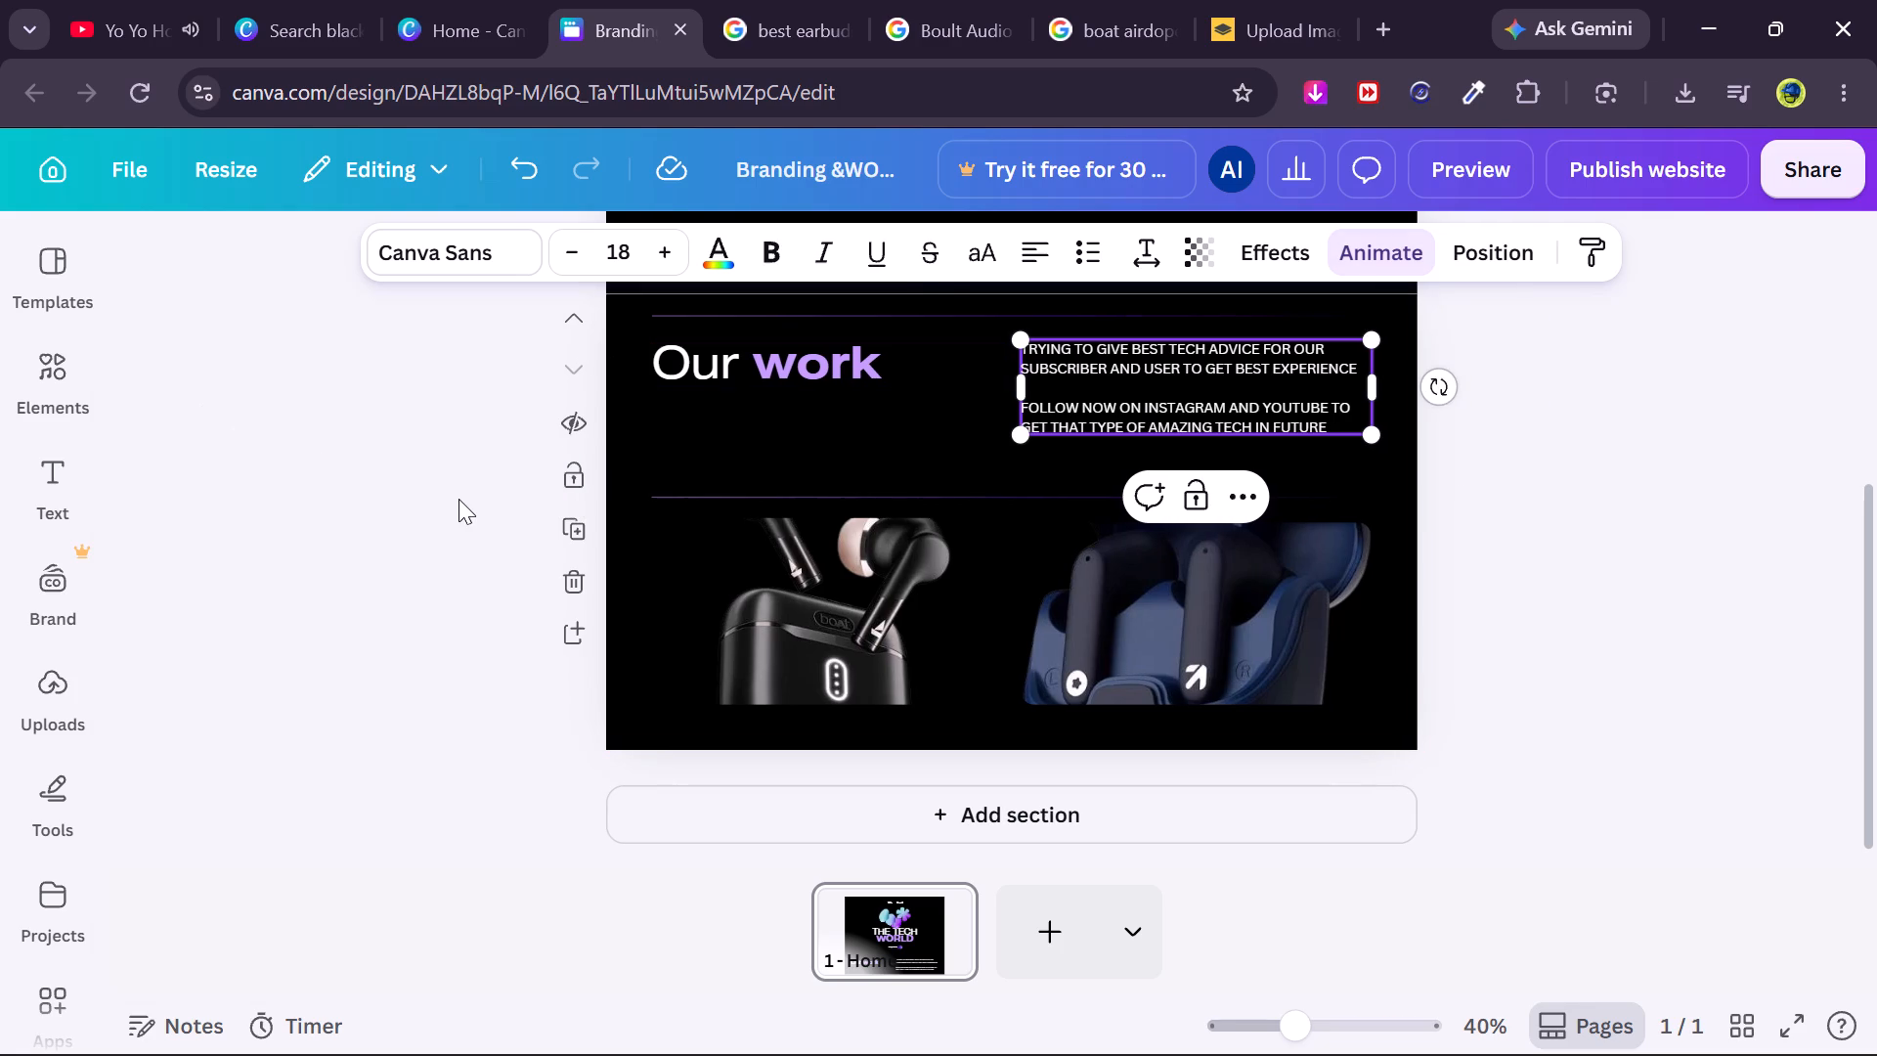
Change the section heading "Our work" to read "Our NOW".
left_click(840, 355)
left_click(903, 352)
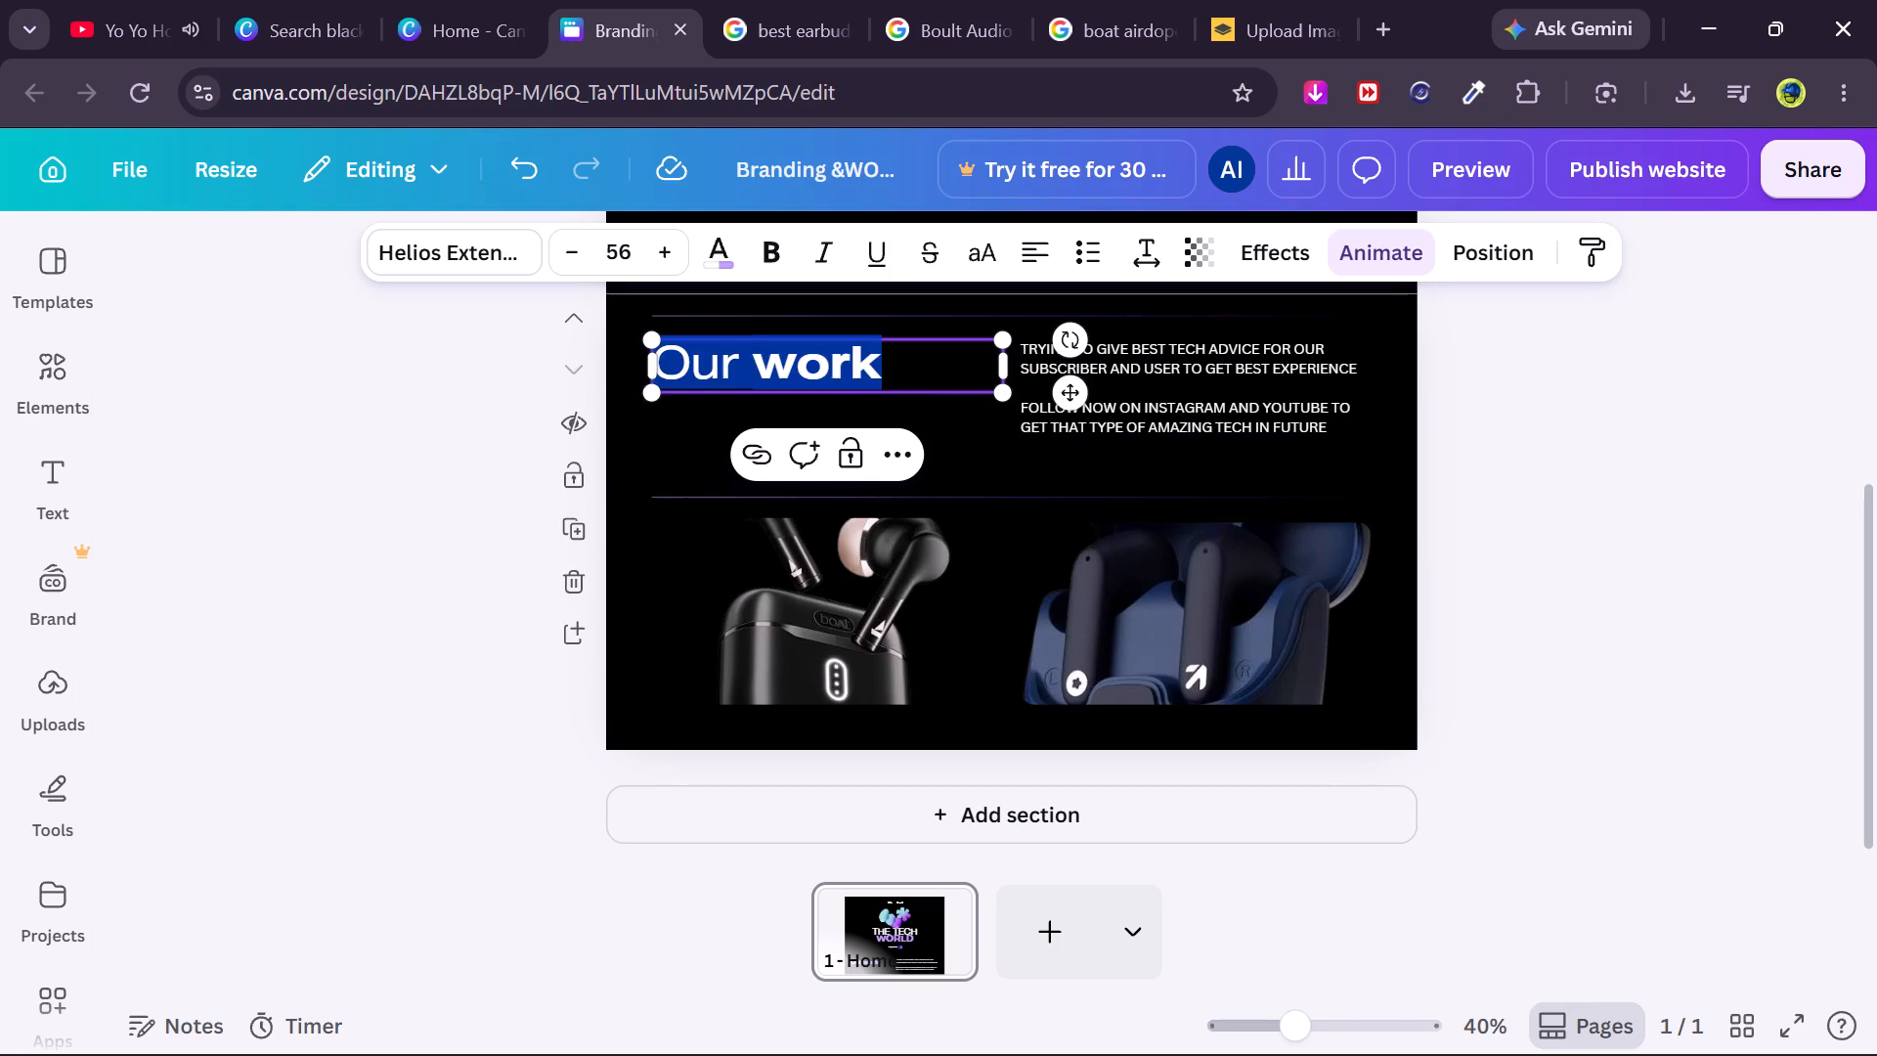
left_click(894, 364)
key("BackSpace")
key("BackSpace")
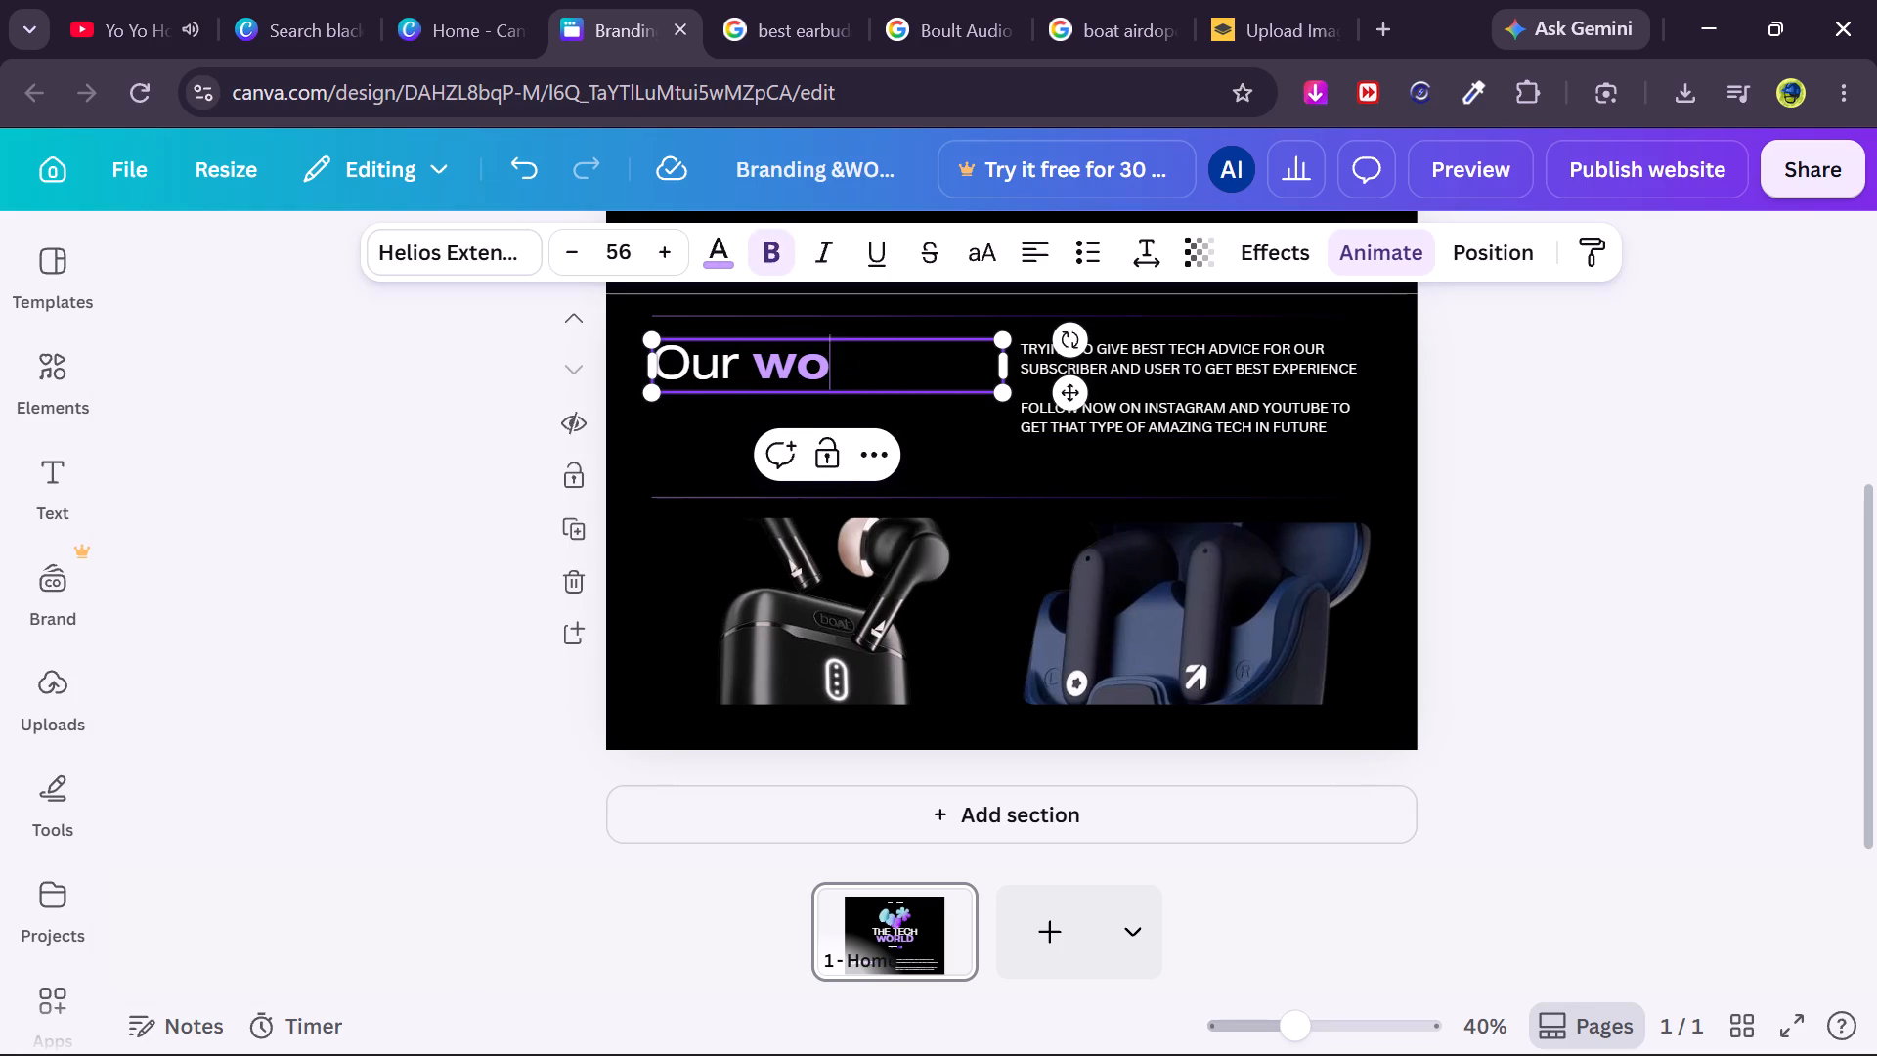
key("BackSpace")
key("BackSpace")
type("nO")
key("BackSpace")
key("BackSpace")
type("NOW")
Make the word "NOW" in the section heading bold.
left_click(772, 256)
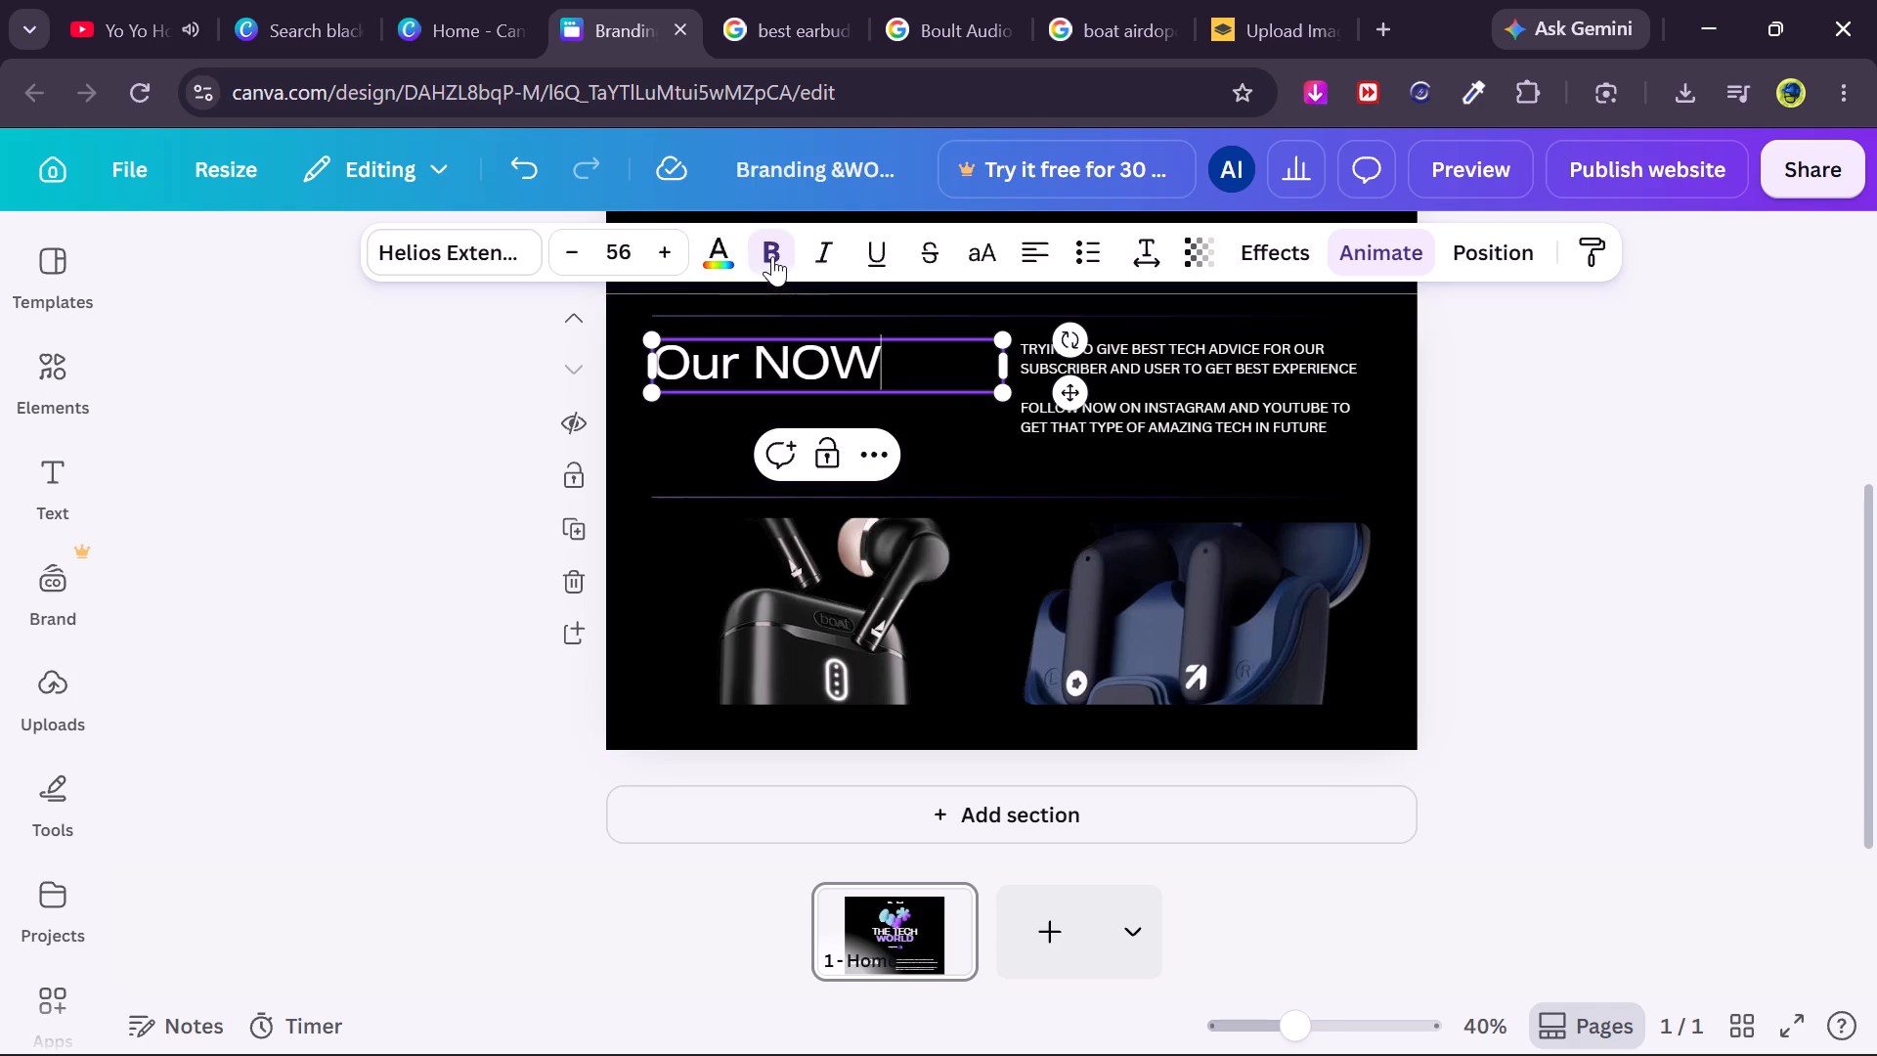
left_click_drag(898, 355, 760, 364)
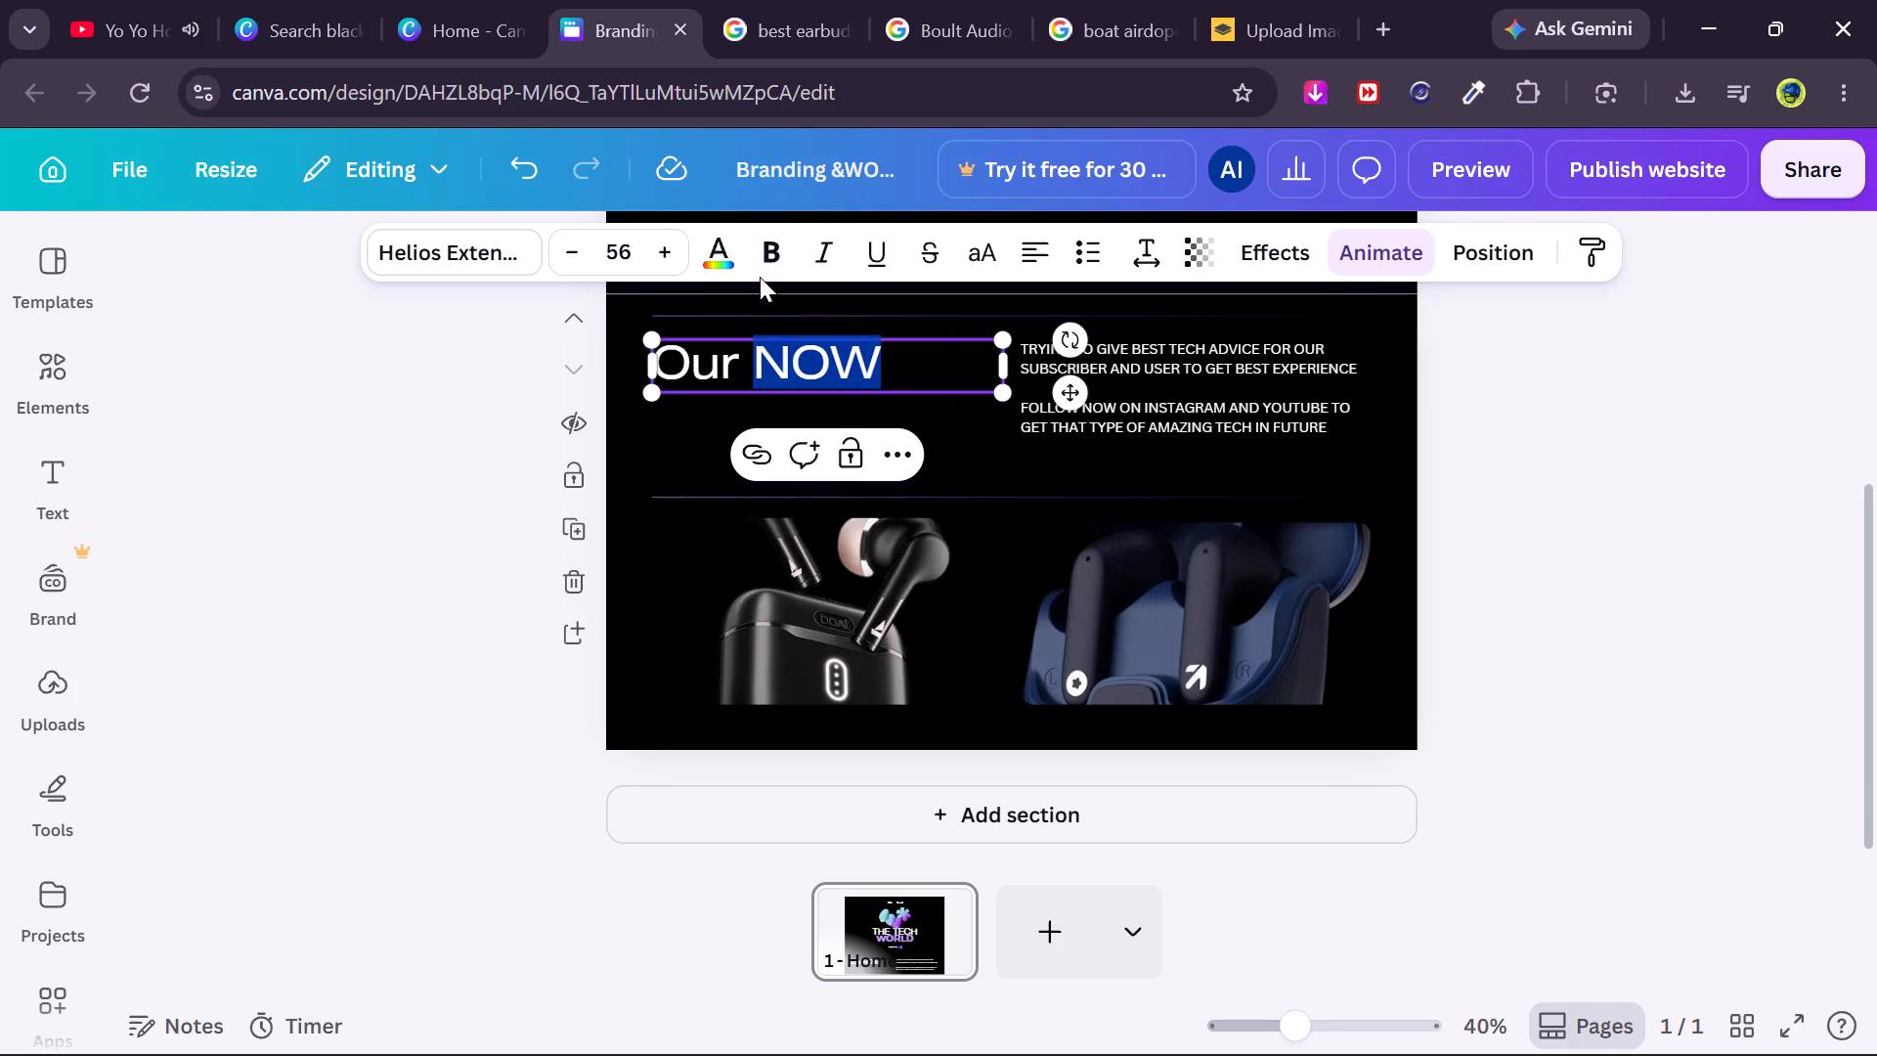
left_click(760, 269)
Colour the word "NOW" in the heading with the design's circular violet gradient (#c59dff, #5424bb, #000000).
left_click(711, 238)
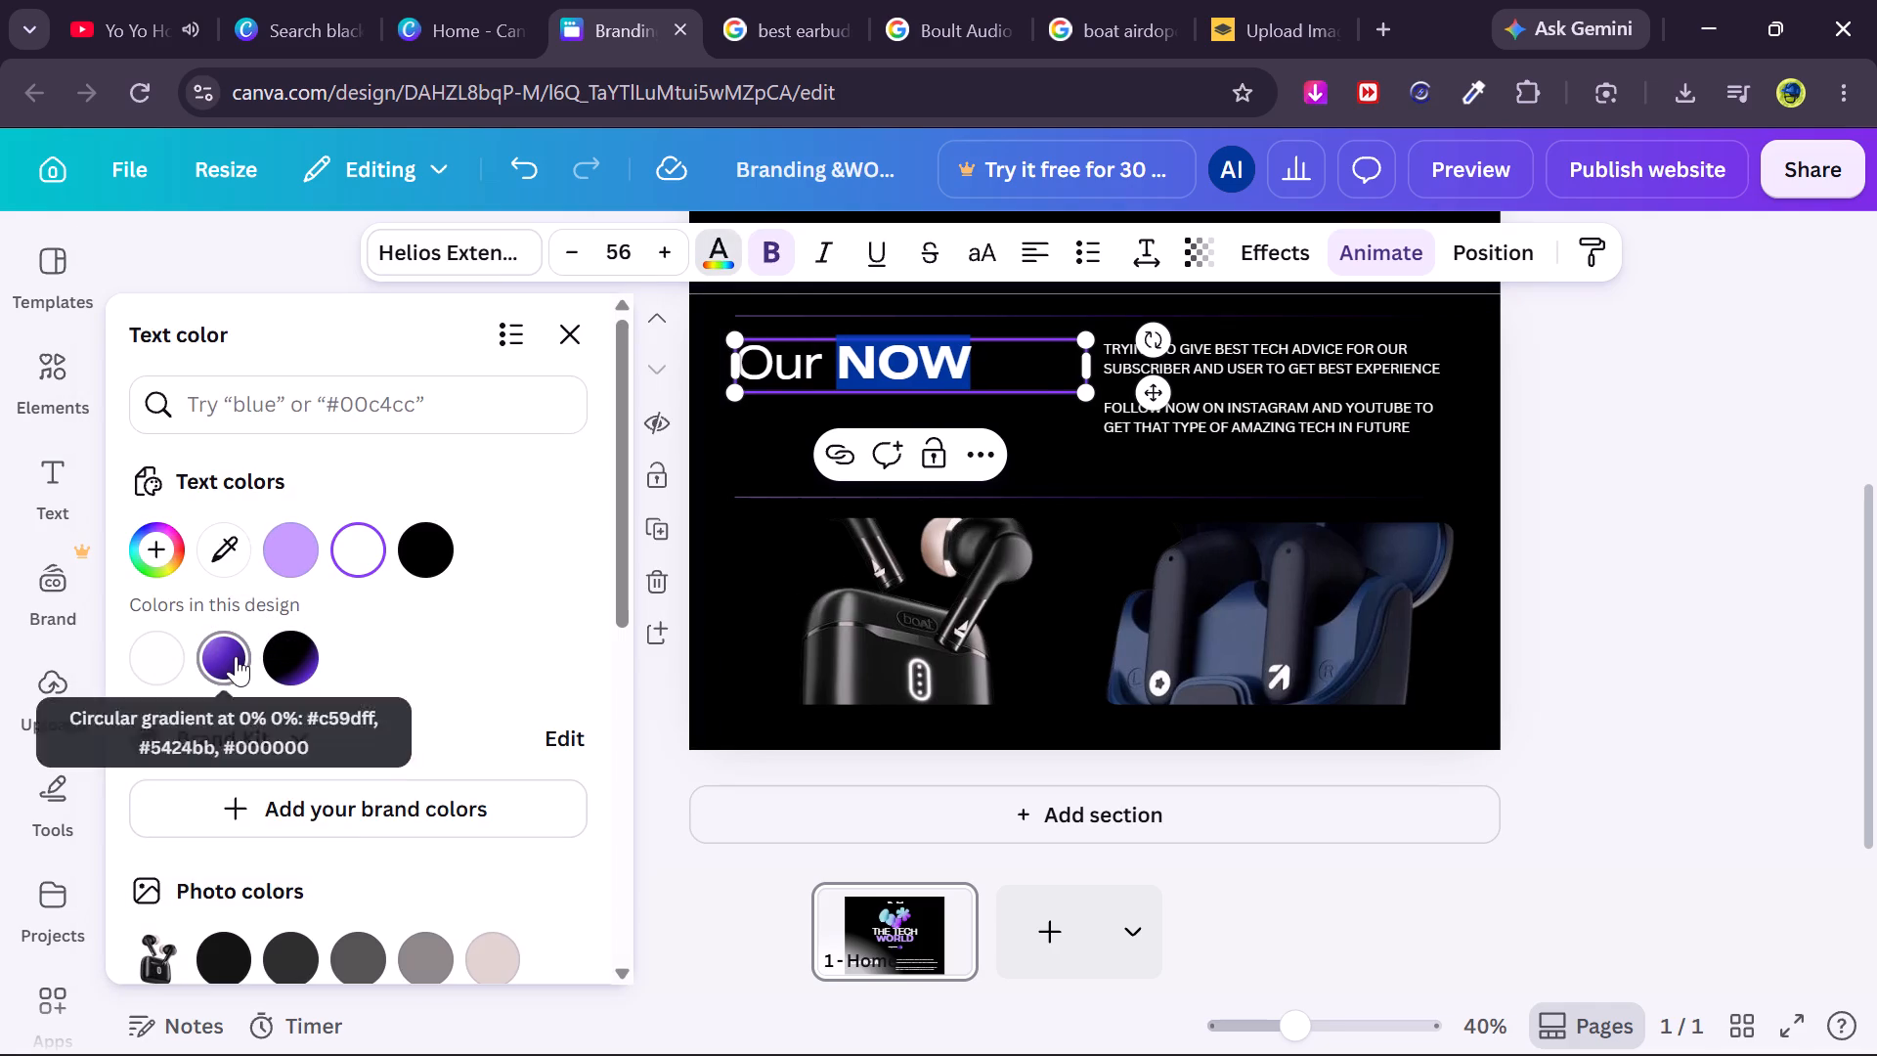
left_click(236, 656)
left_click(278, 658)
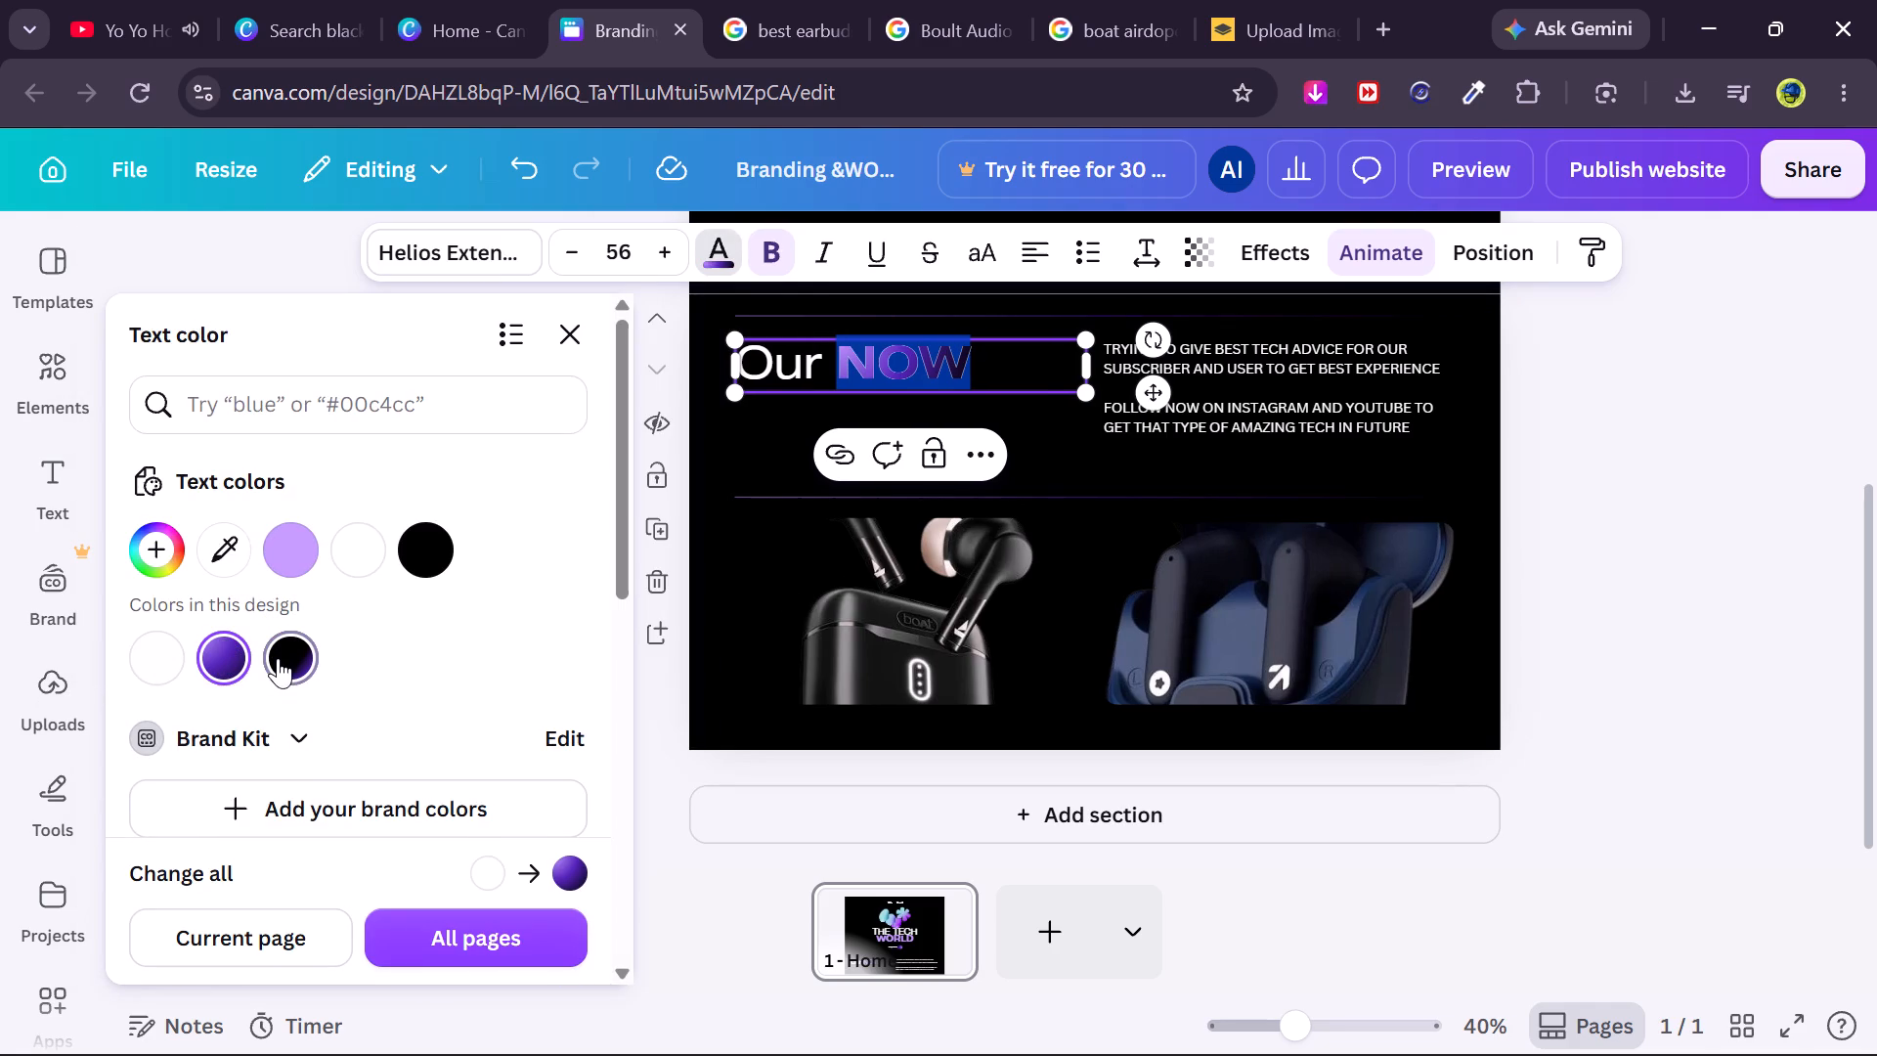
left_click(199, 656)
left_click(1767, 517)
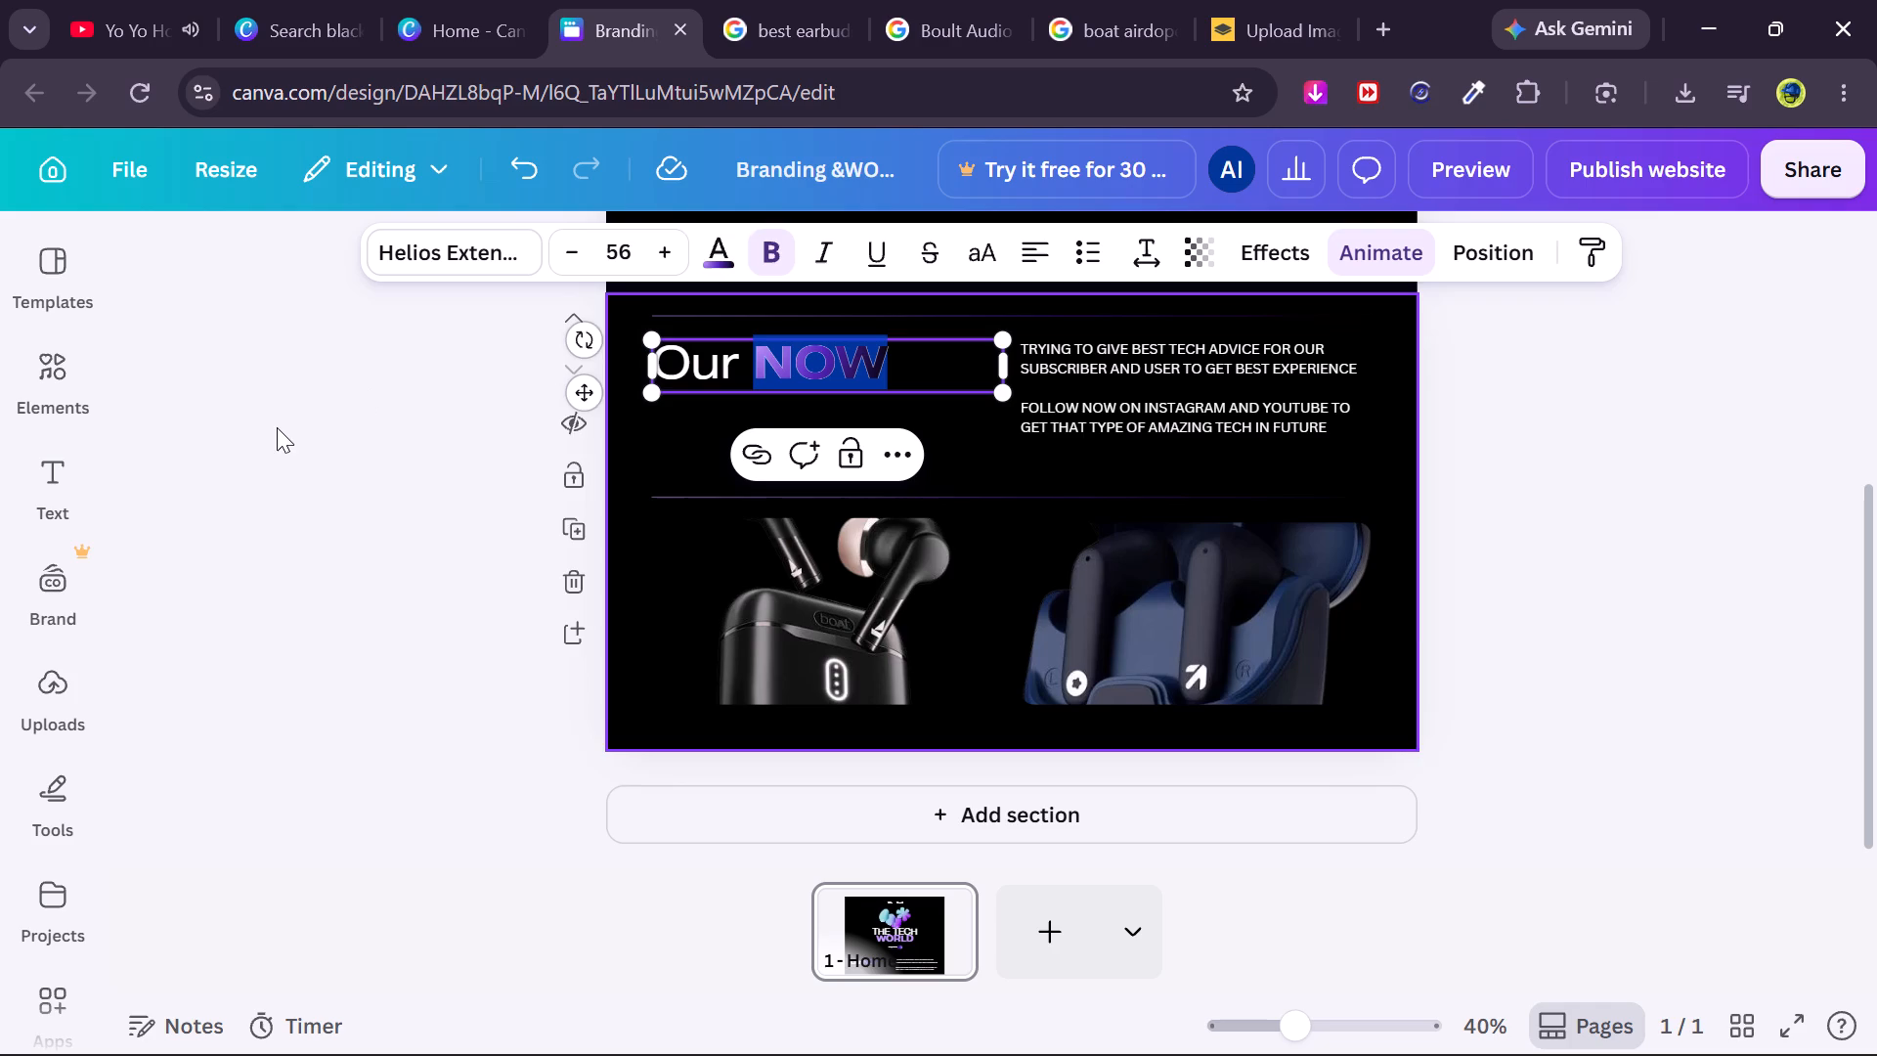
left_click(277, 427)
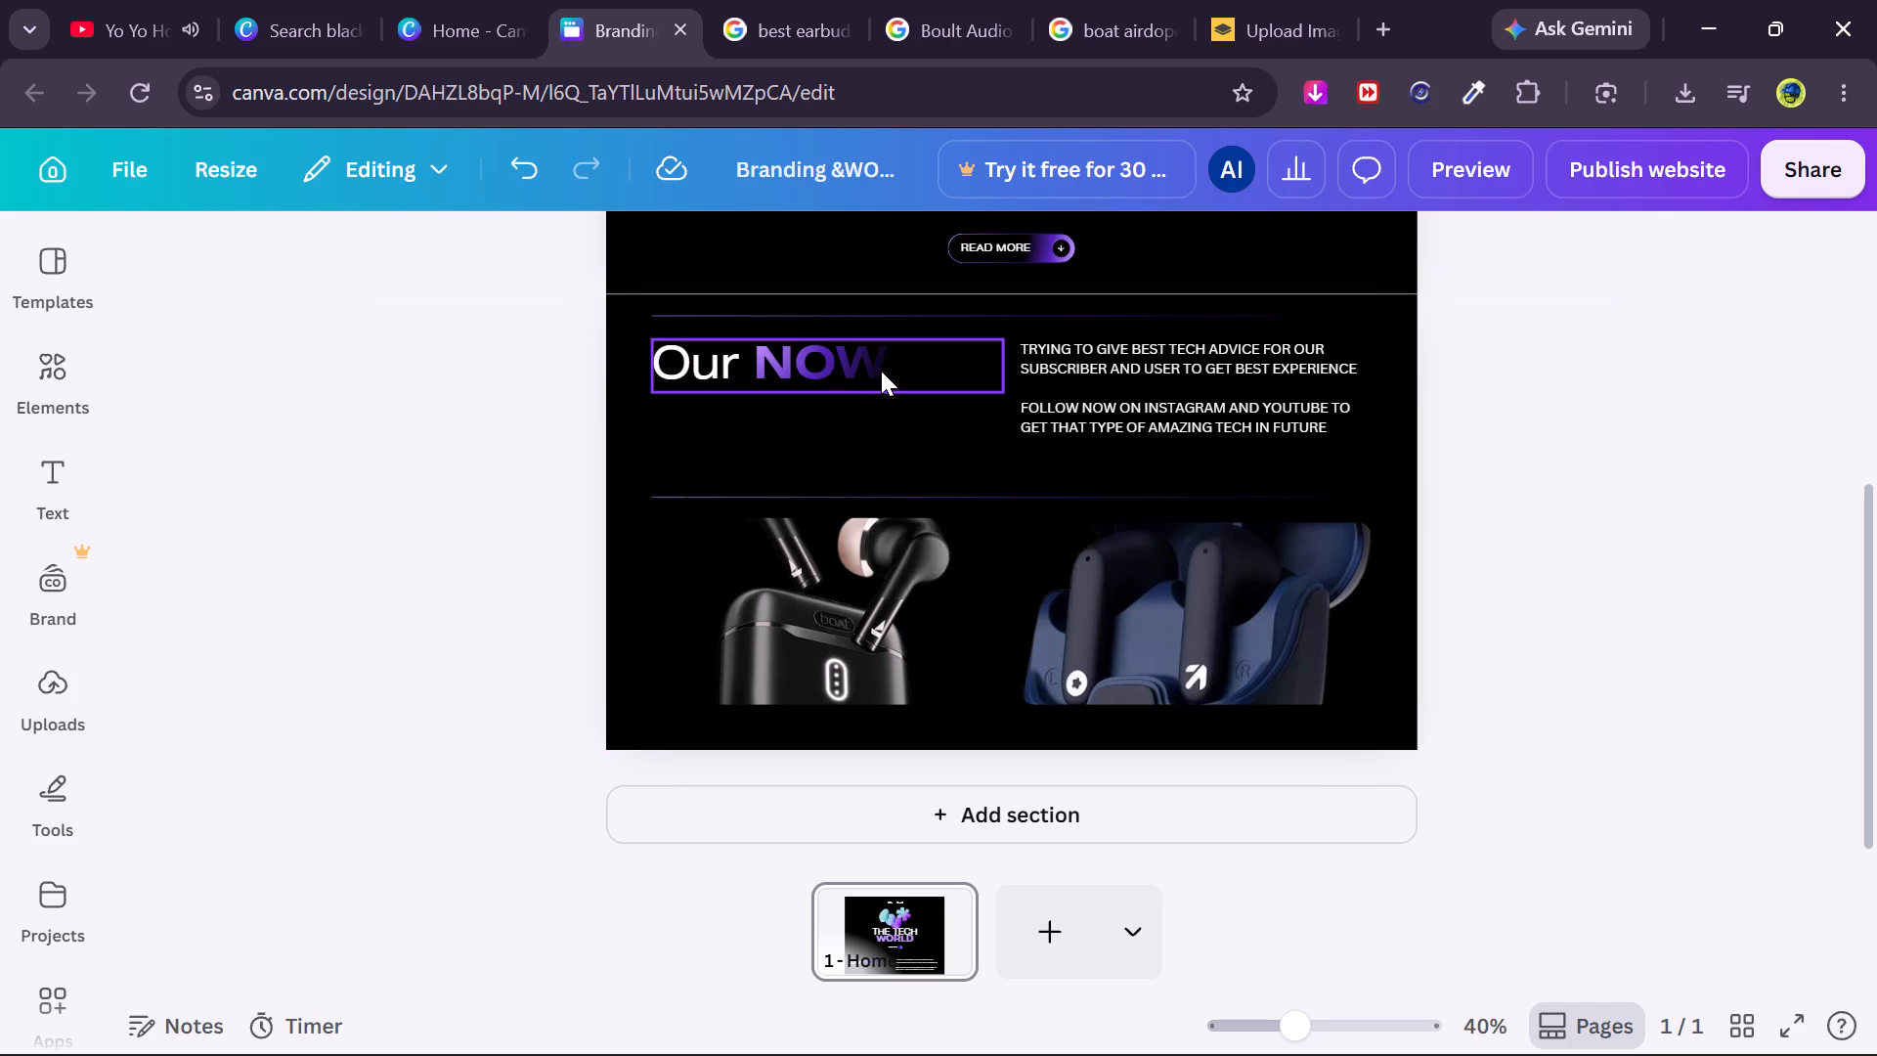
Set the text colour of the word "NOW" in the section heading to light purple #c59dff.
left_click(881, 371)
left_click(883, 380)
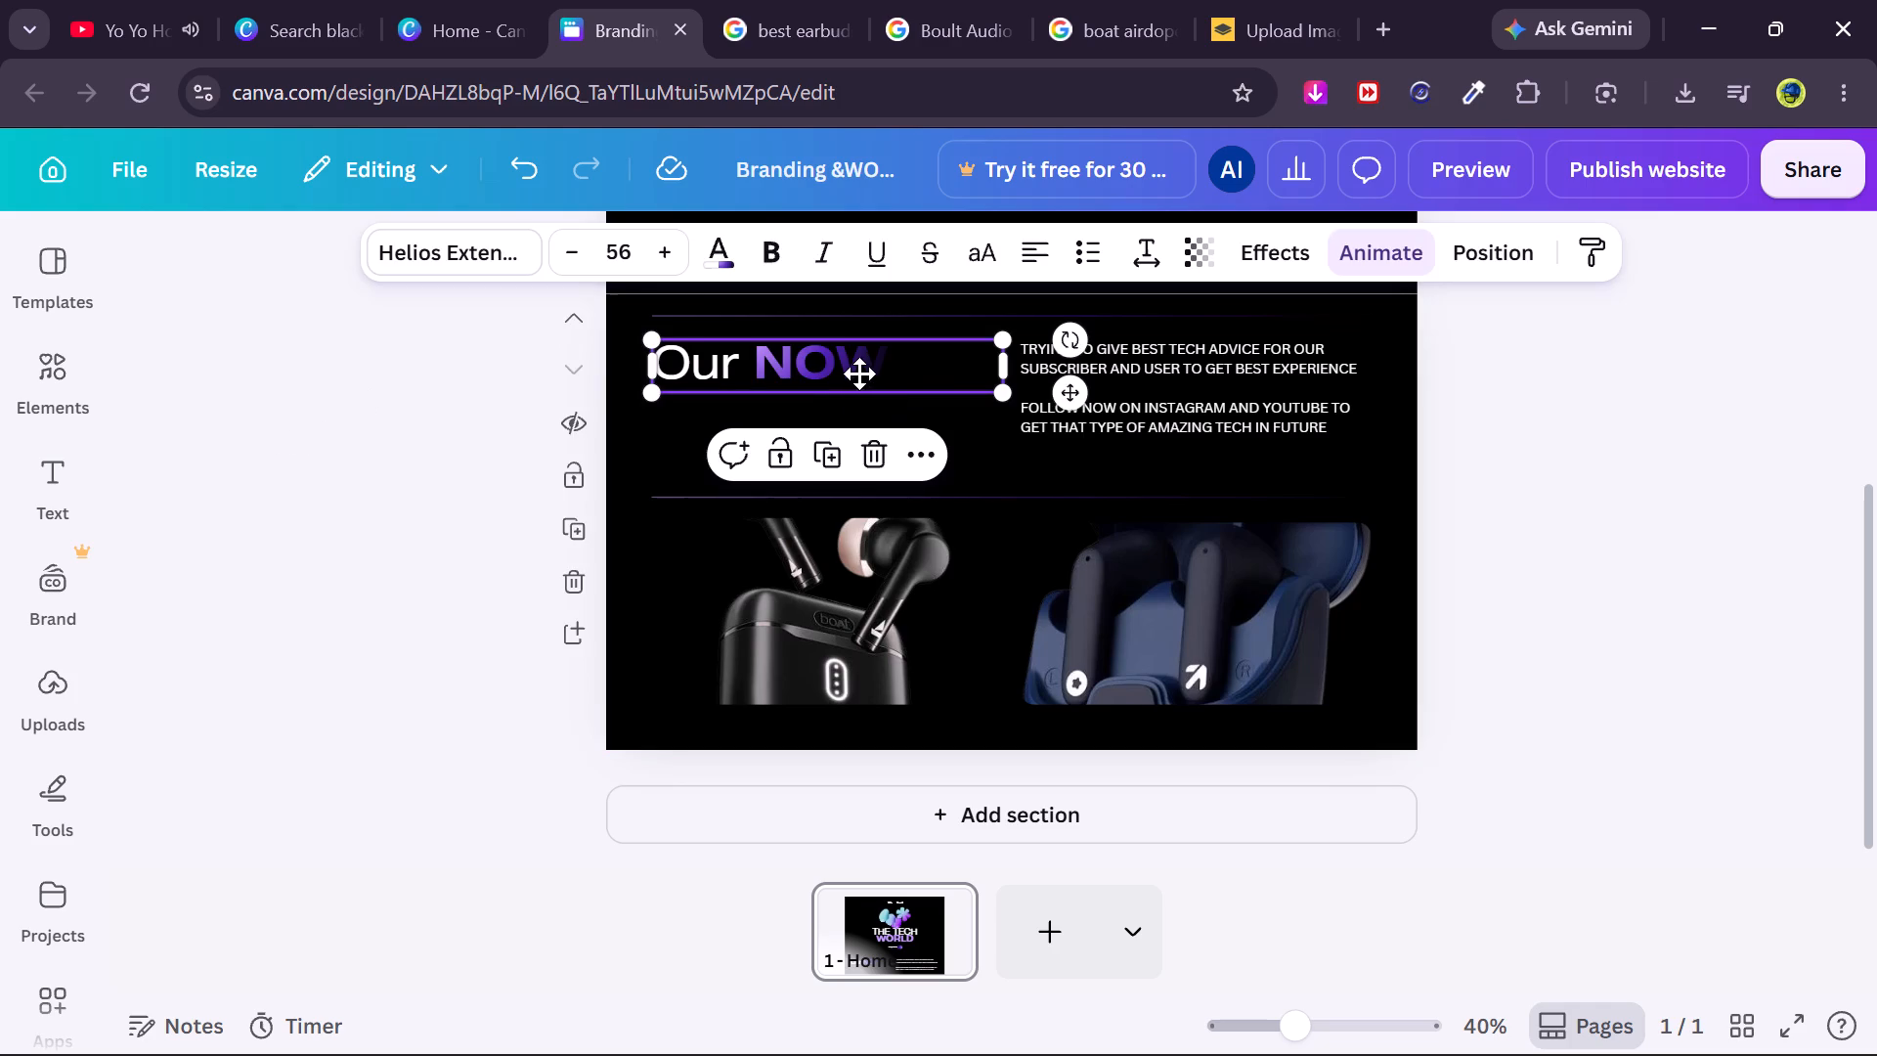
double_click(887, 371)
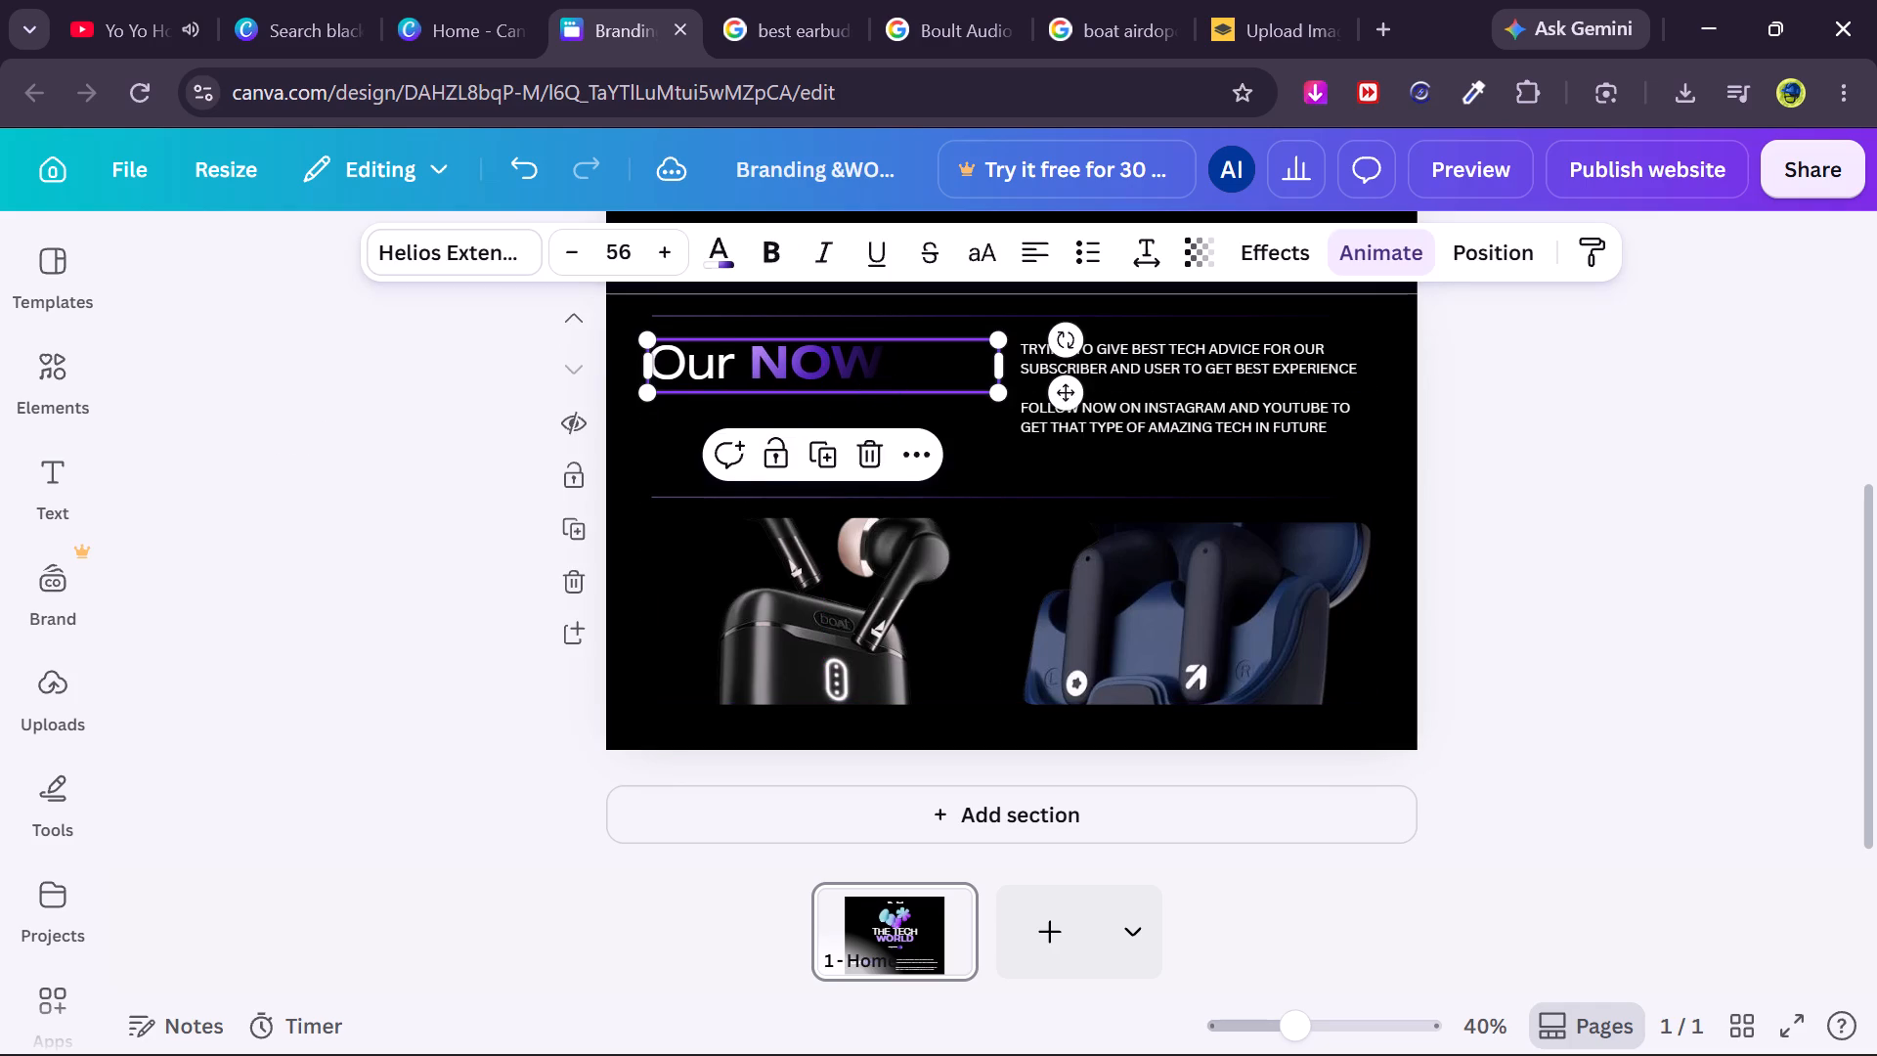
left_click_drag(887, 371, 778, 368)
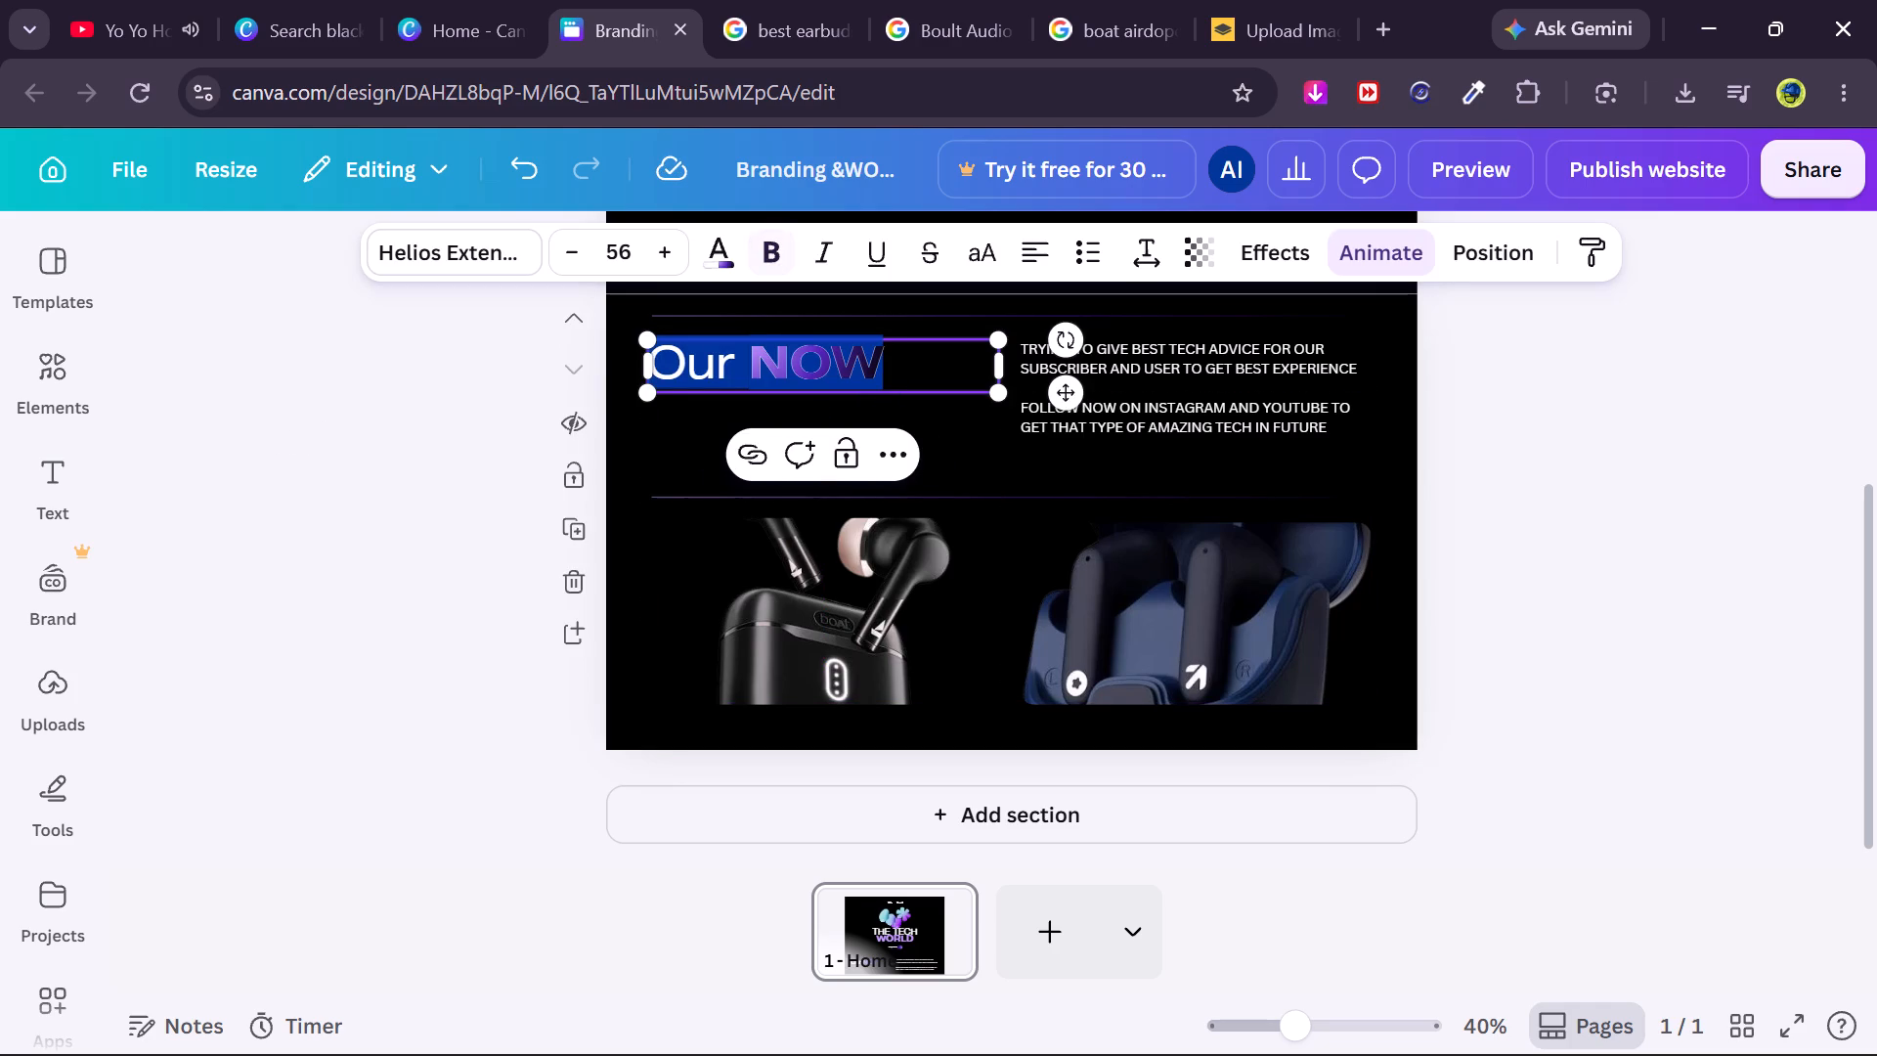
left_click(894, 367)
left_click_drag(894, 367, 763, 379)
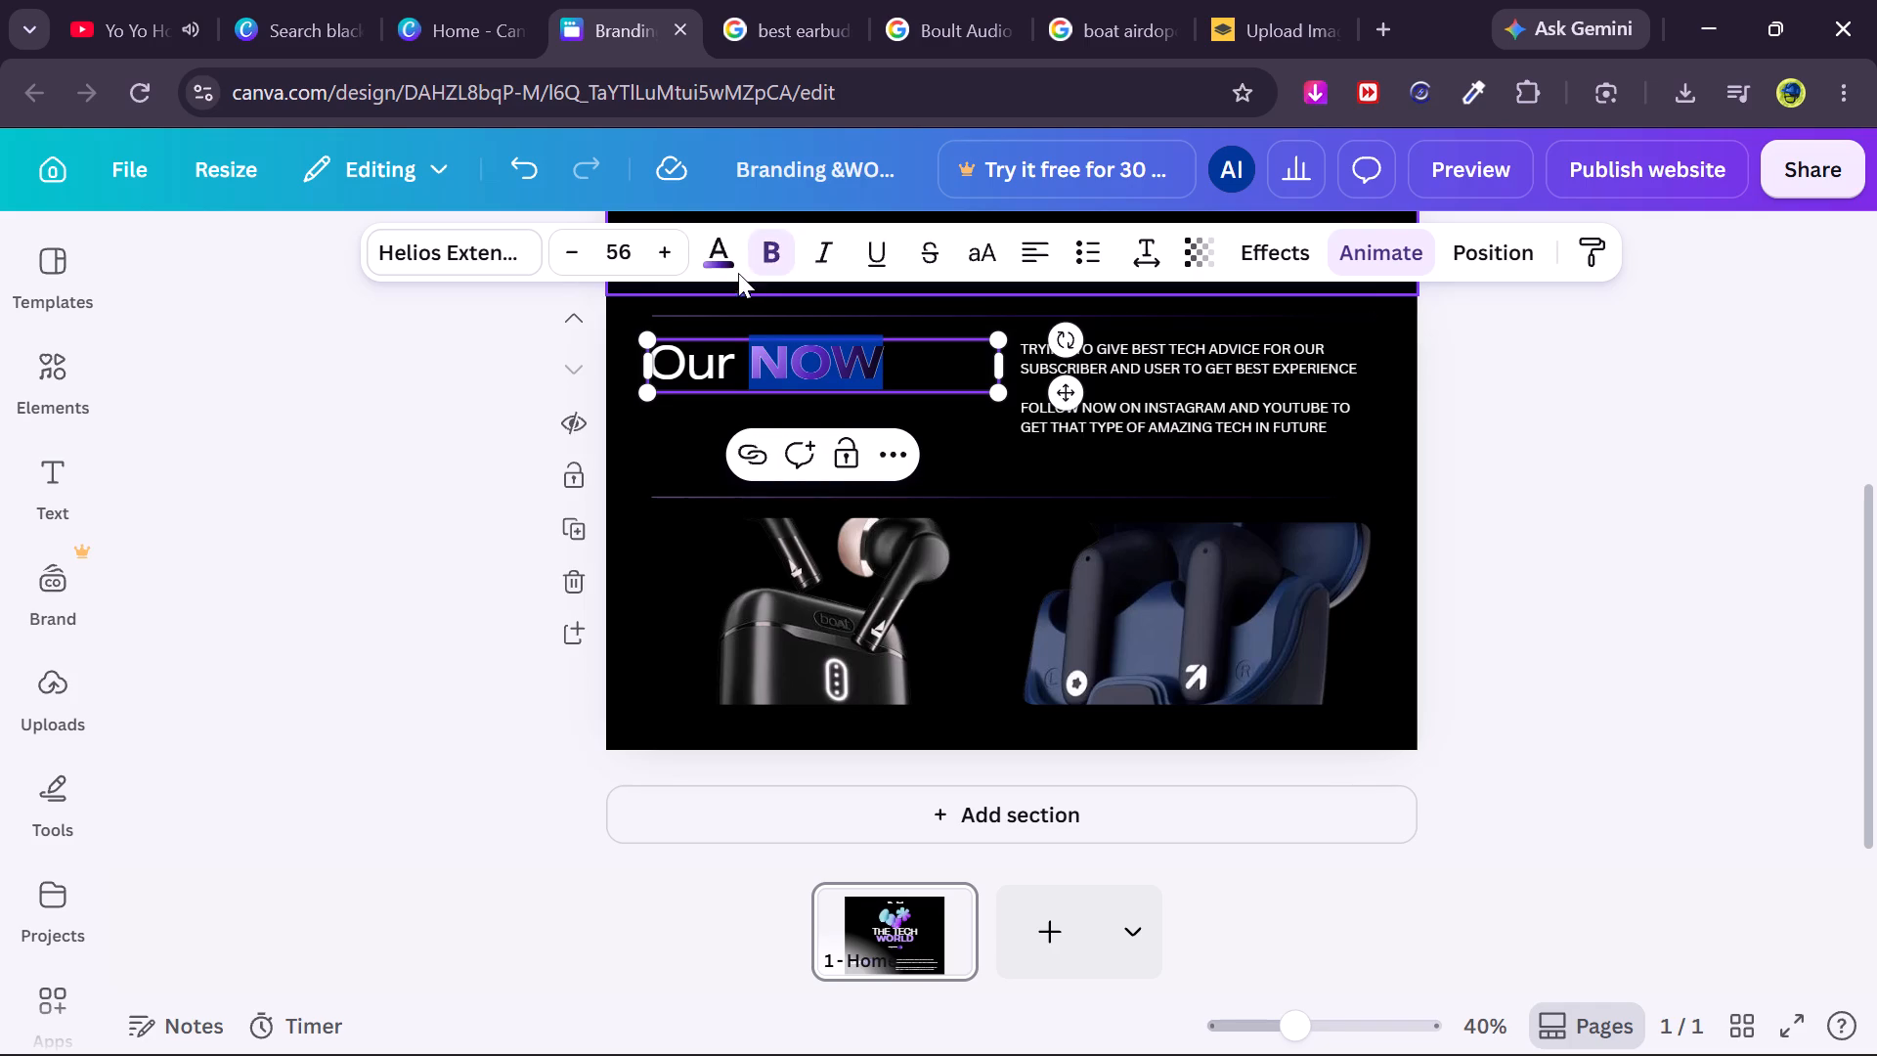
left_click(715, 254)
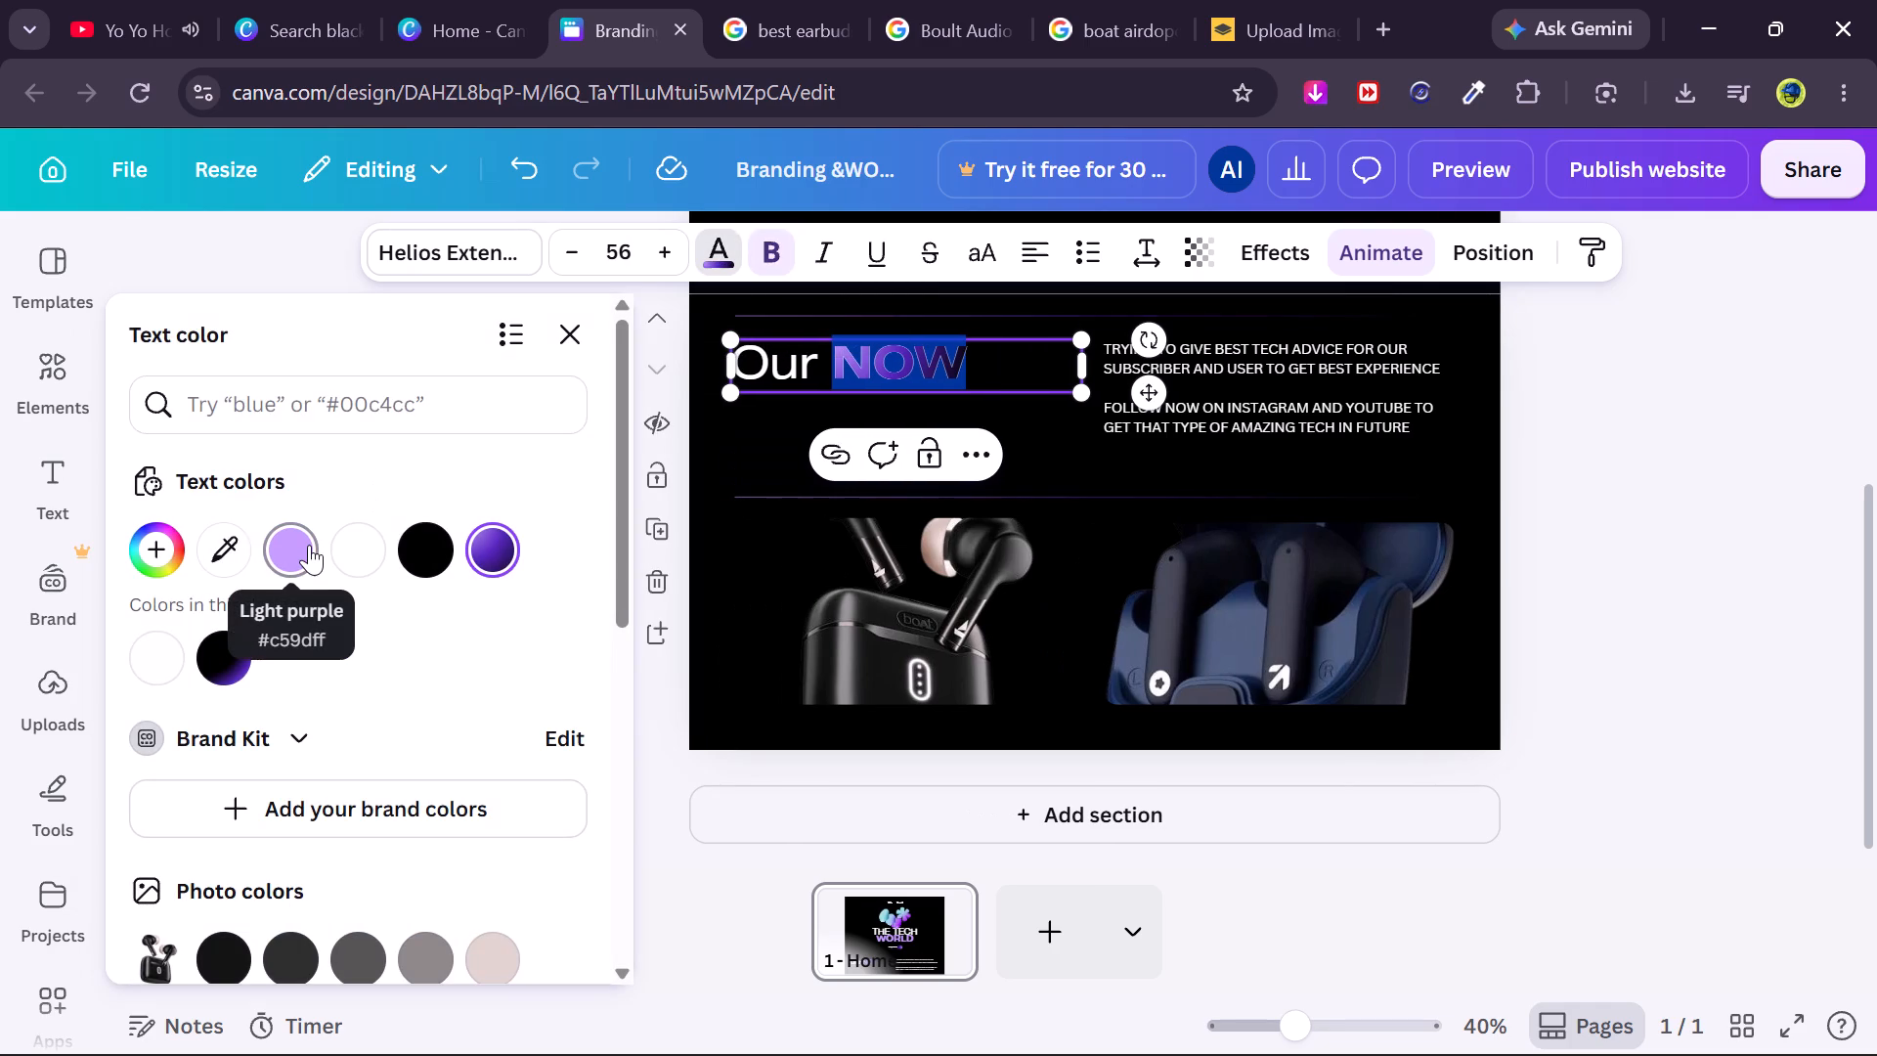
left_click(309, 545)
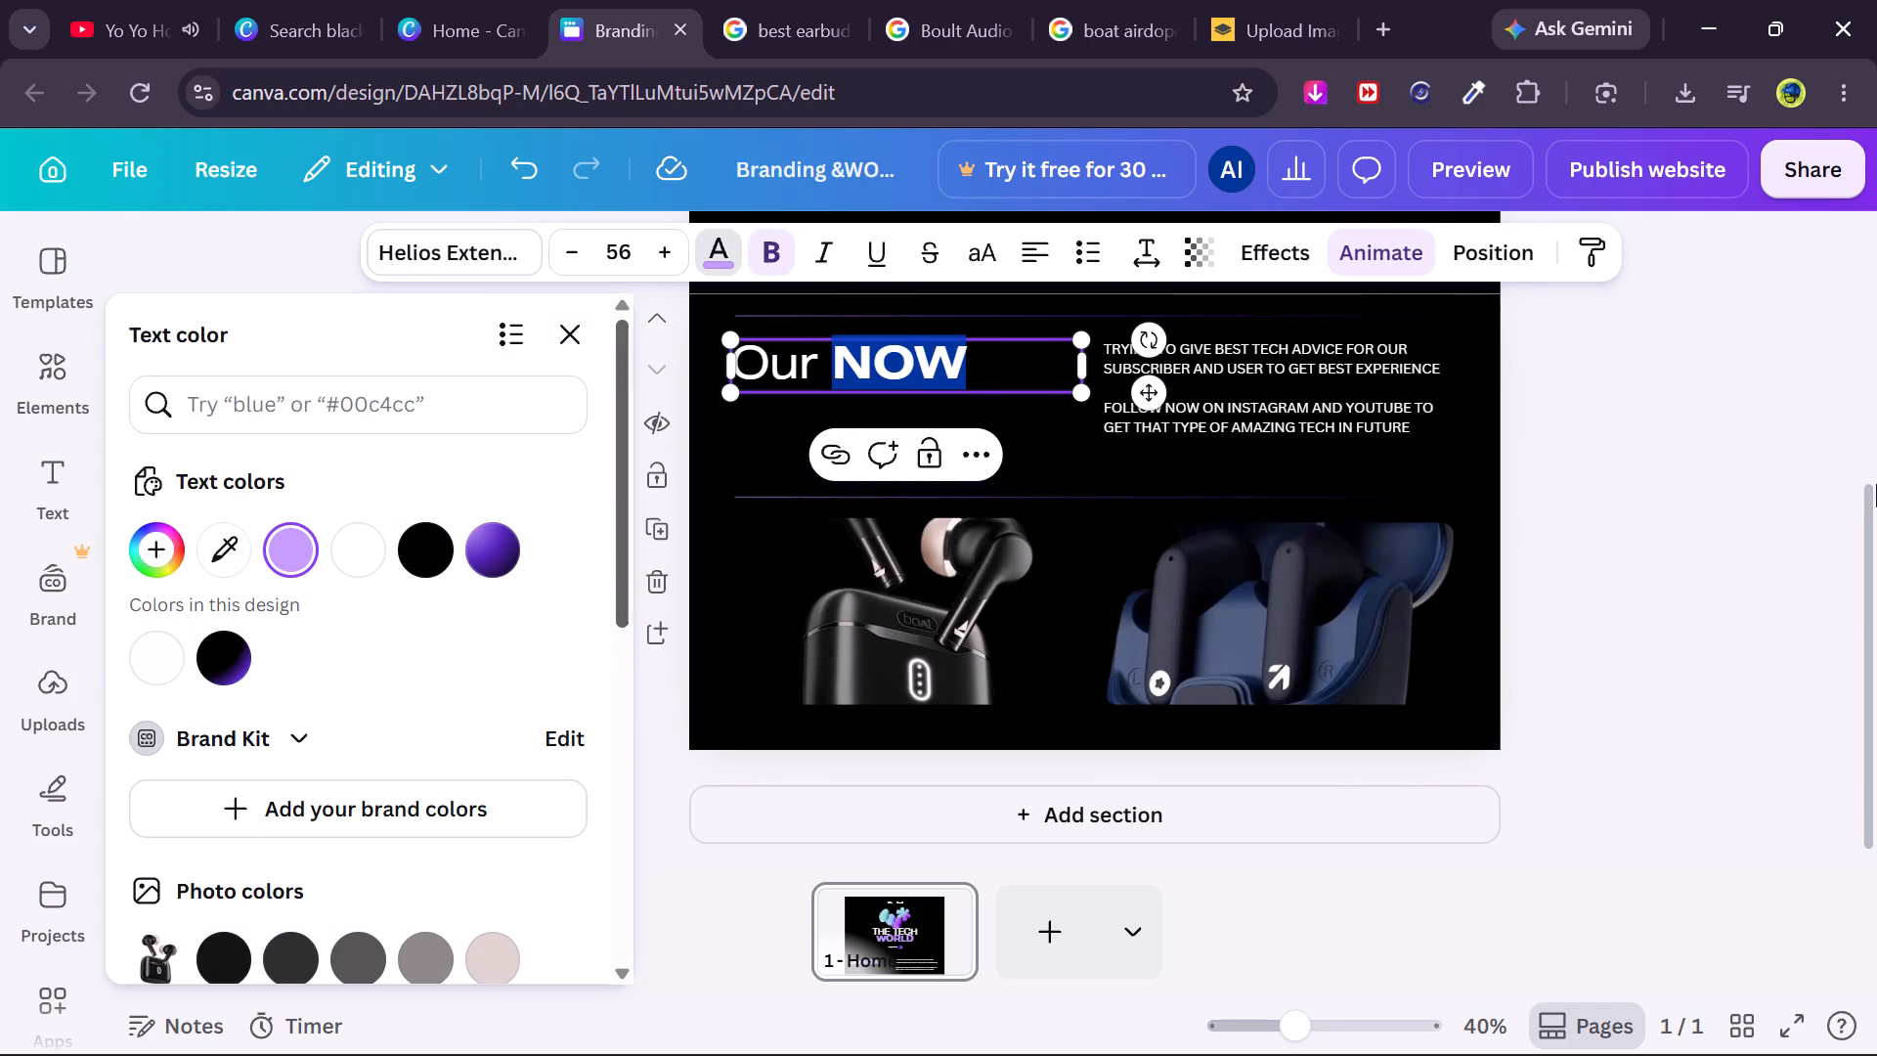
left_click(1763, 454)
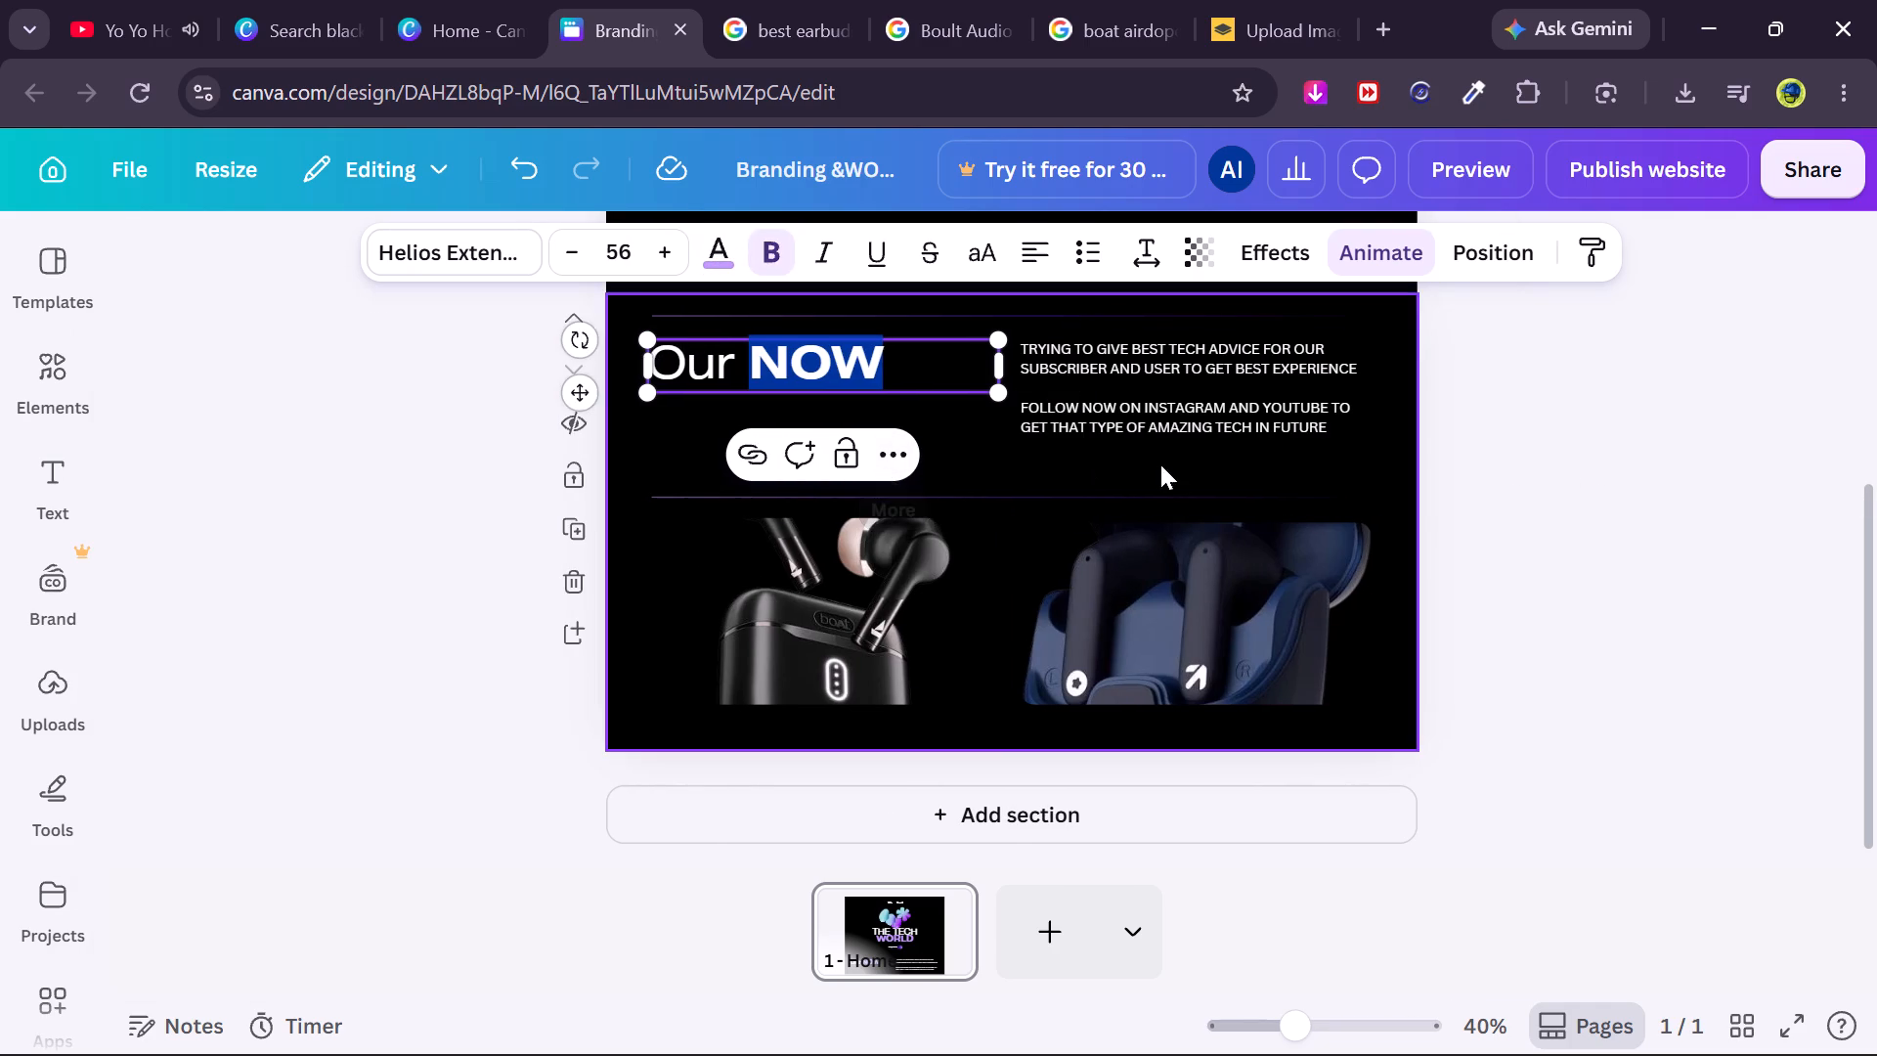
Replace the word "Our" in the section heading with "FOLLOW" so the heading reads "FOLLOW NOW".
left_click(1158, 464)
double_click(678, 362)
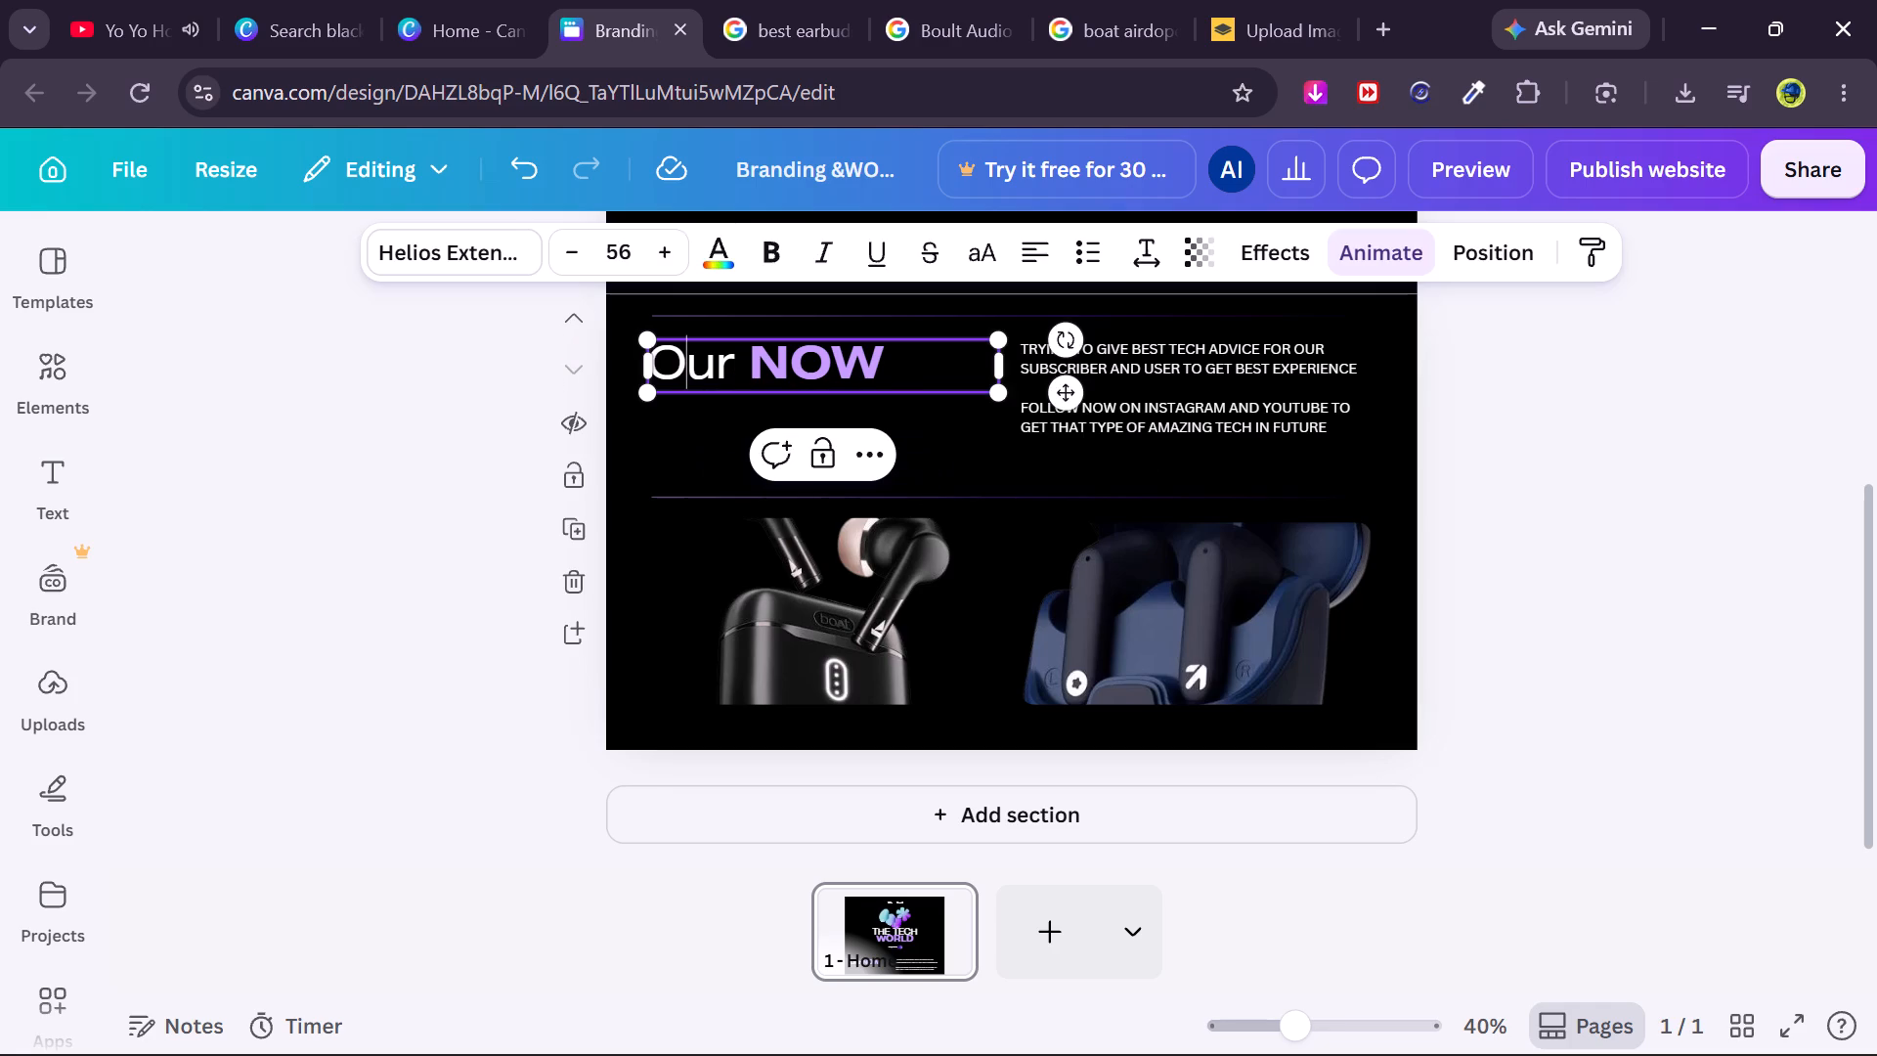
left_click(725, 364)
key("BackSpace")
key("BackSpace")
key("BackSpace")
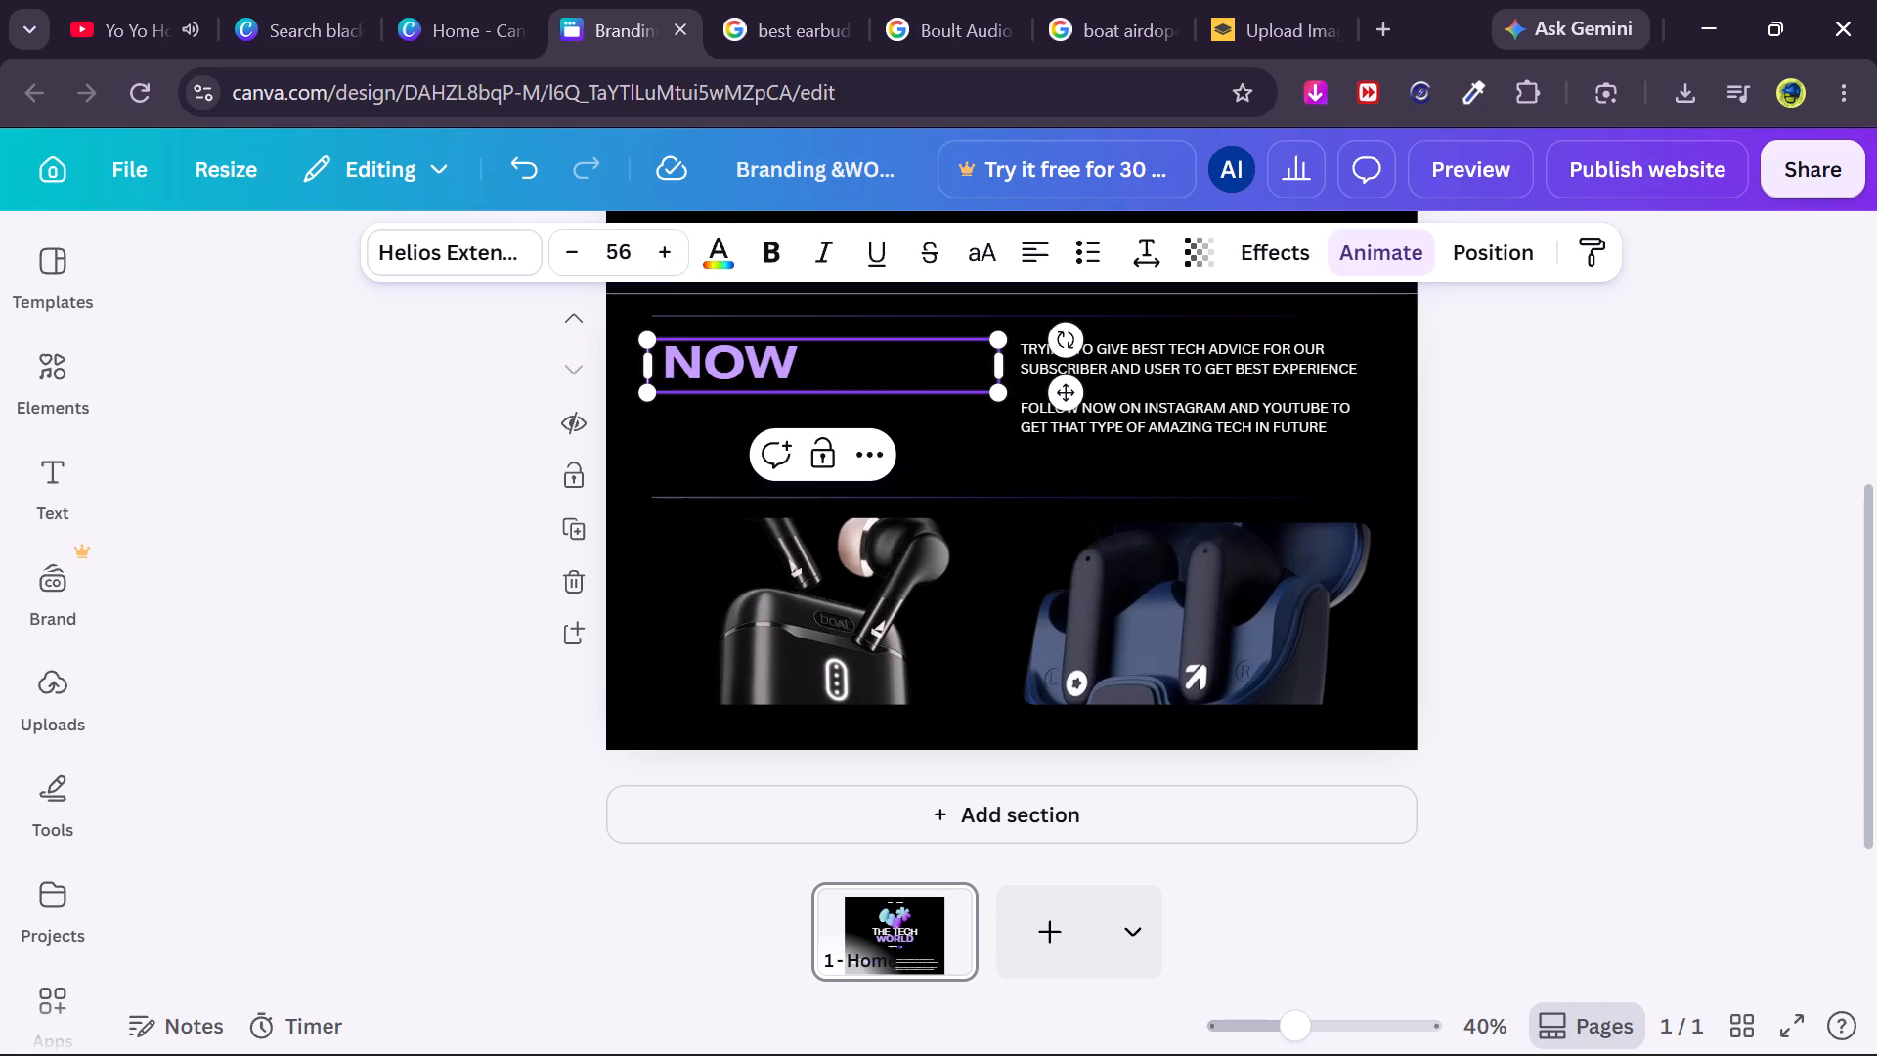
type("OF")
key("BackSpace")
key("BackSpace")
type("FOLLOW")
key("BackSpace")
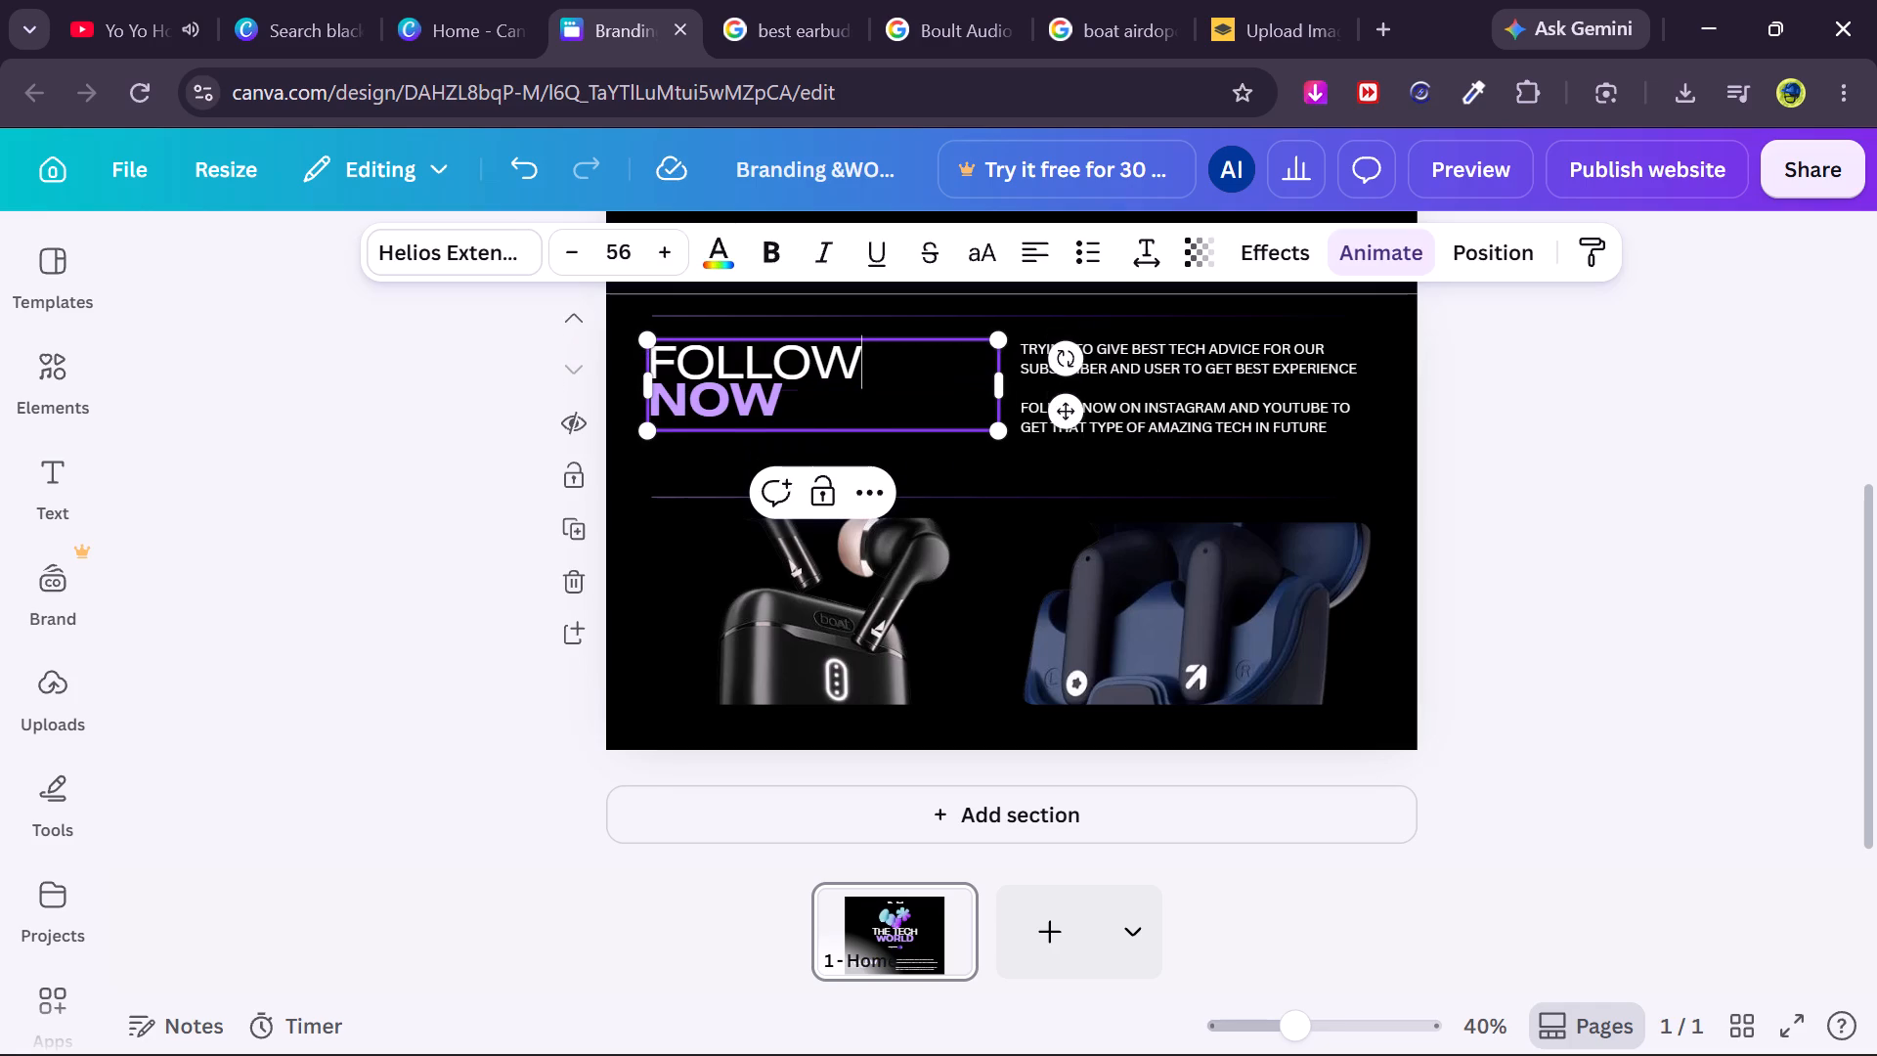
key("w")
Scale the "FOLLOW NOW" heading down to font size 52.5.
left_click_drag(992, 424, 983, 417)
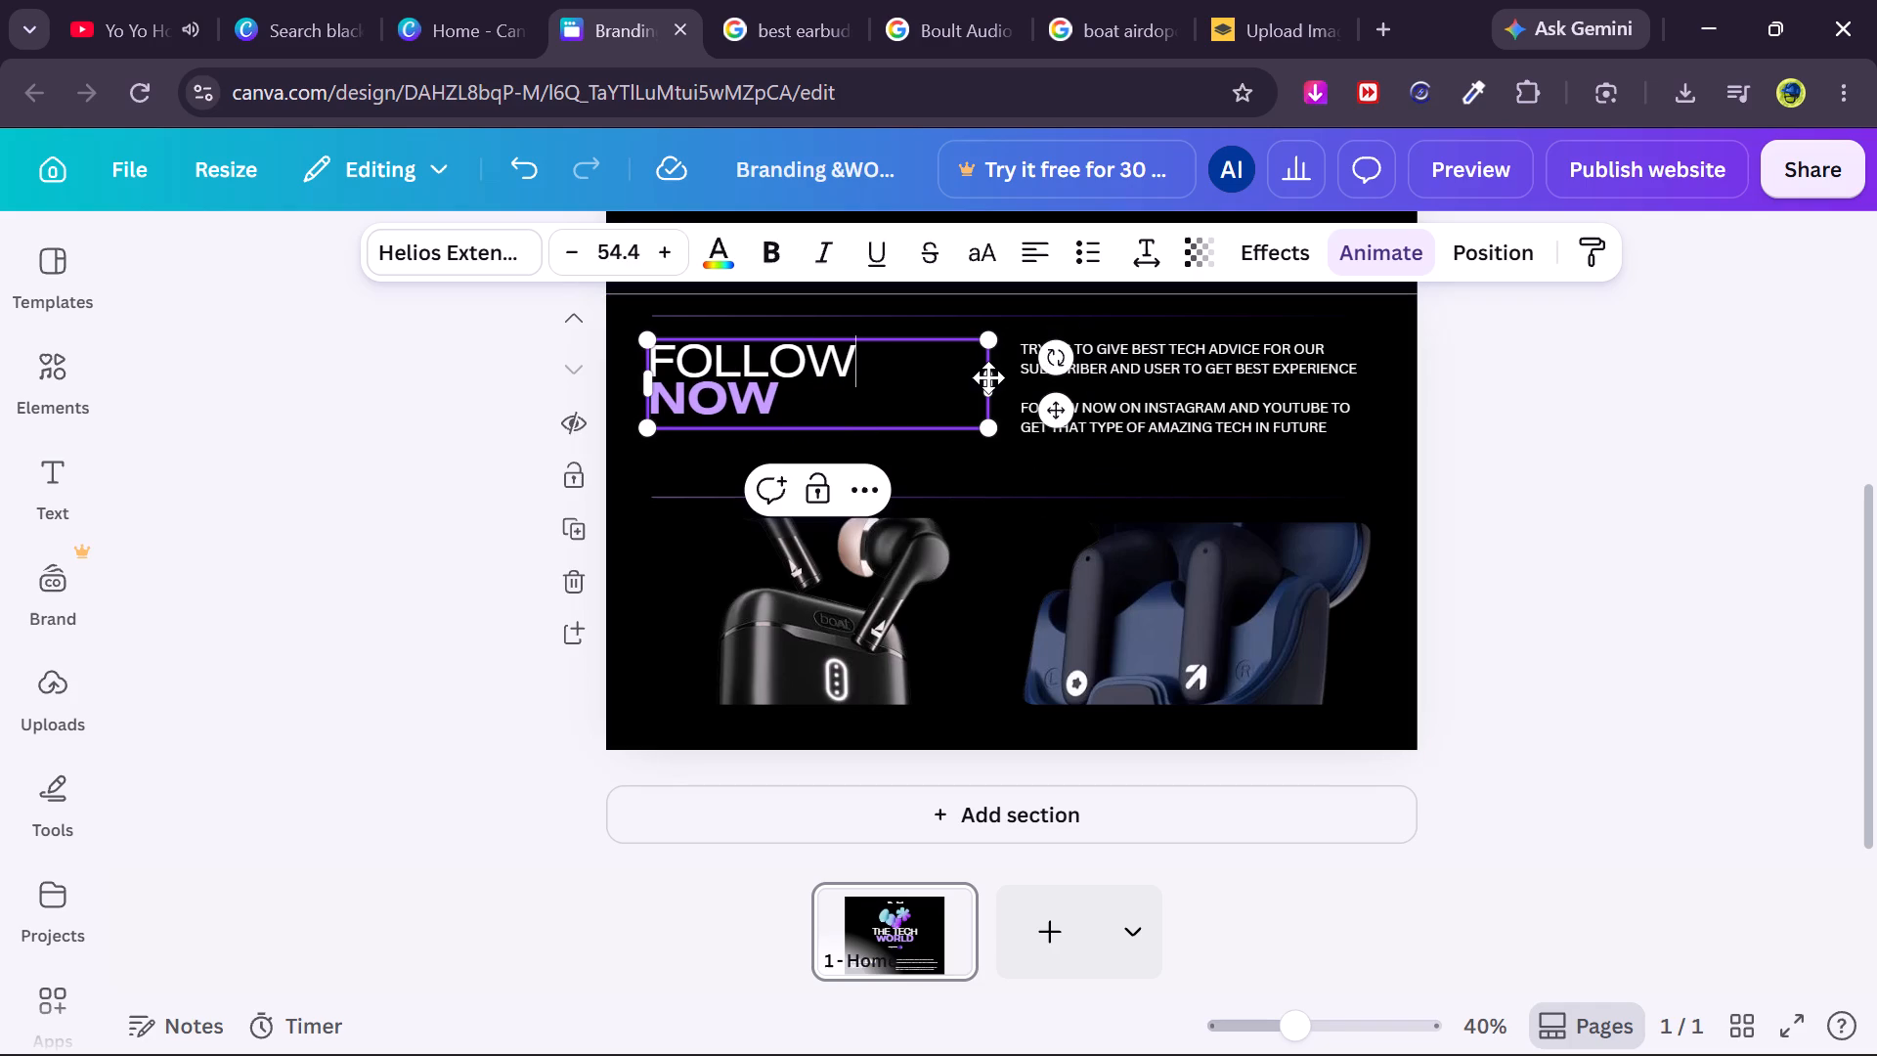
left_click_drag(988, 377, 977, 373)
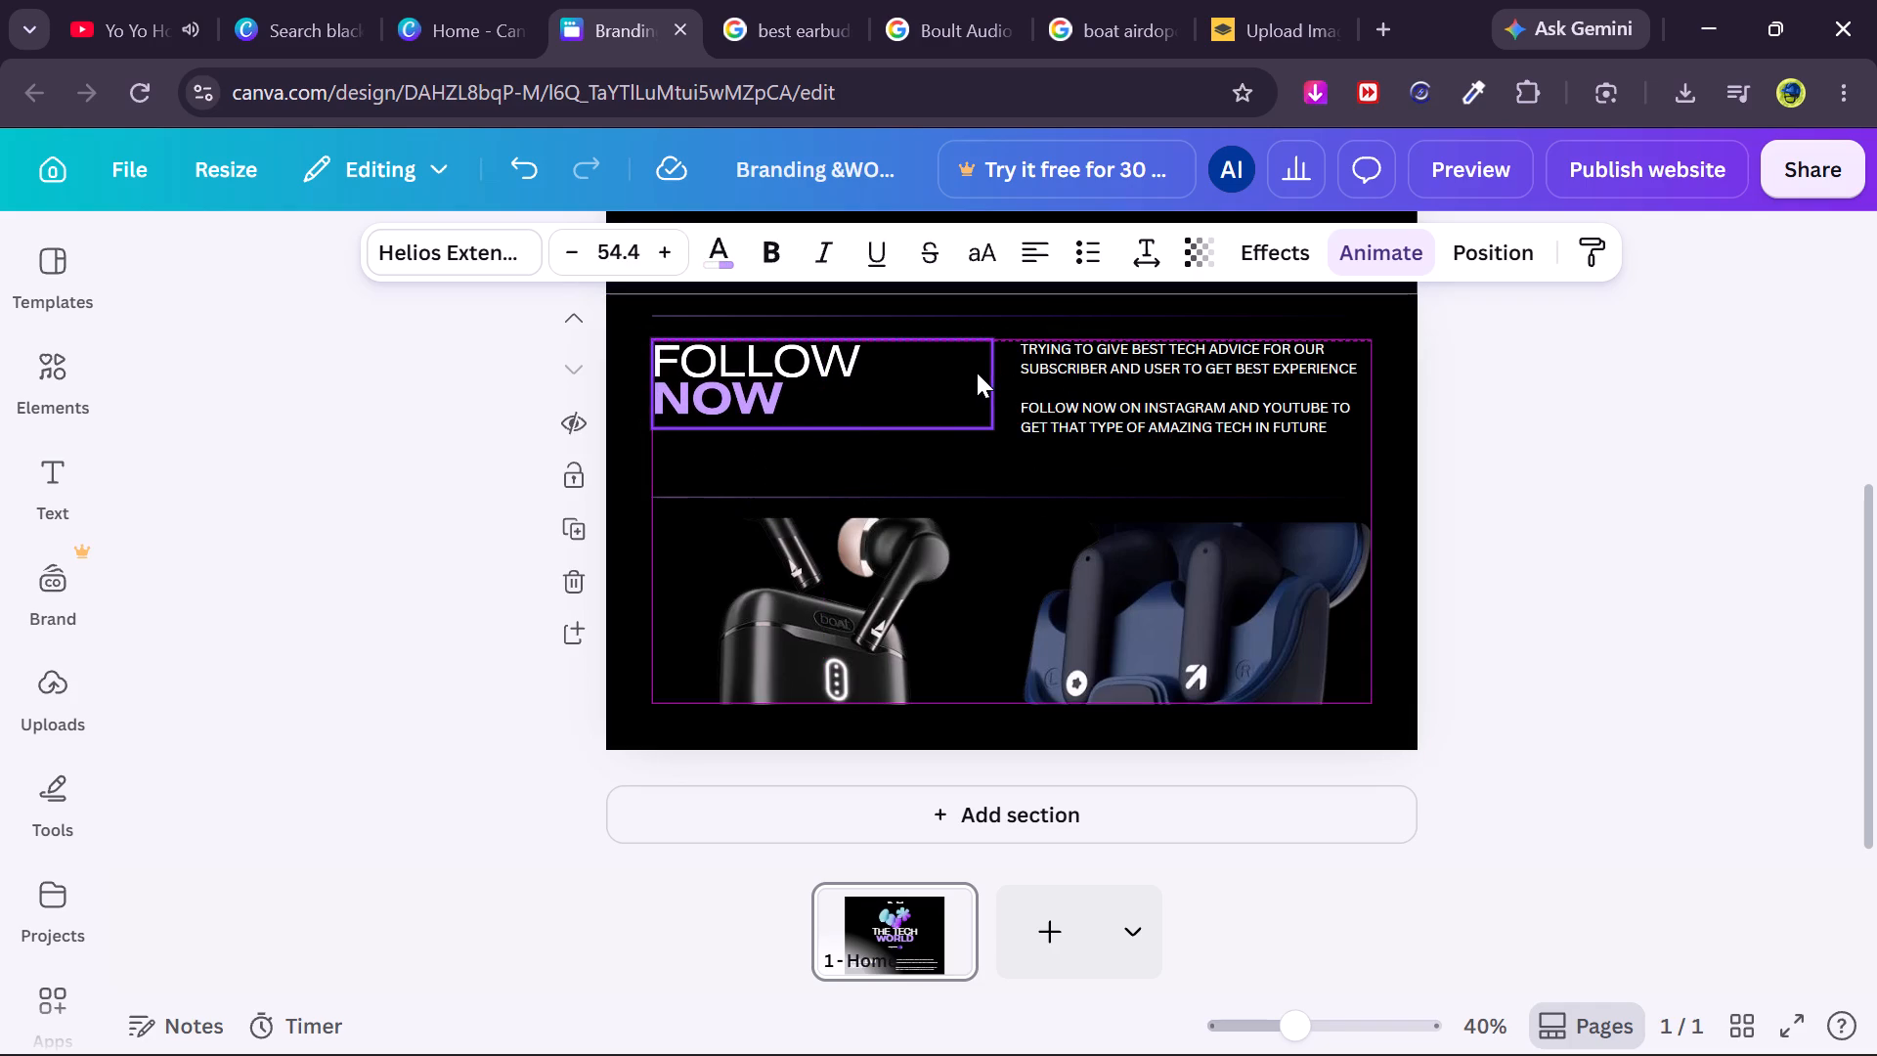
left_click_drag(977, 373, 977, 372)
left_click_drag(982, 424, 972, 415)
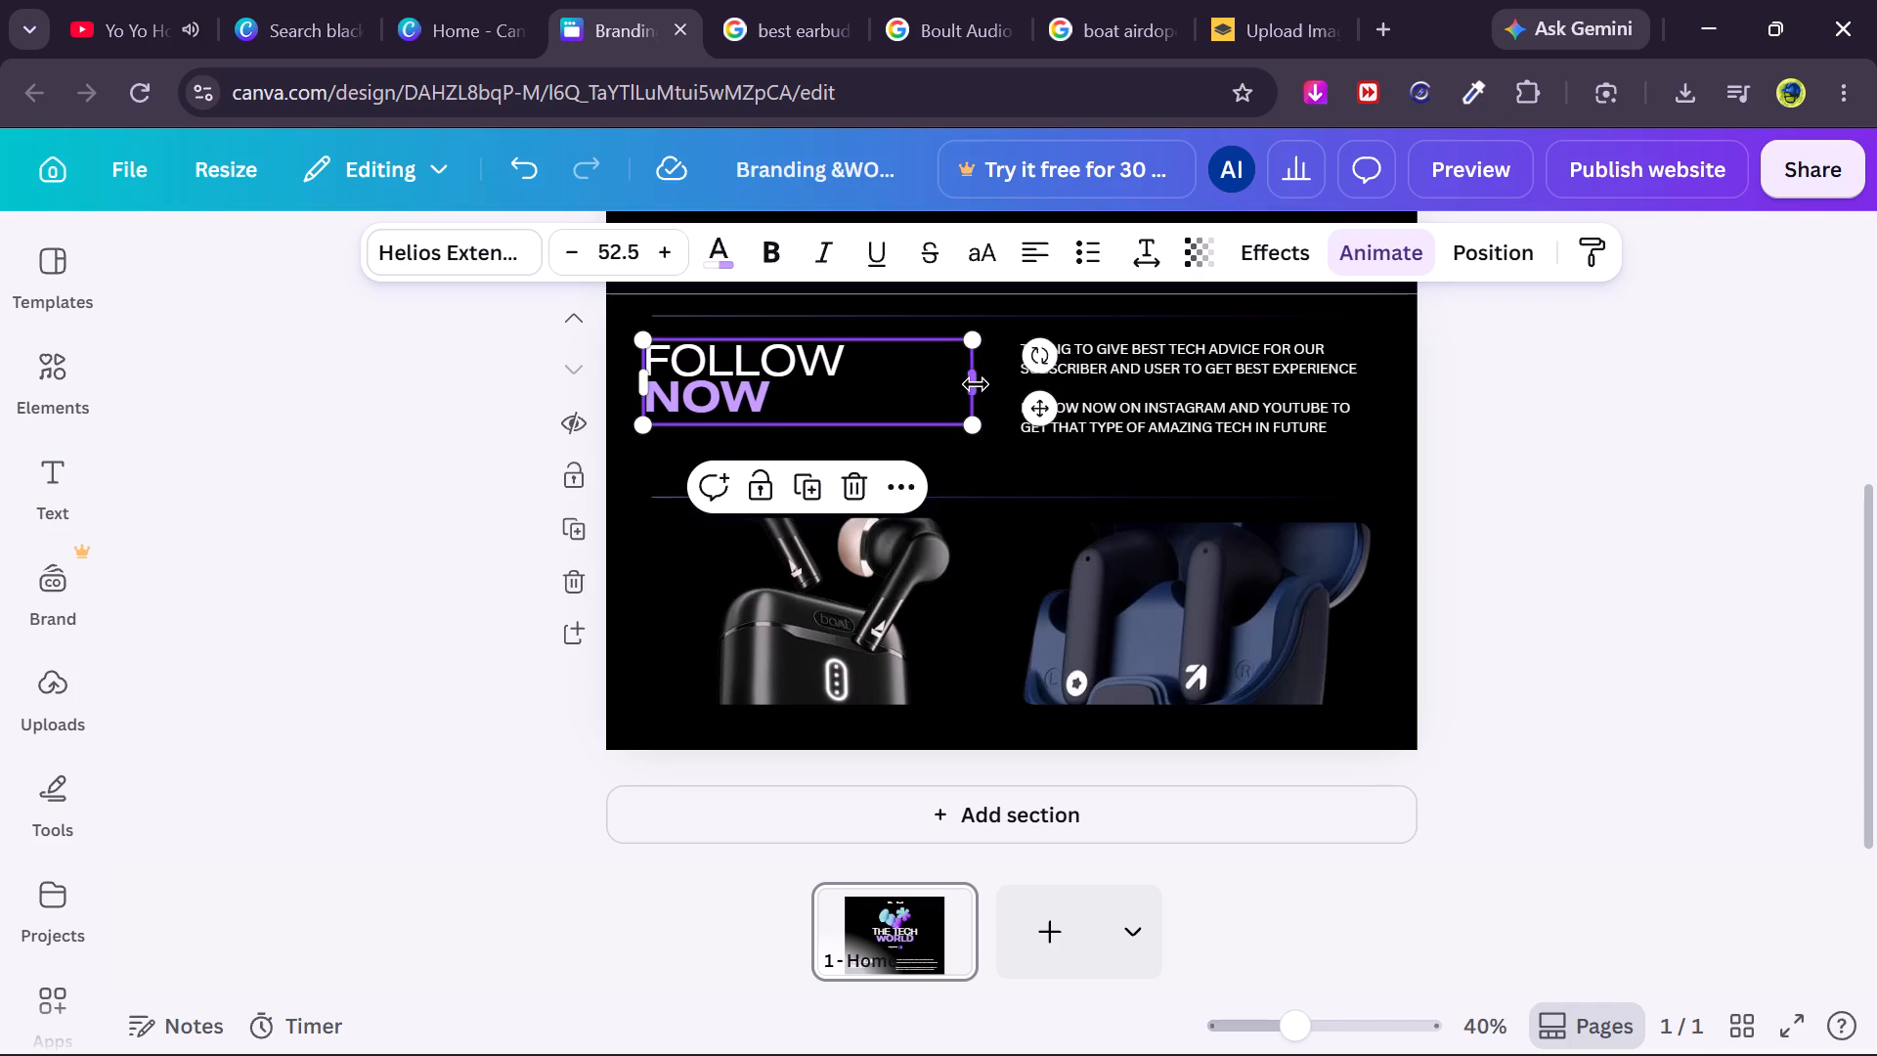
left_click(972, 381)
Put "FOLLOW NOW" on a single line by widening the heading's text box, with a space between the two words.
double_click(760, 384)
key("Left")
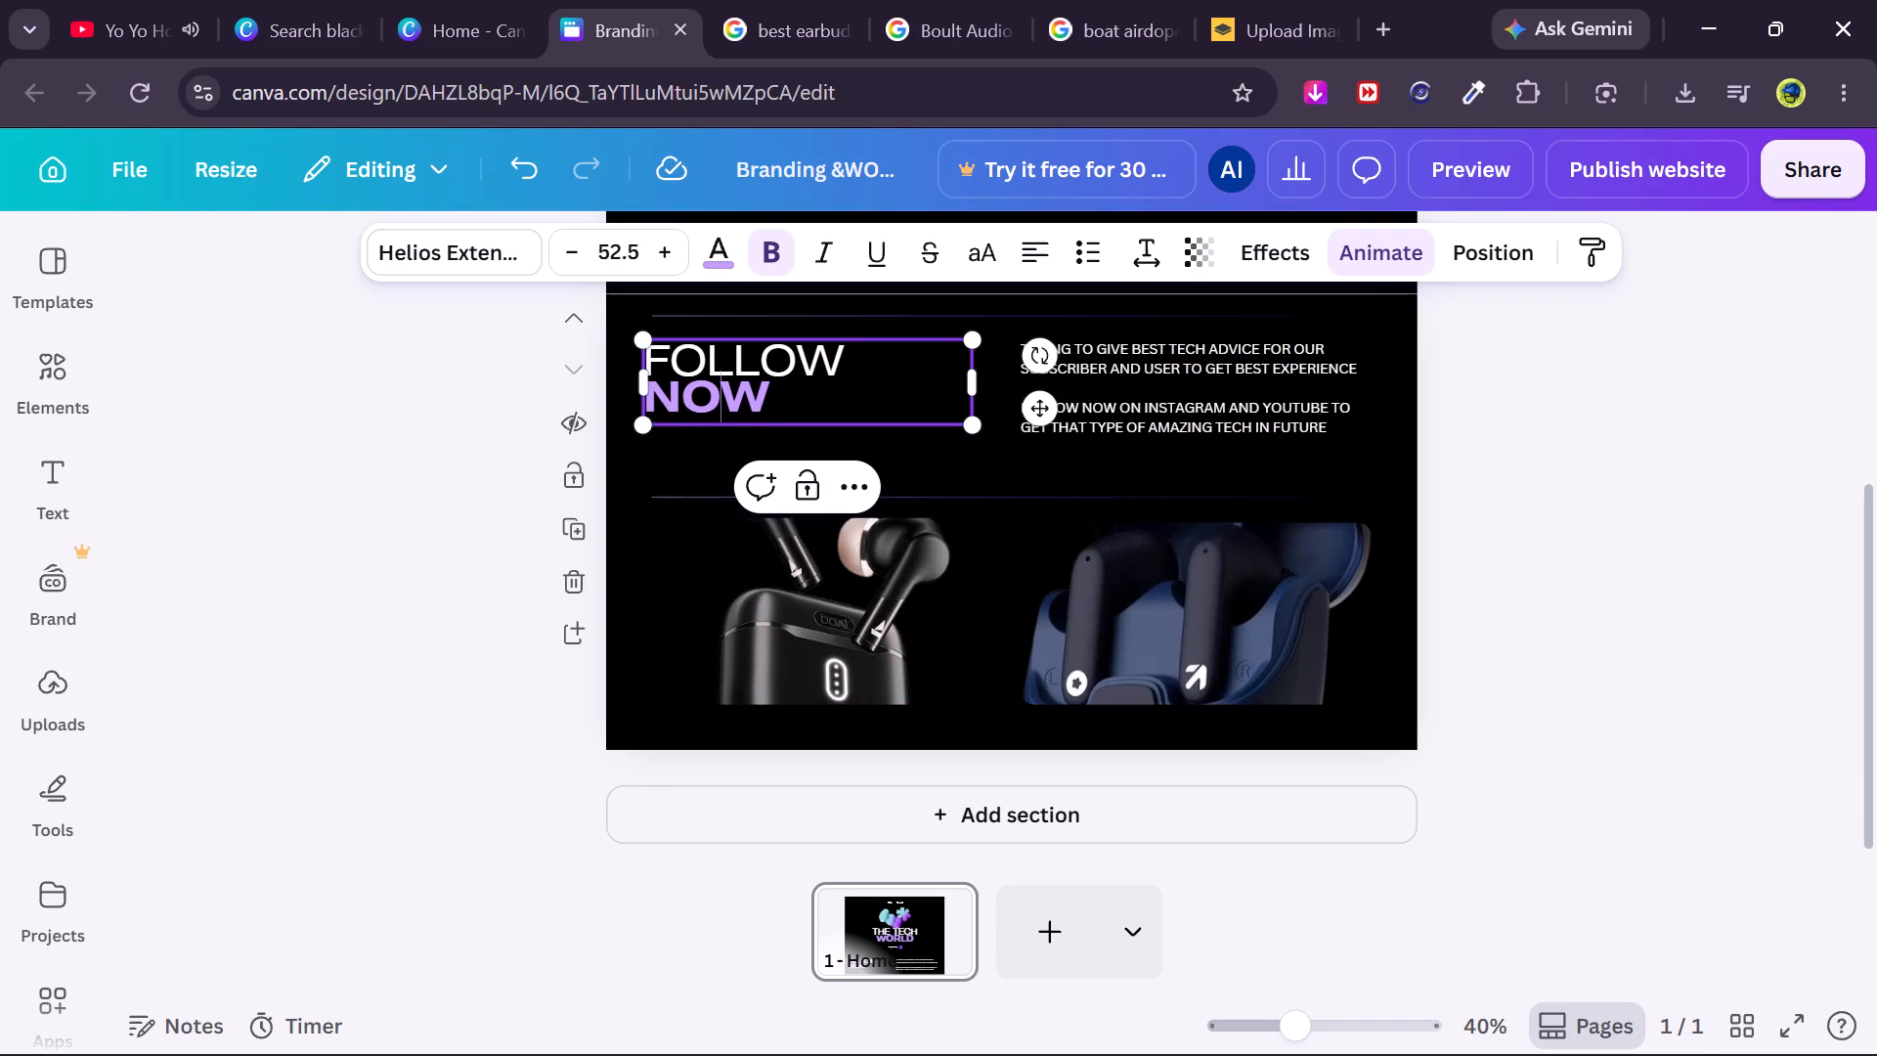
key("Left")
key("Left")
key("Left")
key("Down")
key("Left")
key("Left")
key("Left")
key("BackSpace")
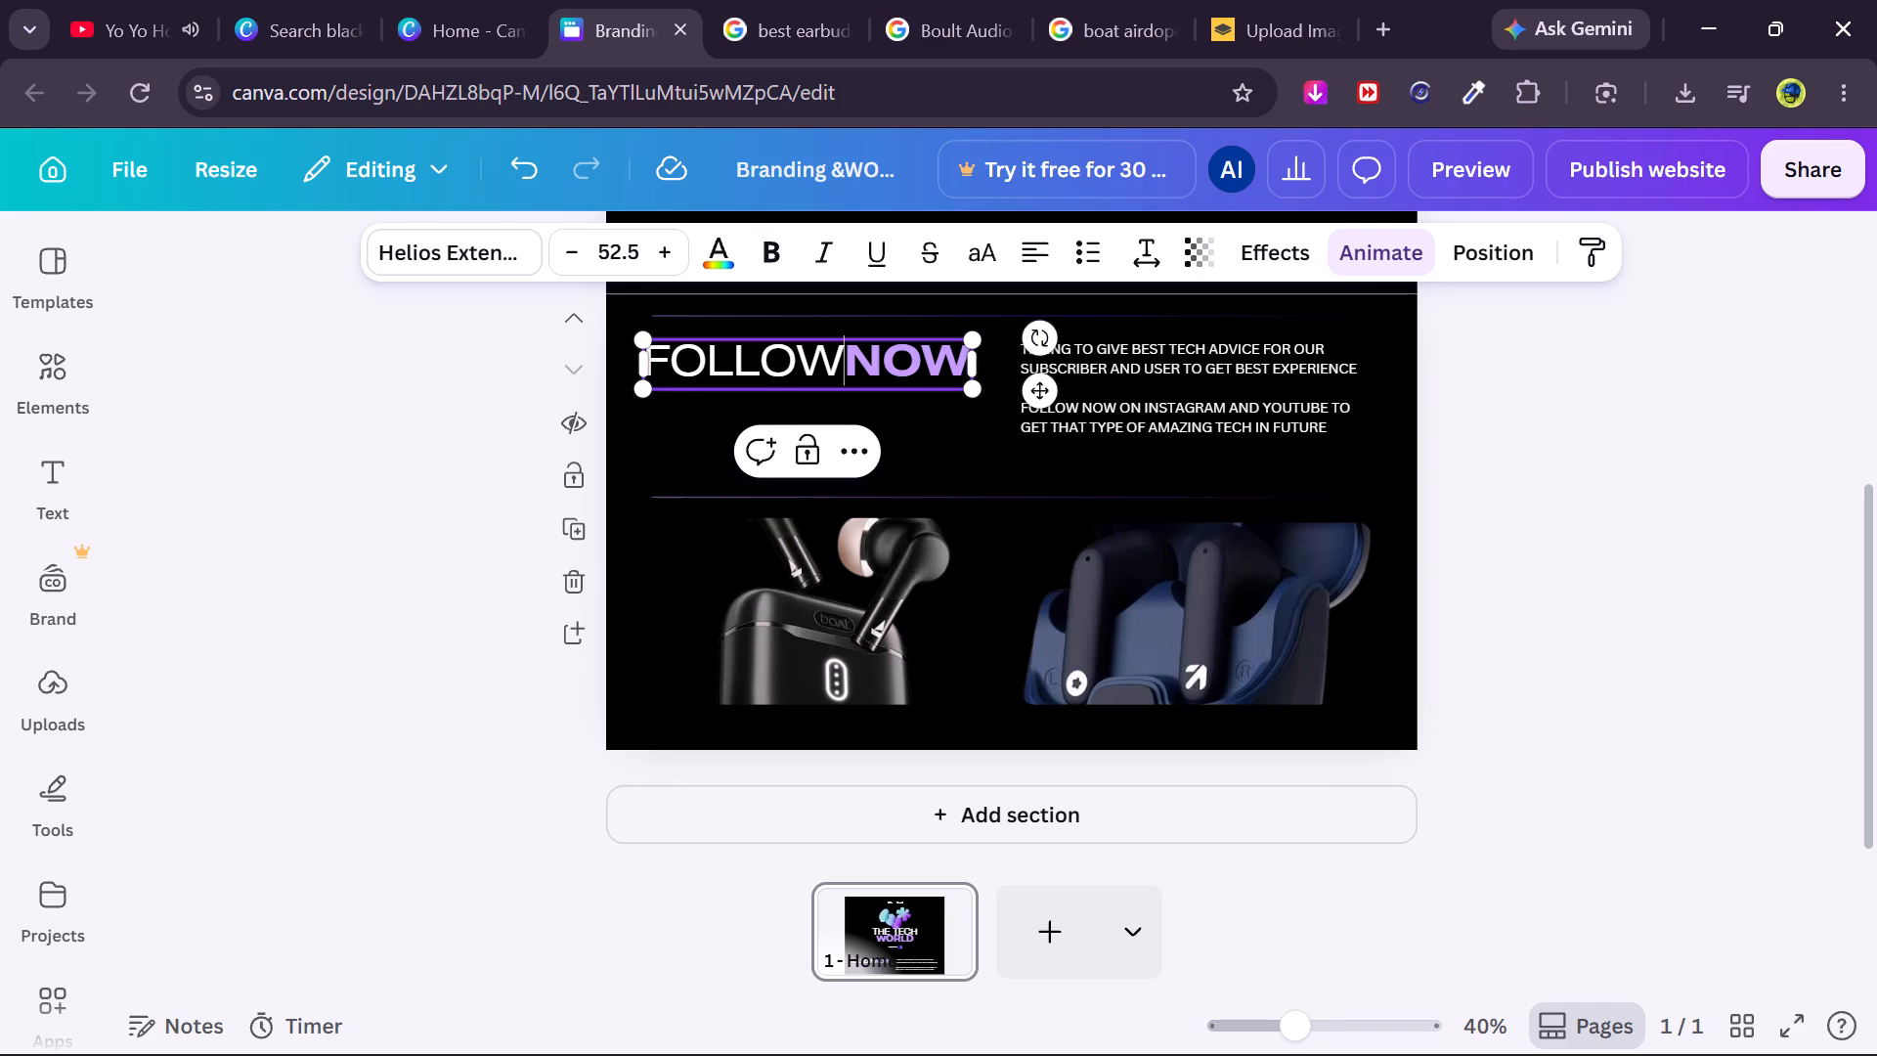
key("space")
key("BackSpace")
left_click_drag(975, 362, 998, 363)
key("space")
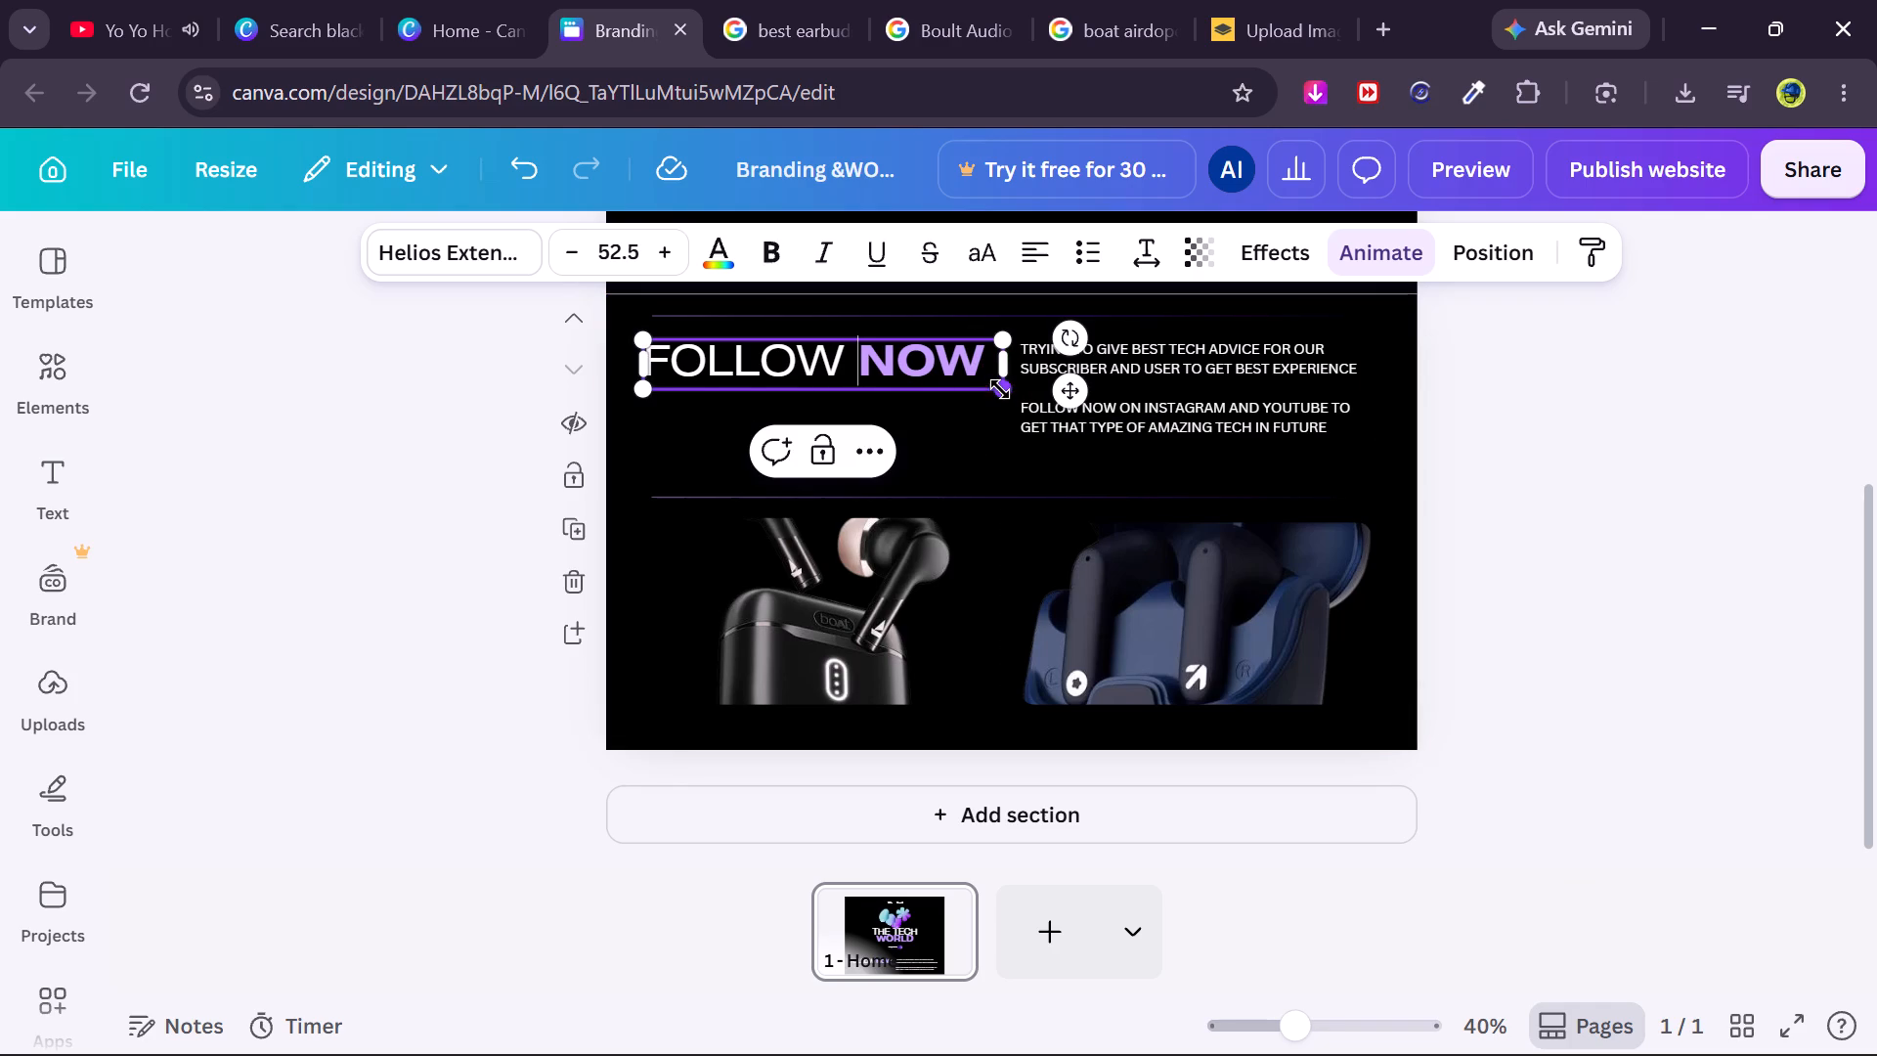
Enlarge the "FOLLOW NOW" heading to font size 55.1 and shift it slightly down and left, clear of the adjacent paragraph.
left_click_drag(1000, 389, 1022, 397)
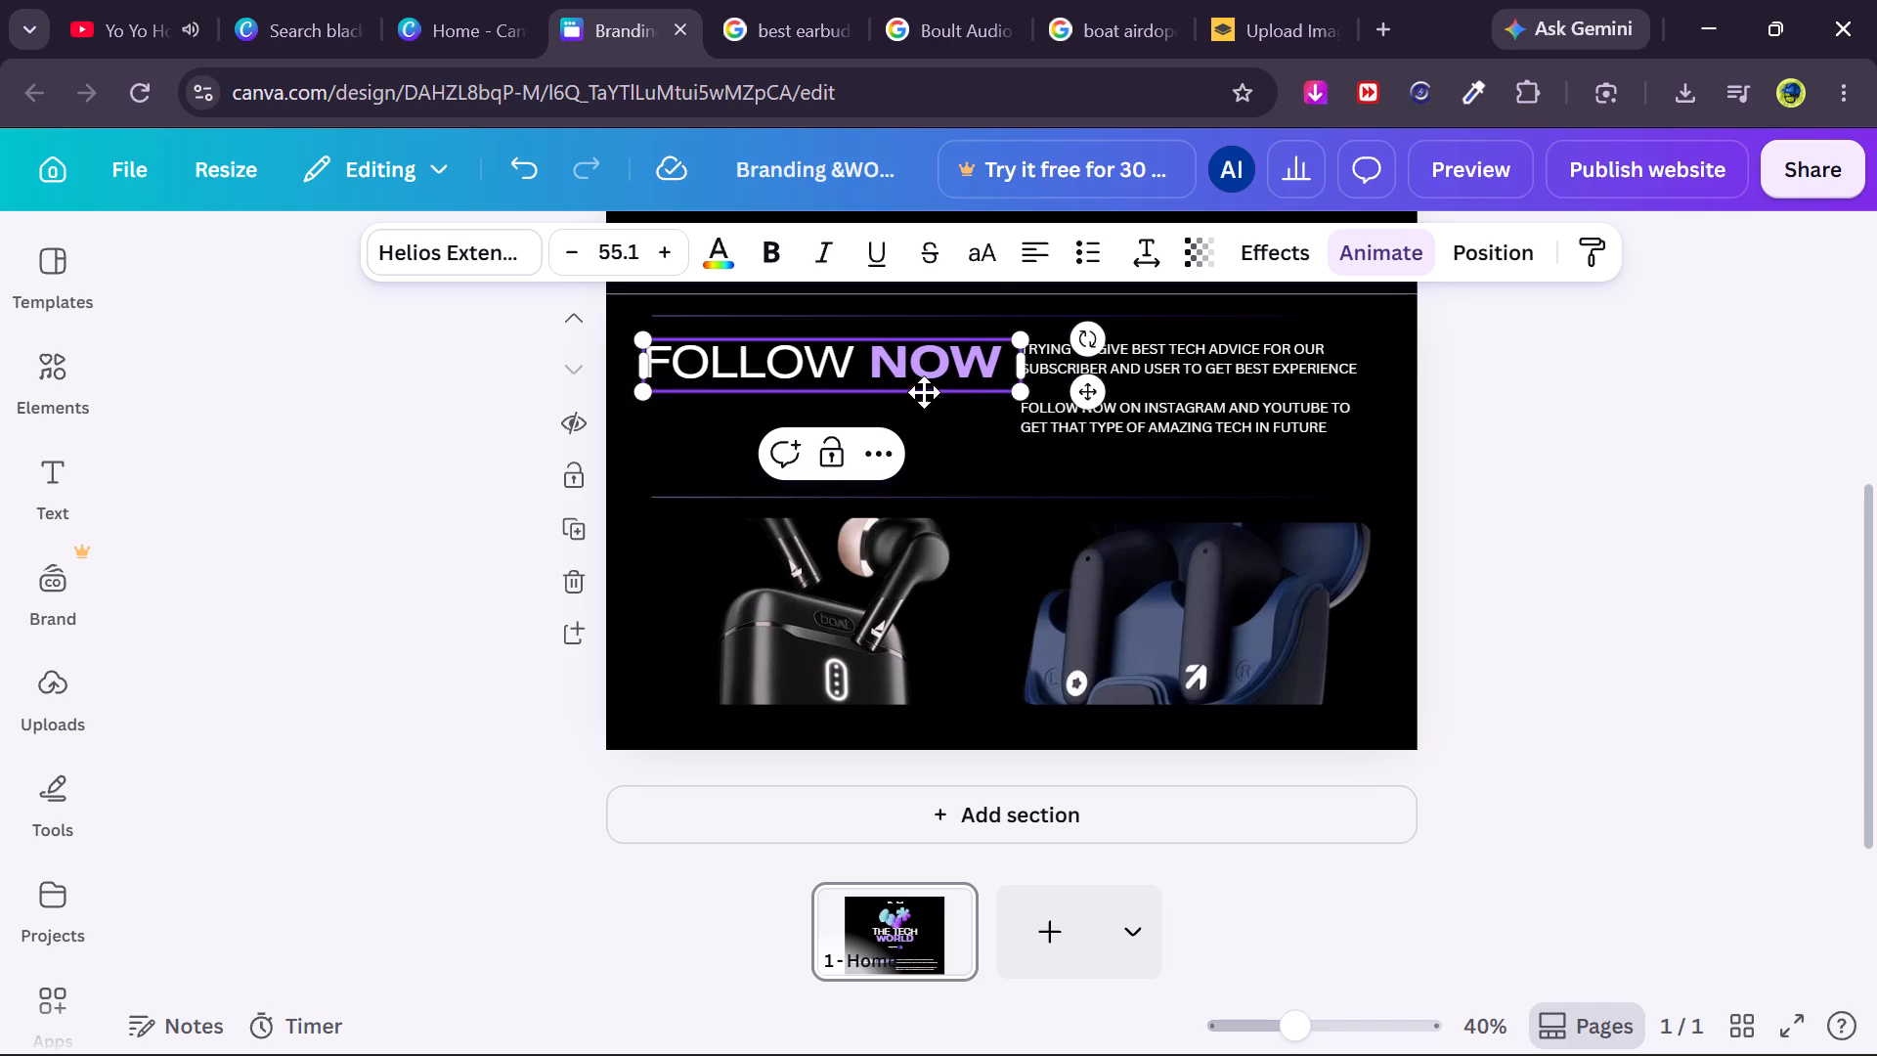
left_click_drag(912, 359, 884, 366)
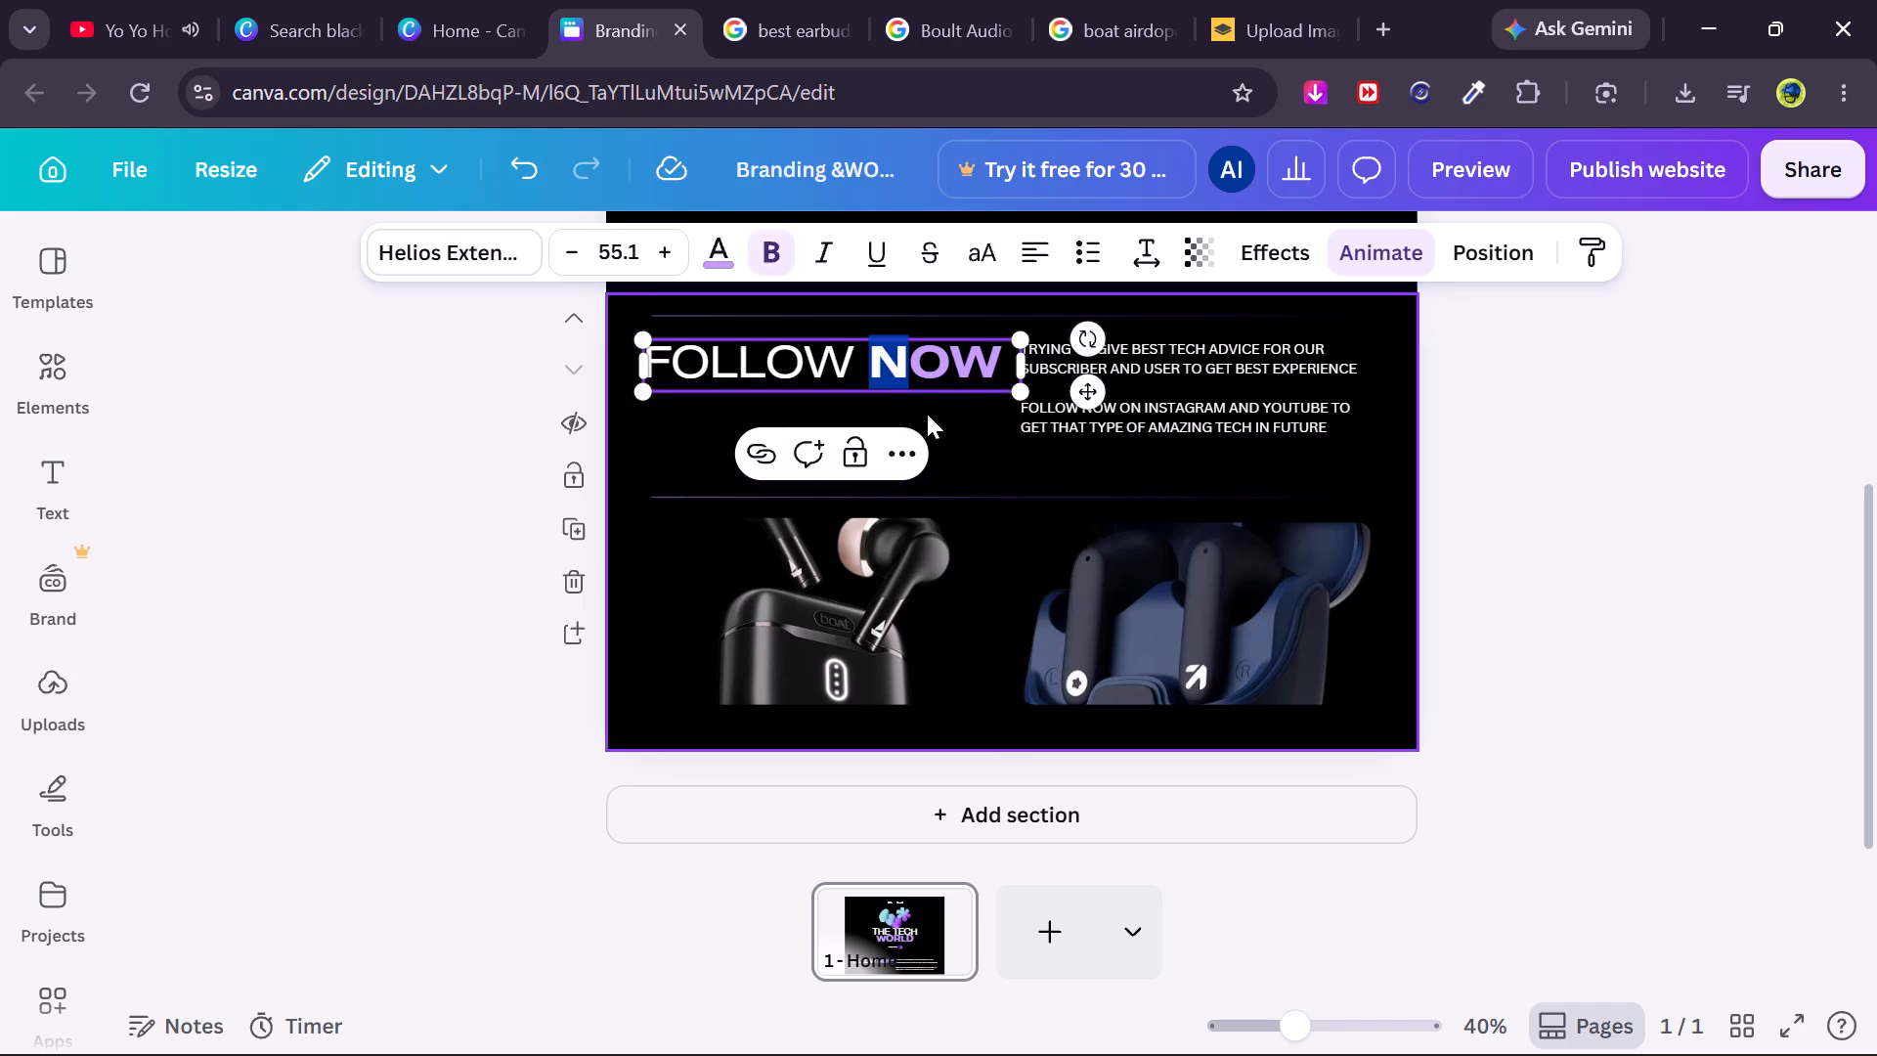
left_click(928, 414)
left_click_drag(902, 358, 890, 368)
left_click(1656, 468)
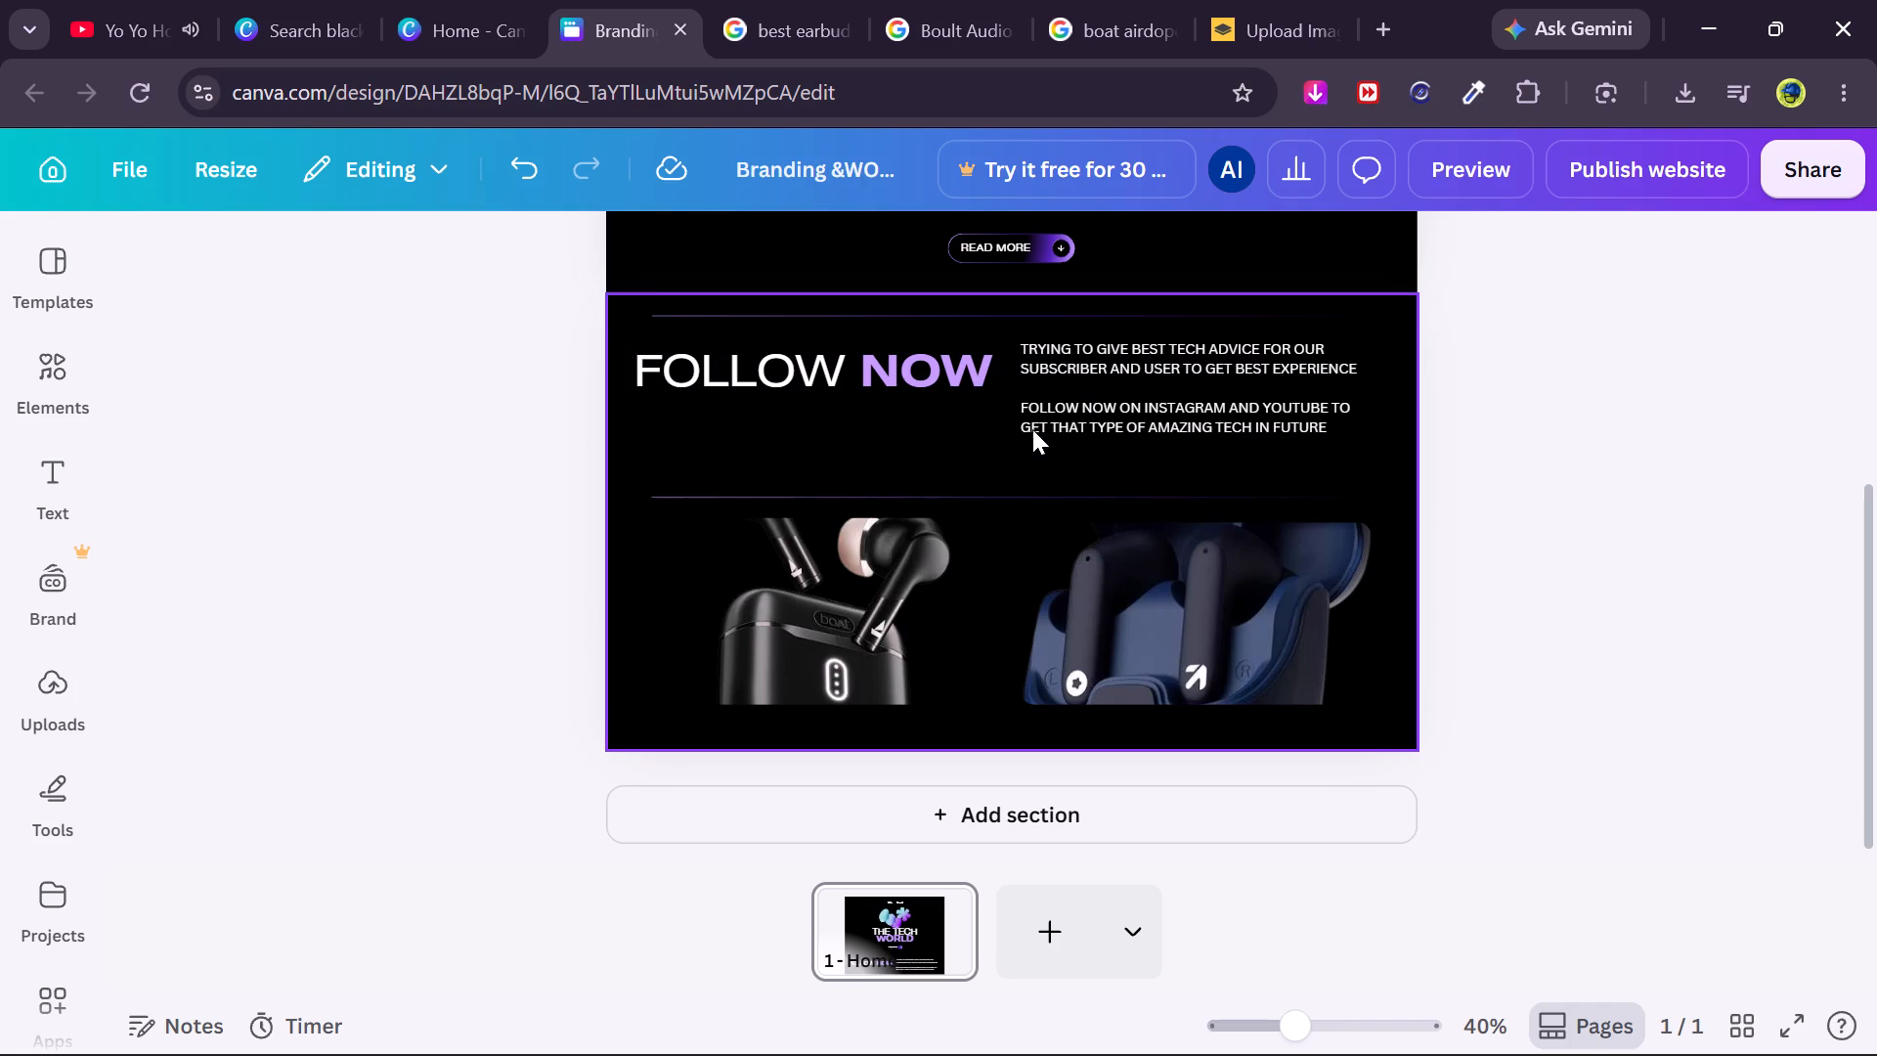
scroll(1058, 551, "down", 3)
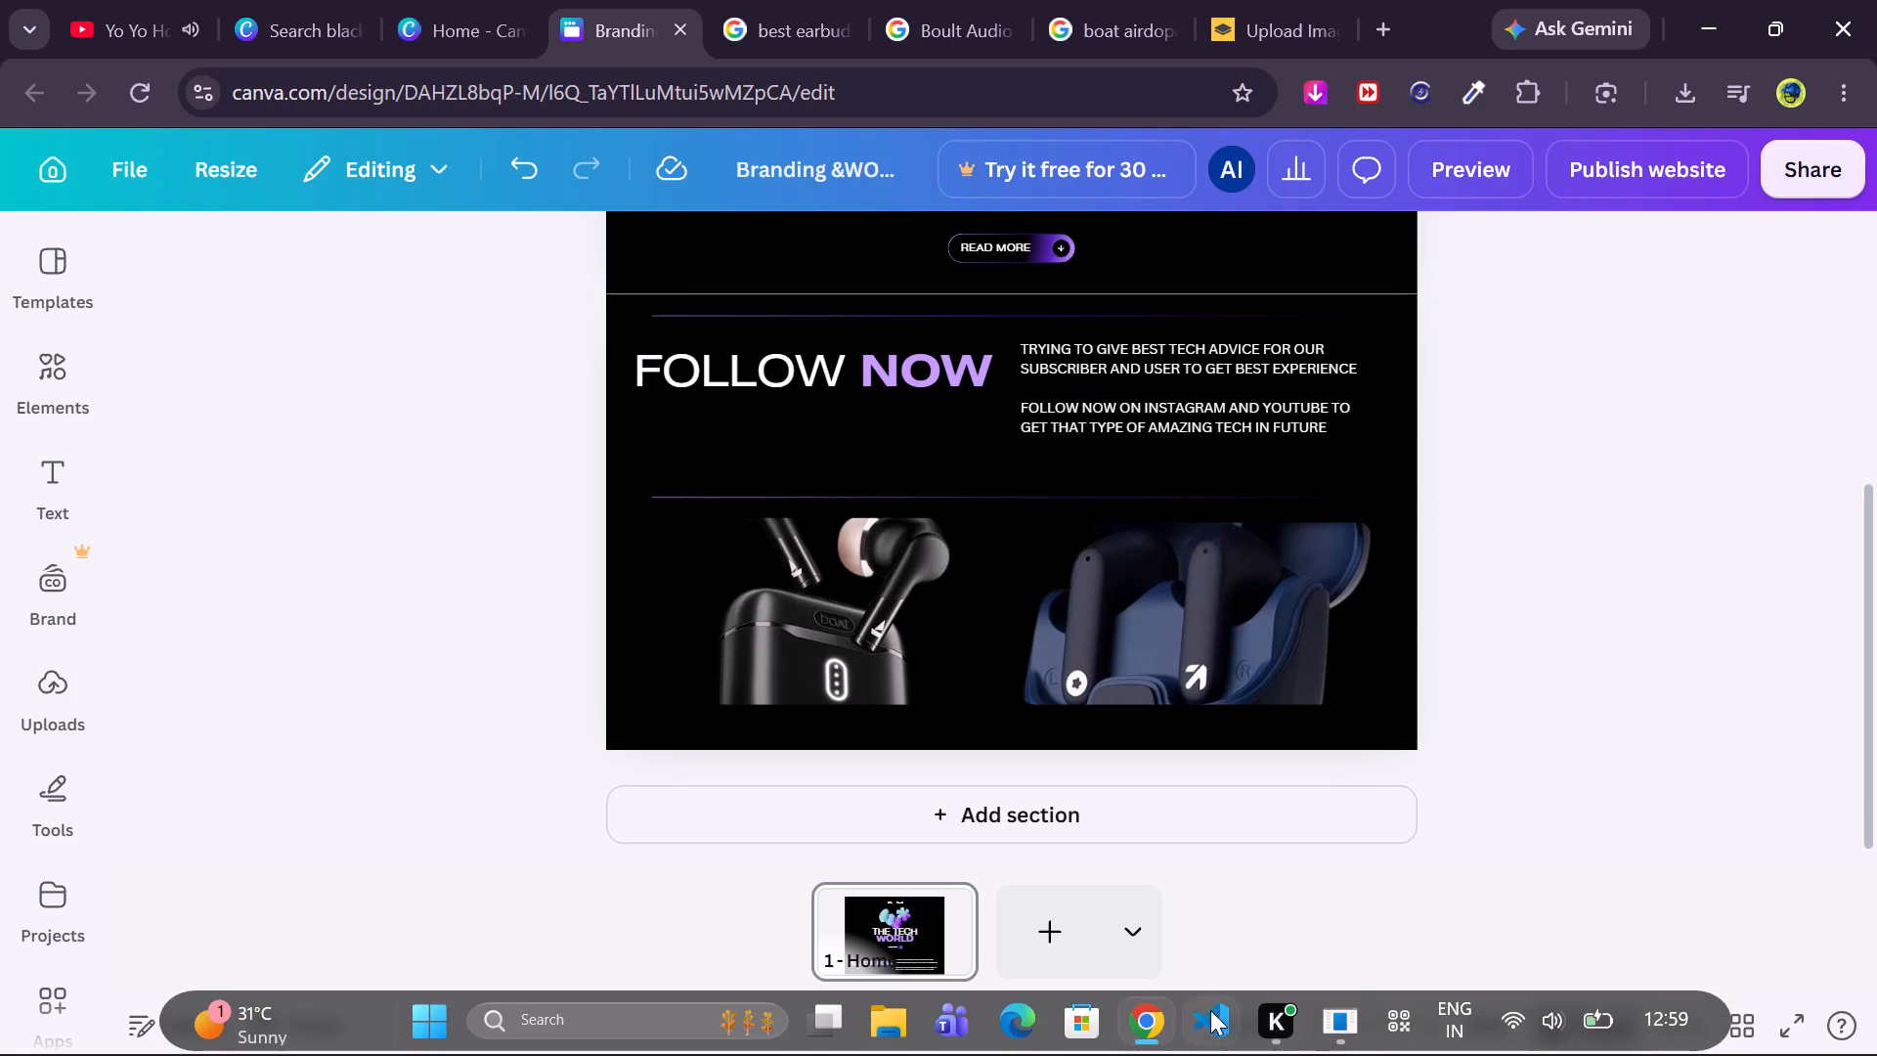
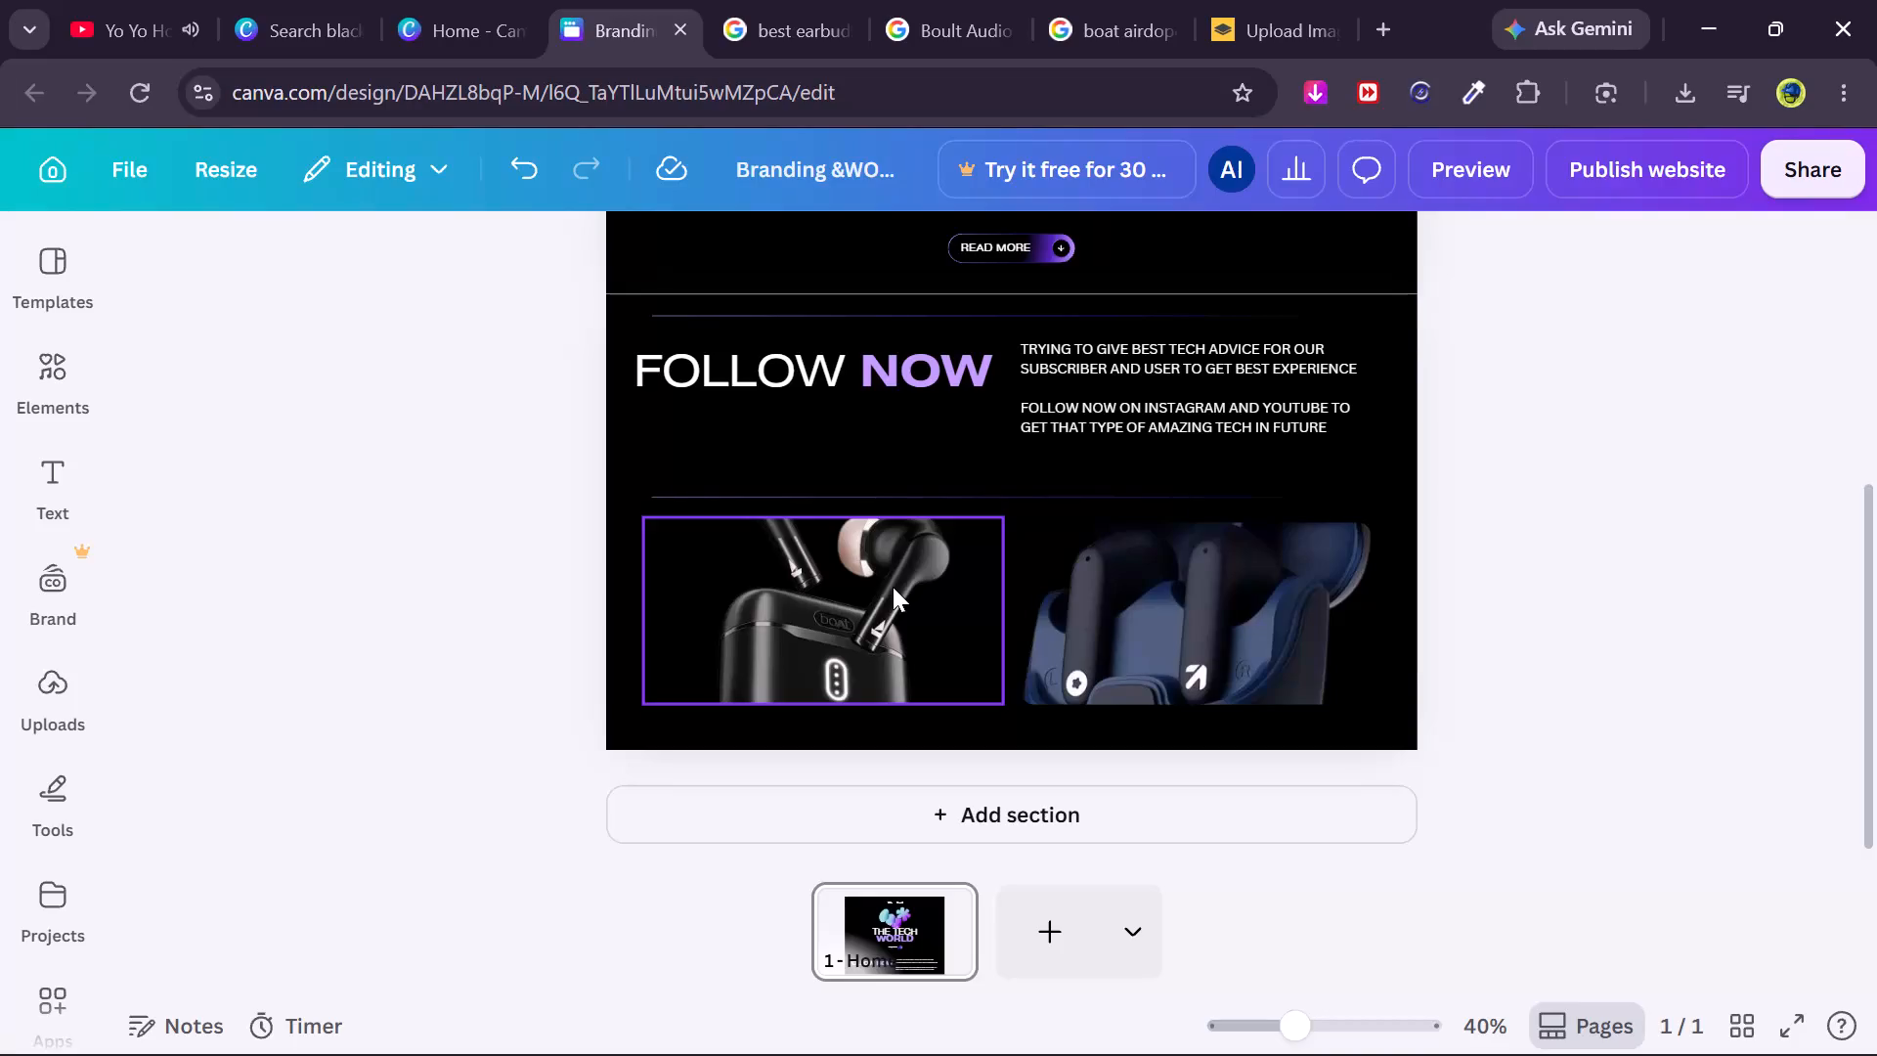
Delete the 3D flower and one of the overlapping 3D blob shapes above the "THE TECH WORLD" heading.
scroll(666, 413, "up", 3)
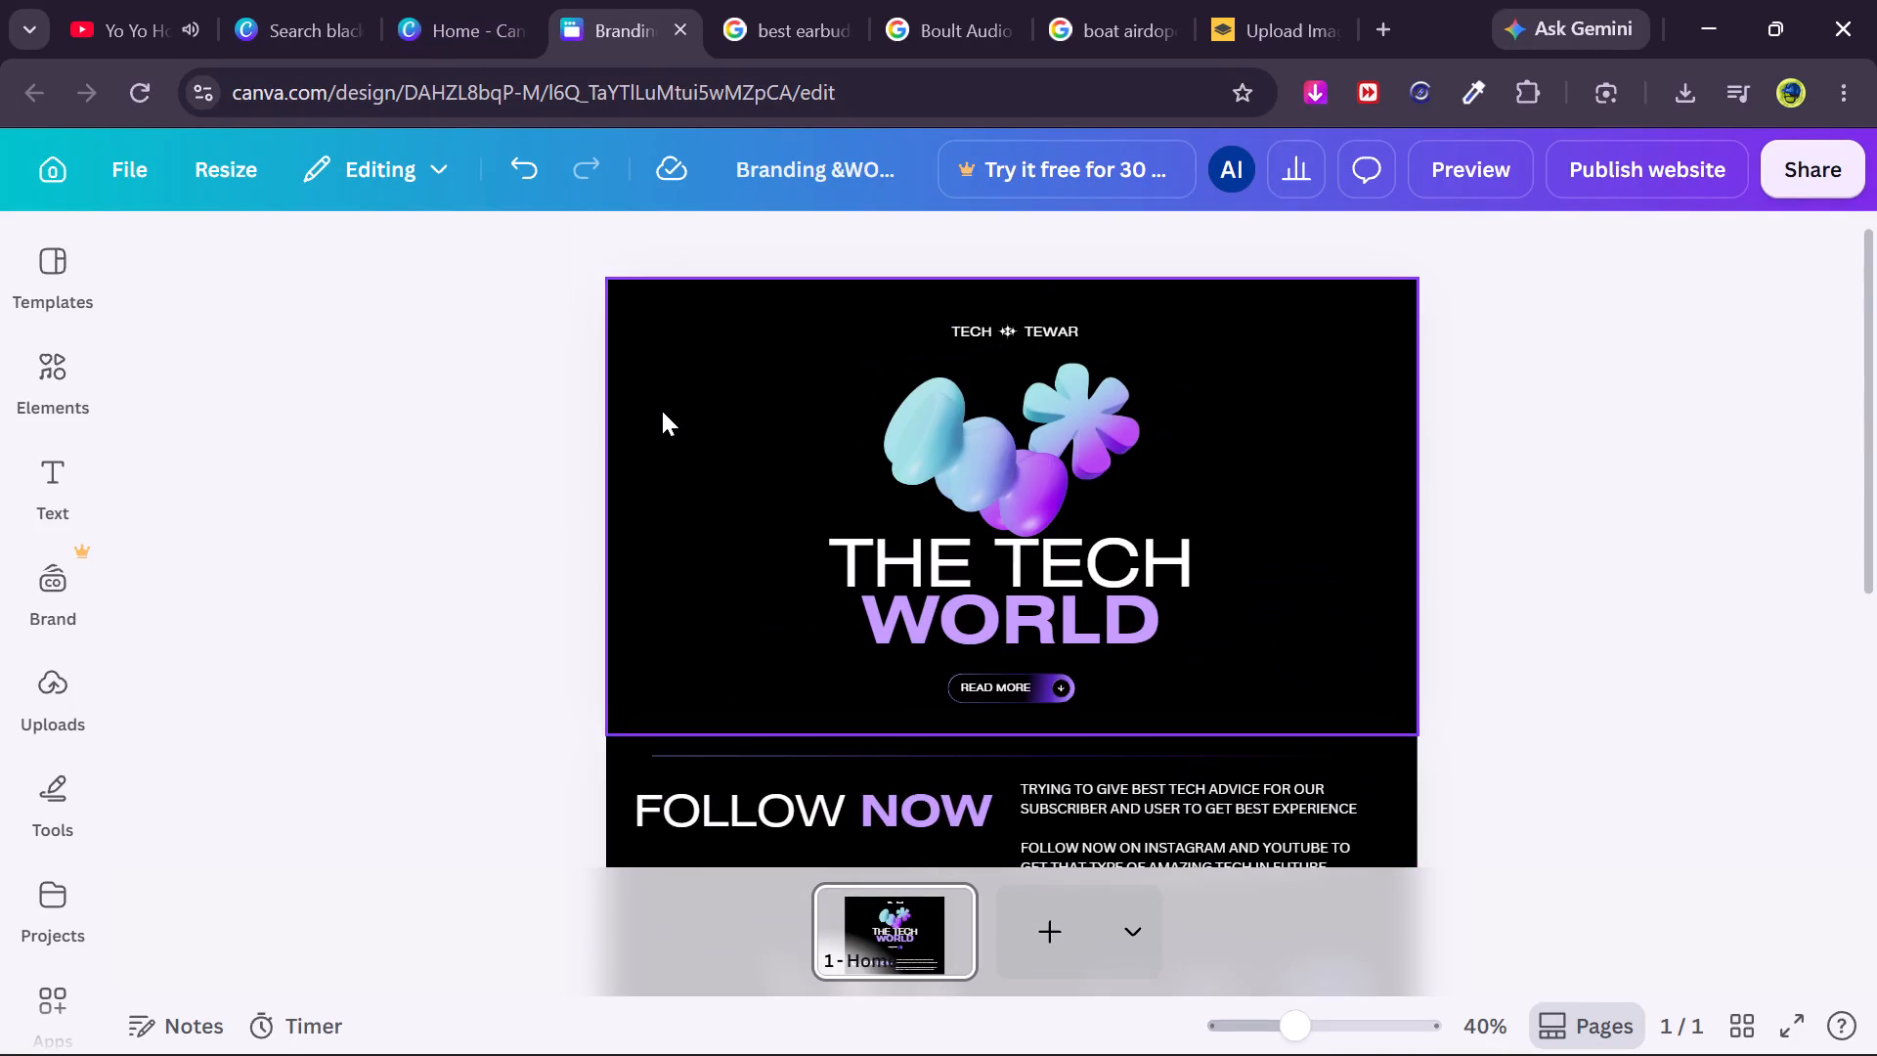
scroll(662, 411, "down", 2)
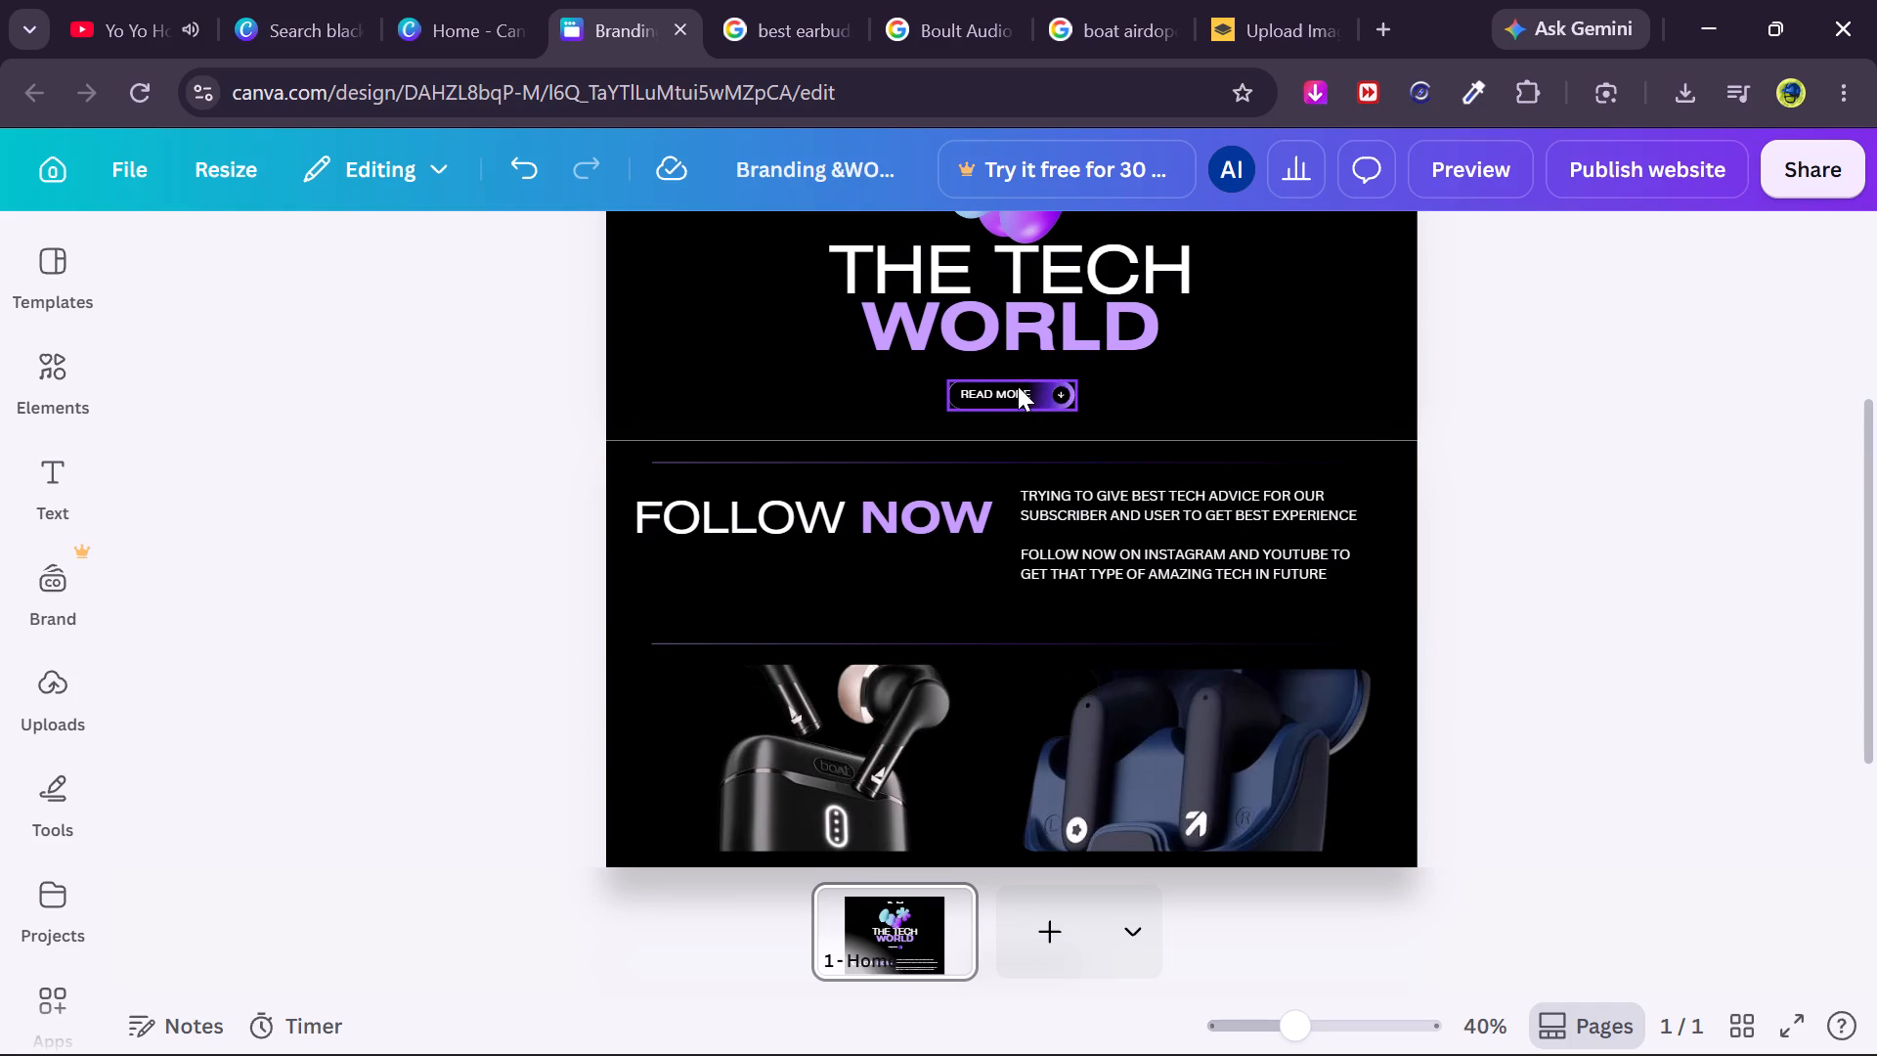
scroll(1013, 377, "up", 3)
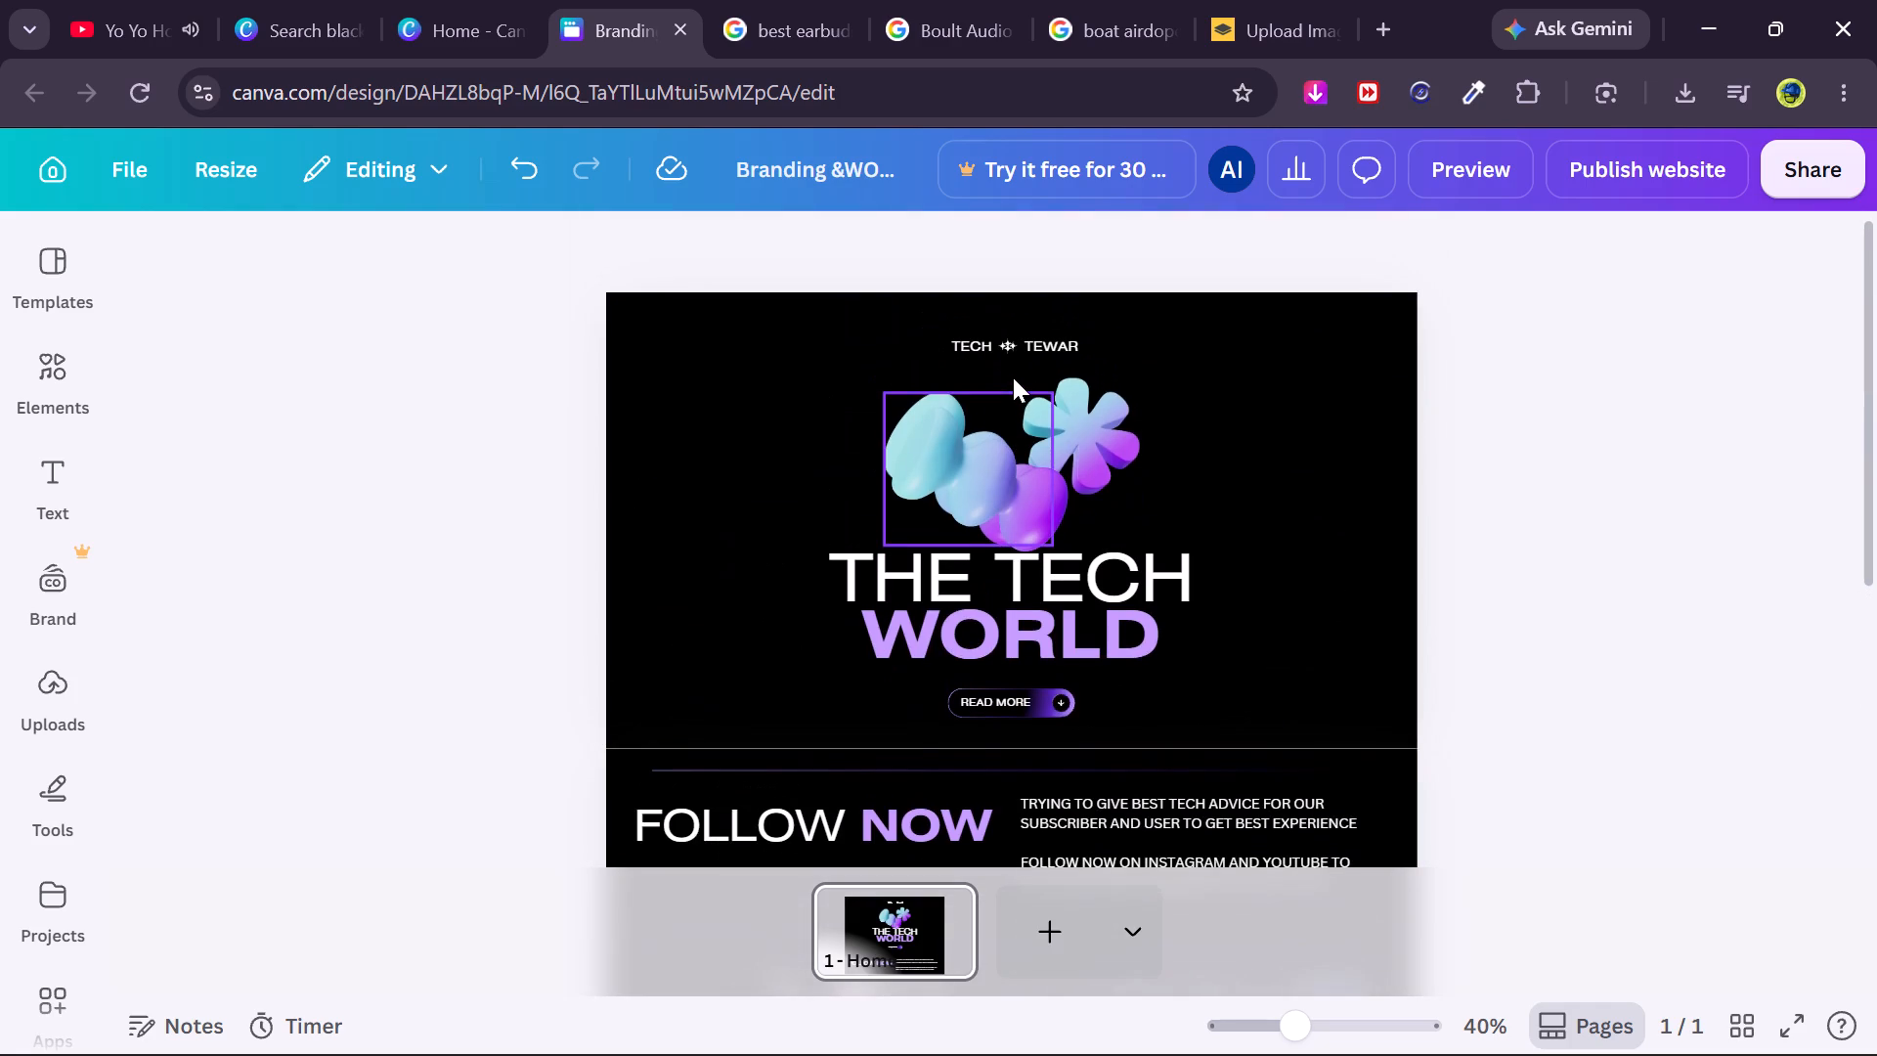
scroll(1013, 377, "up", 2)
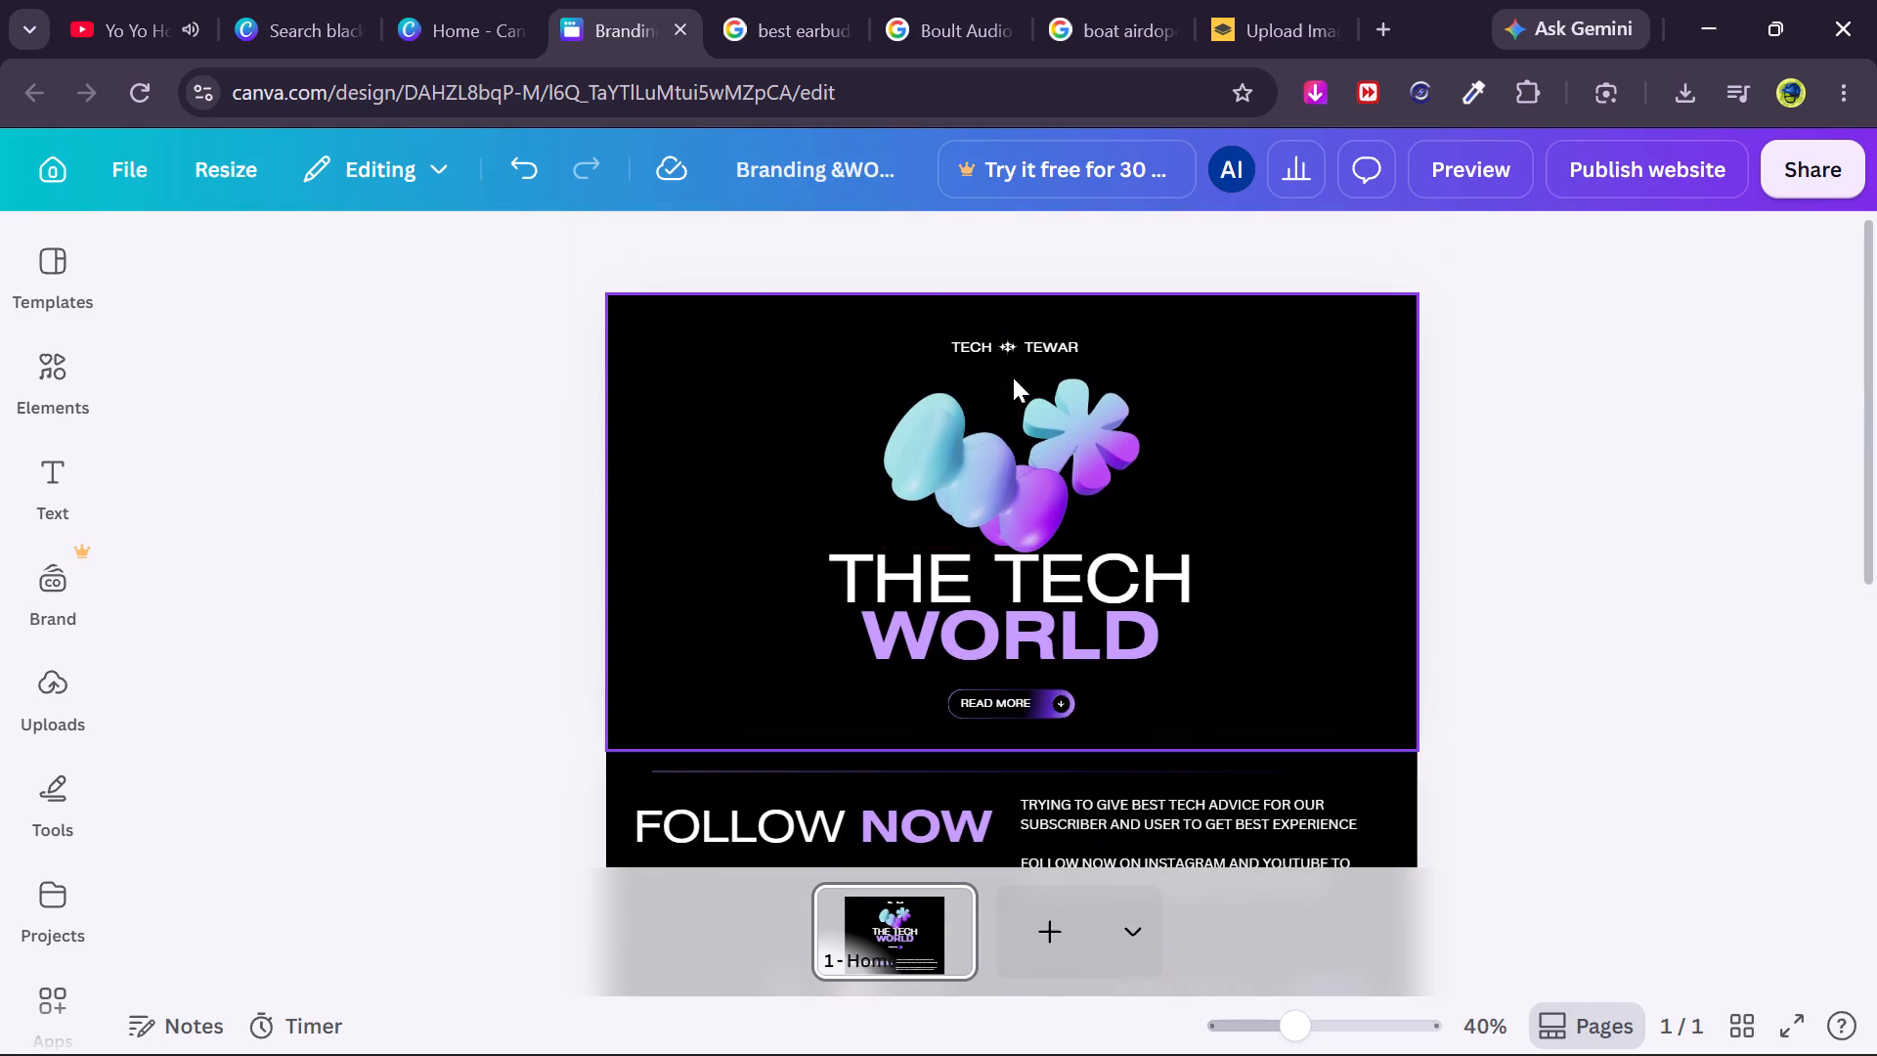
left_click(1092, 414)
left_click(1124, 554)
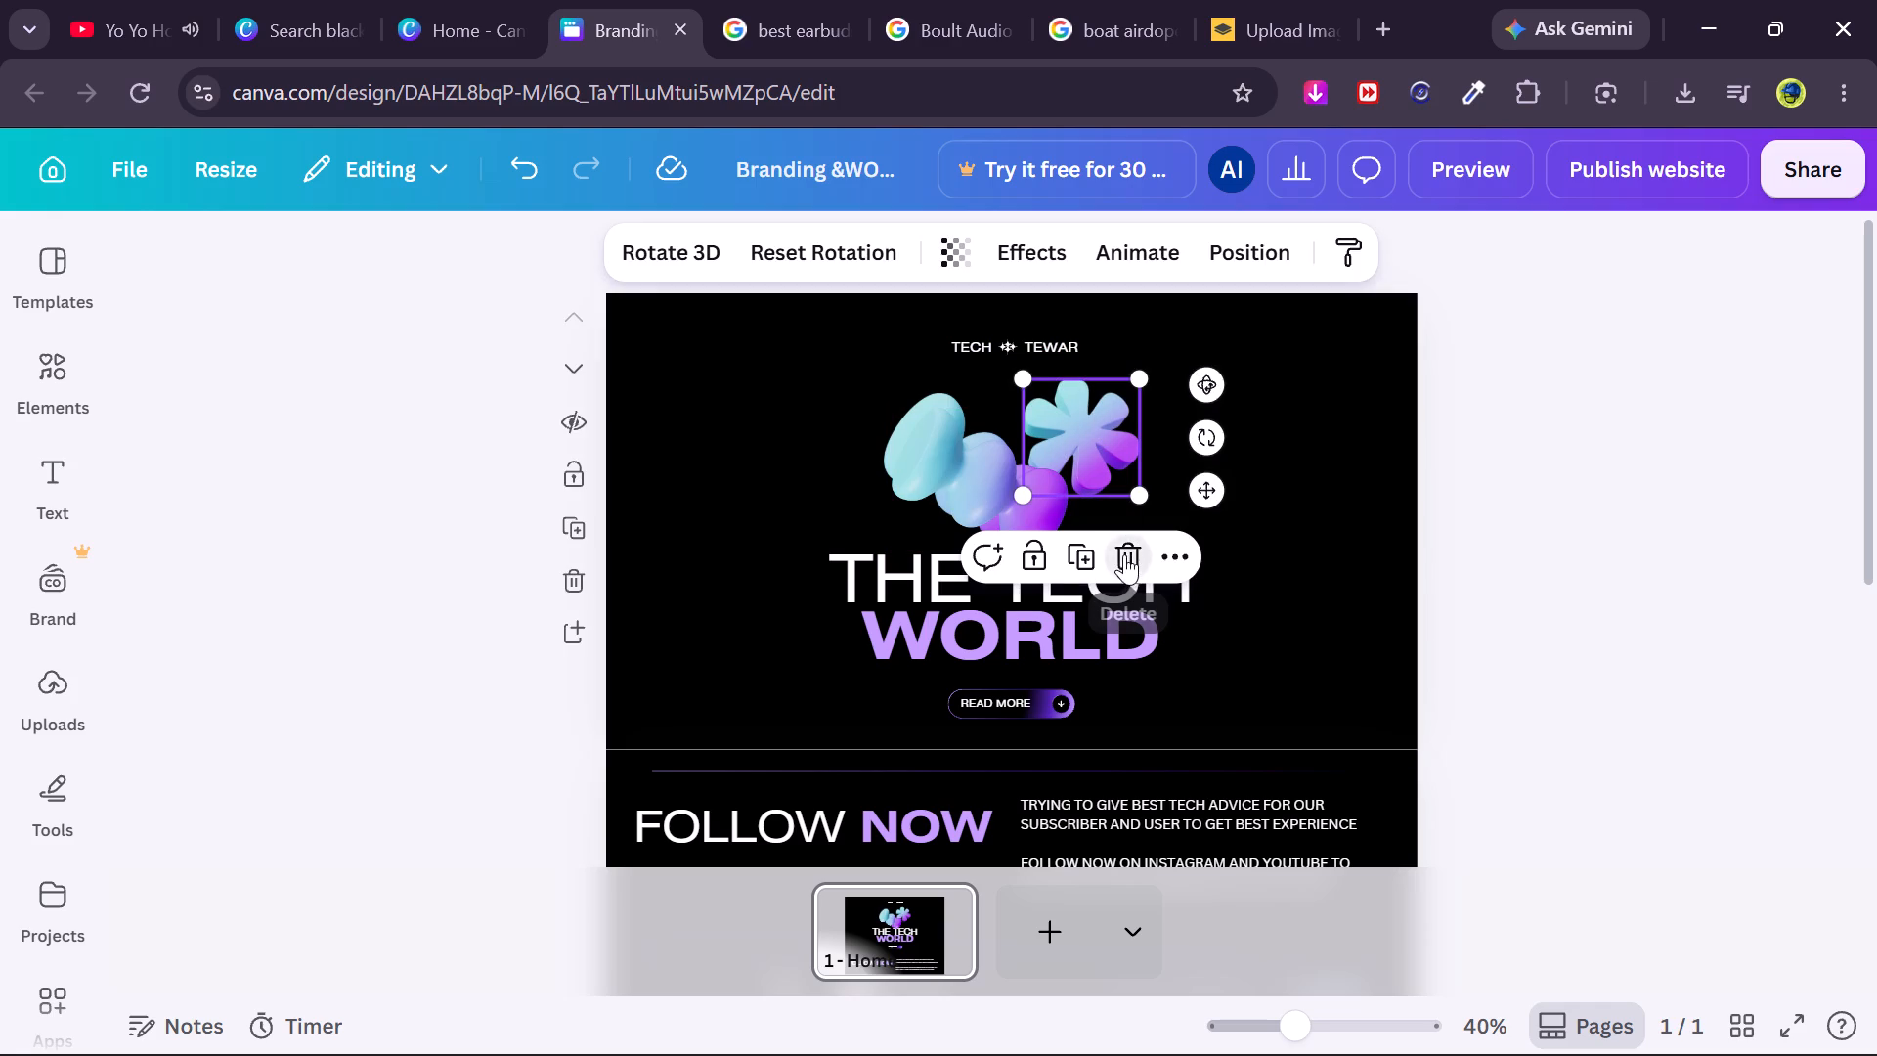
left_click(999, 486)
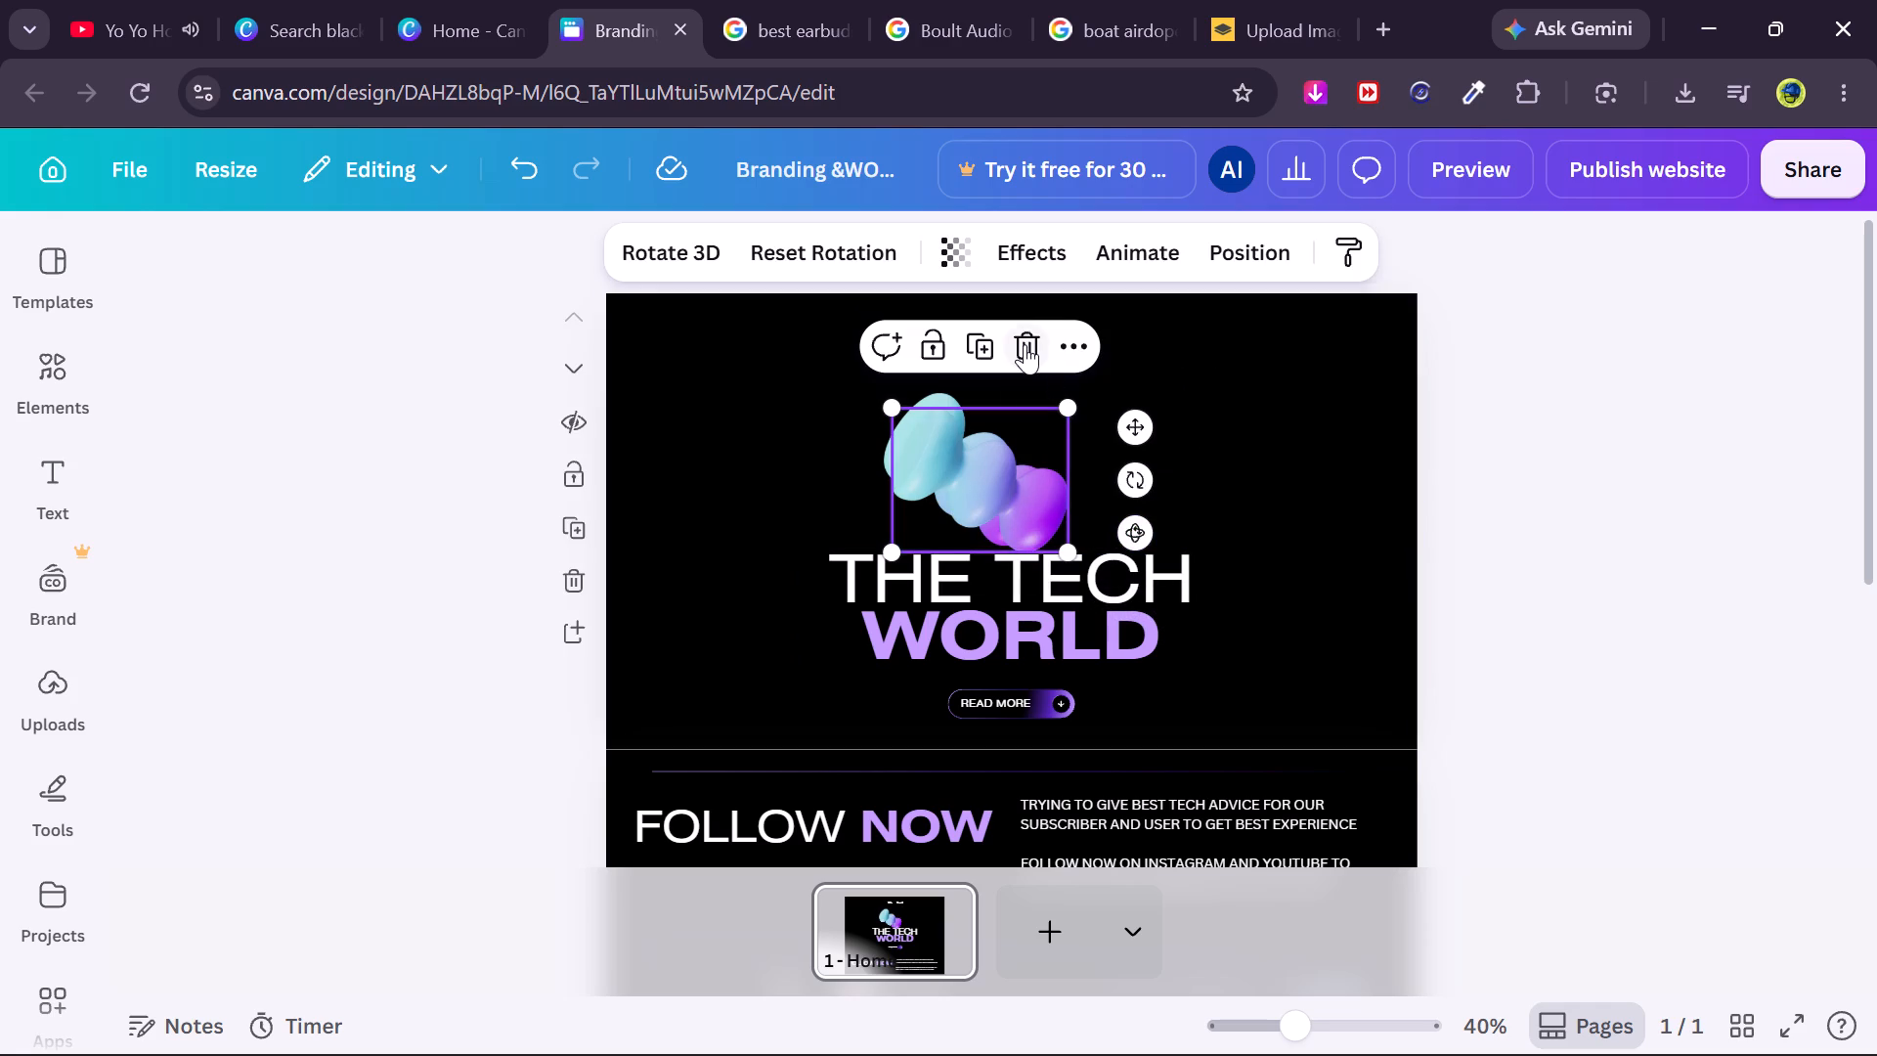
left_click(1025, 344)
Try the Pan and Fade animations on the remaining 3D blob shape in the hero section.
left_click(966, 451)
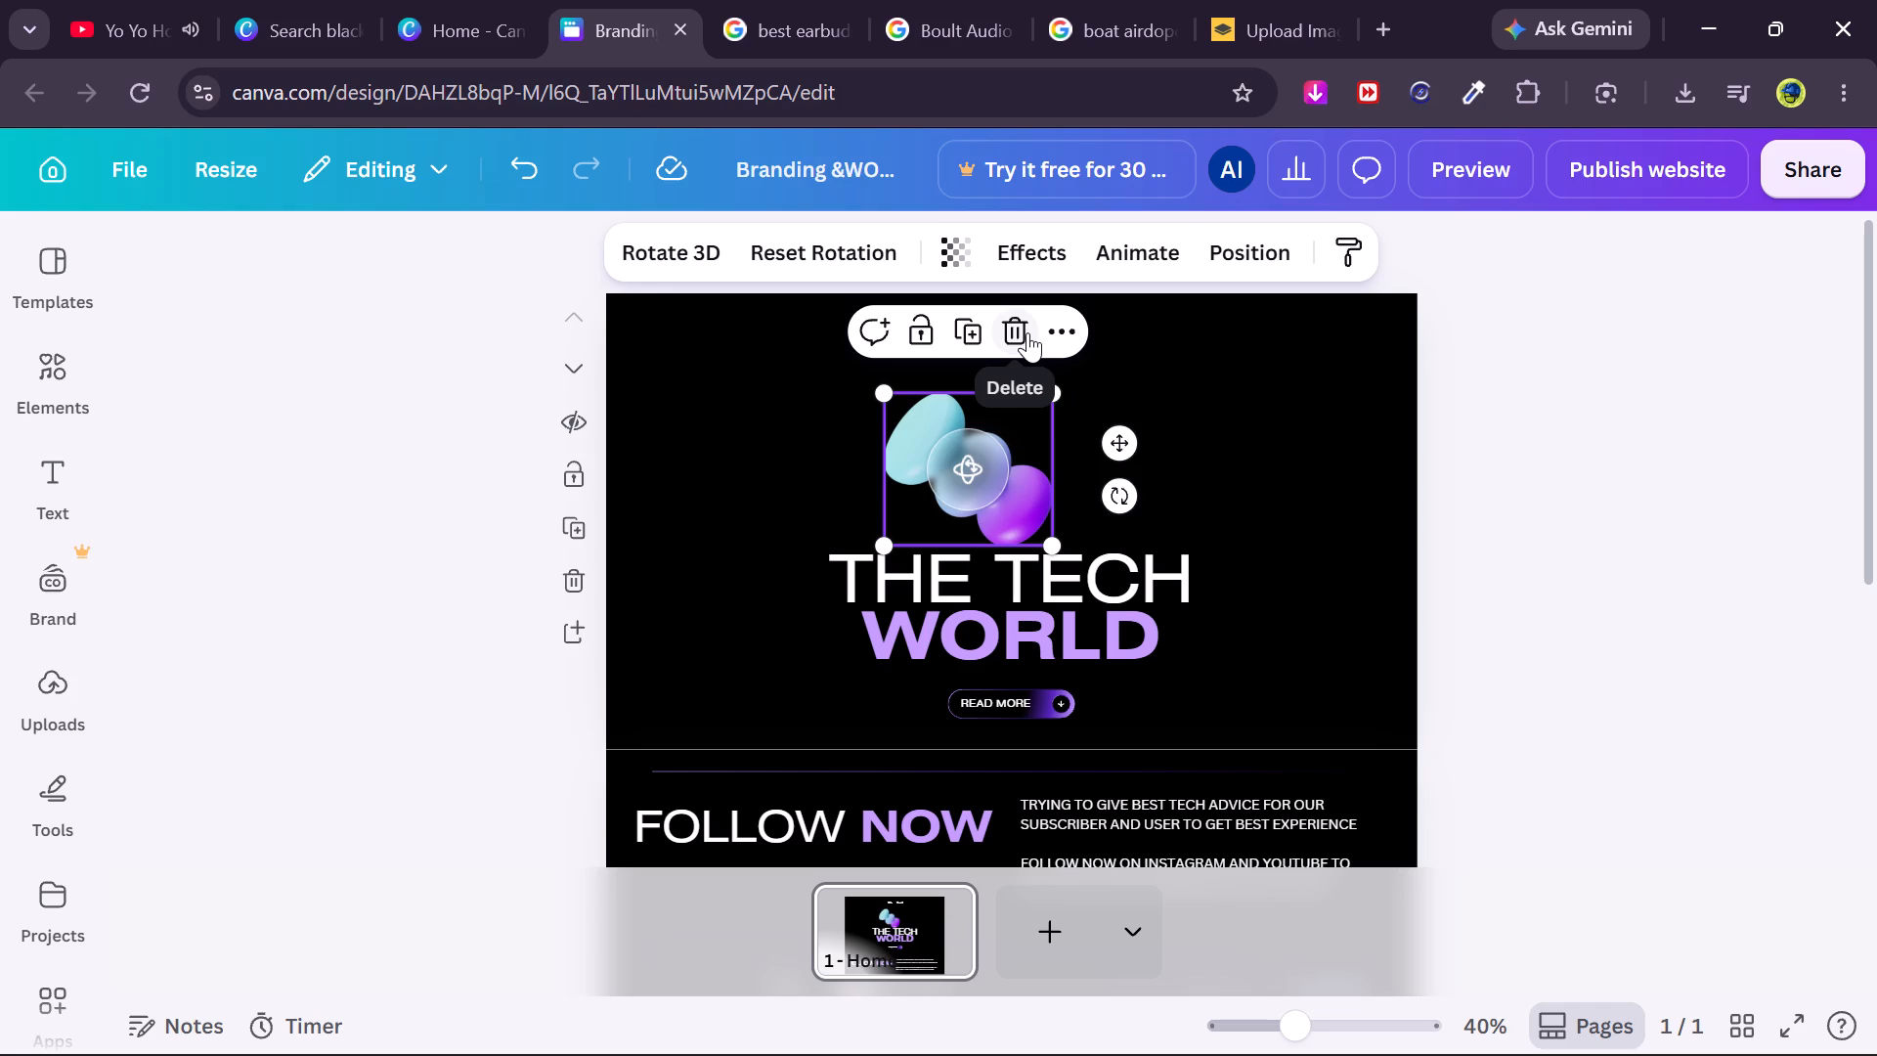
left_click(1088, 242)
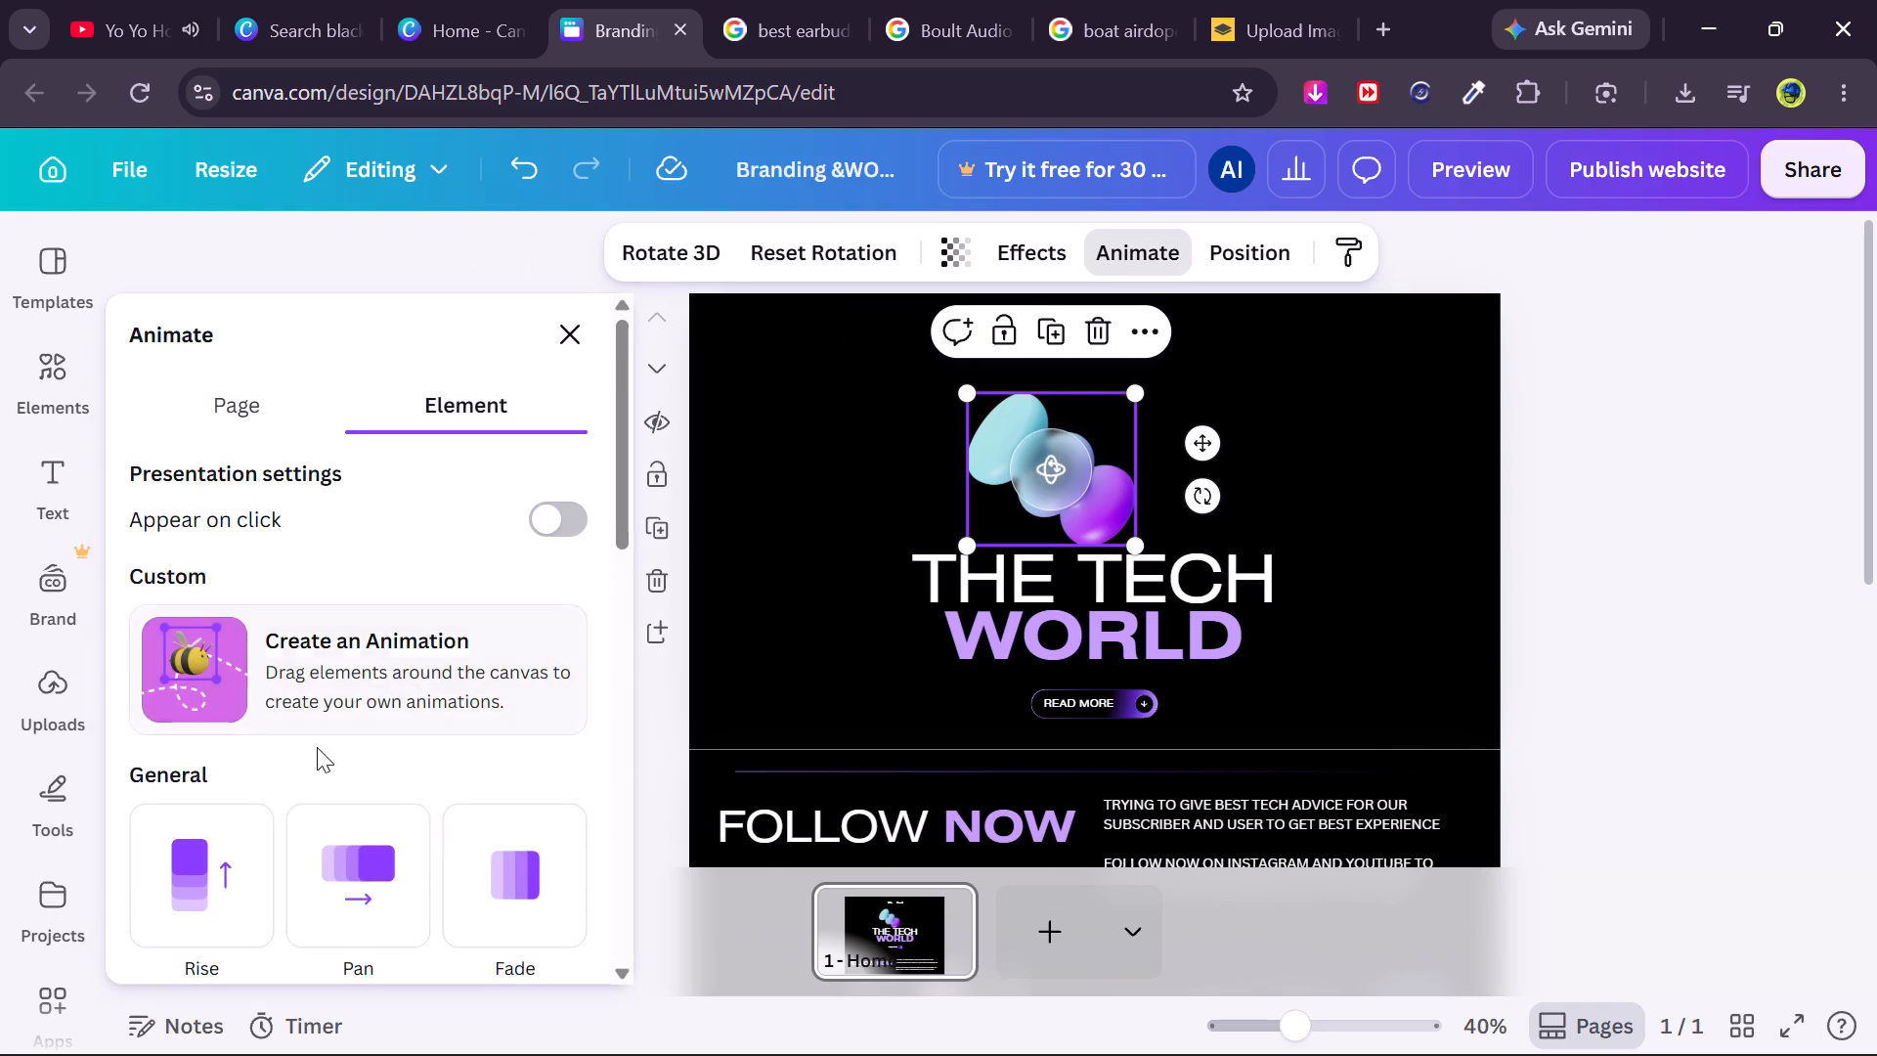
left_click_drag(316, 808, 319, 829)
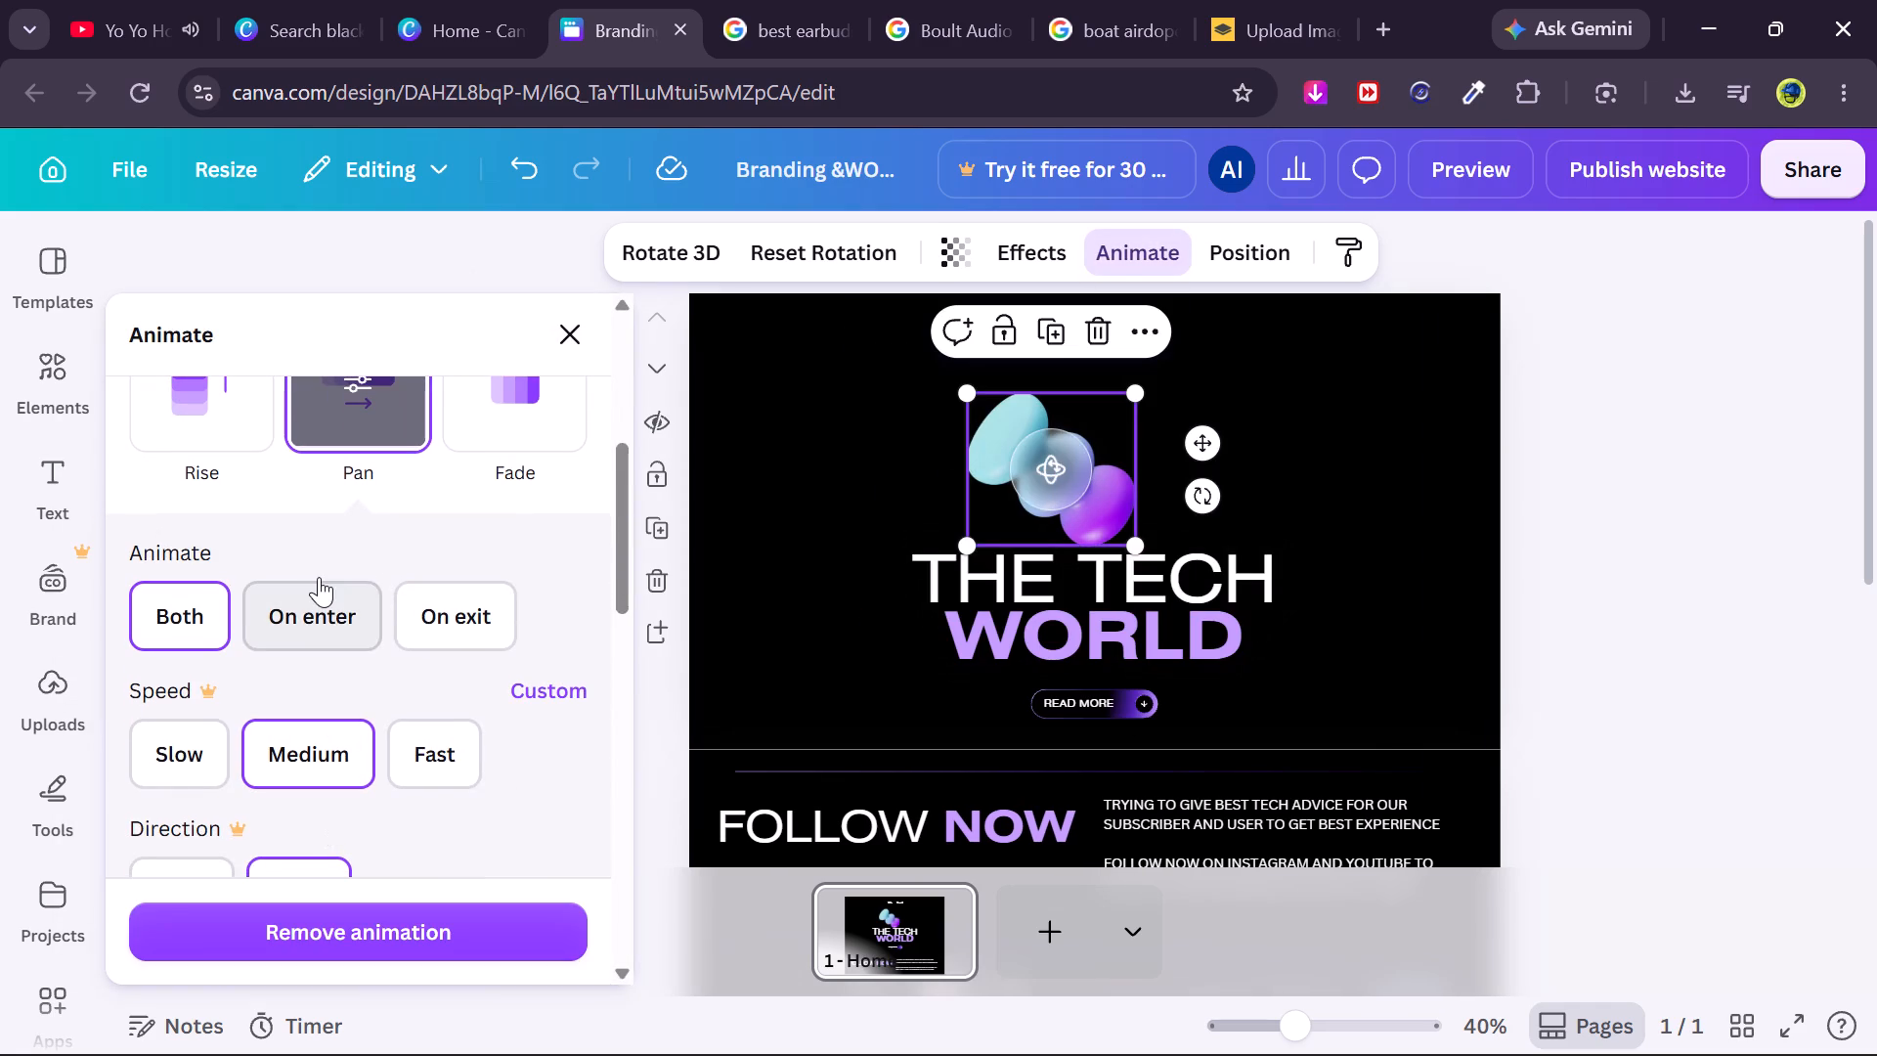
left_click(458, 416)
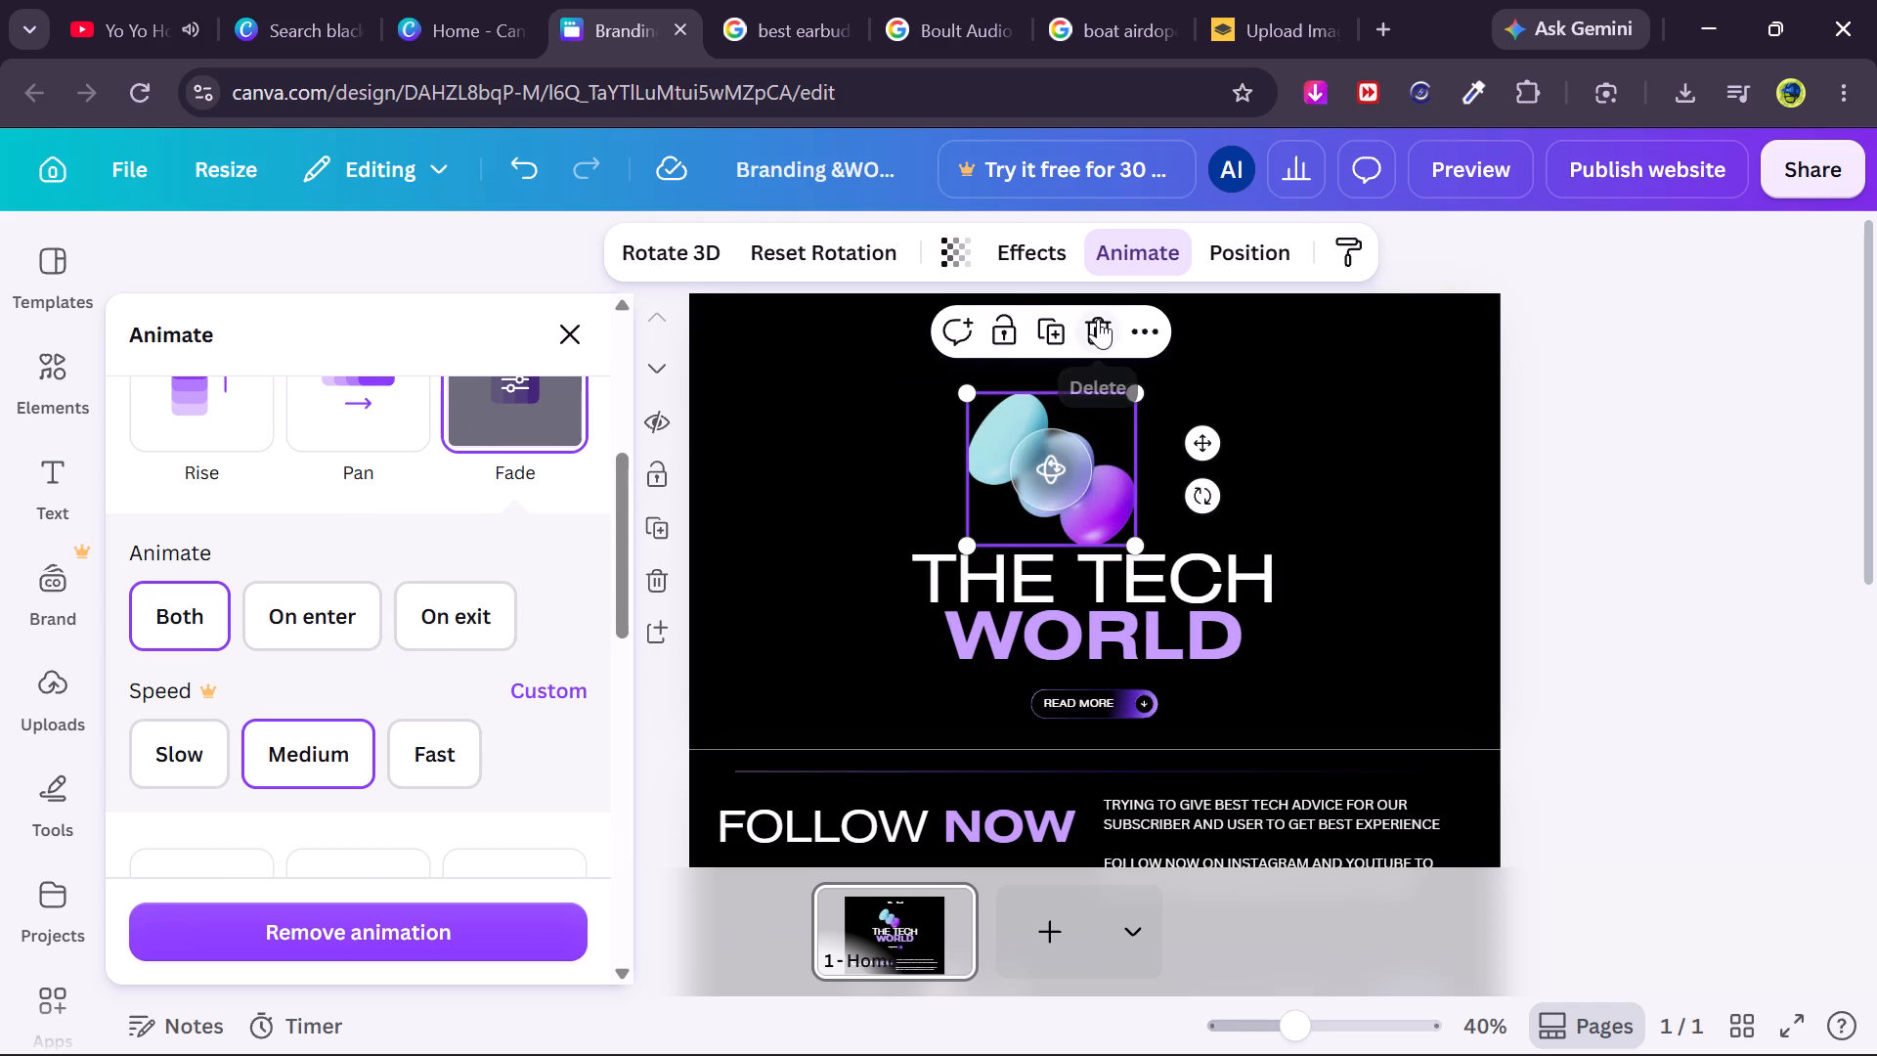
Delete the remaining 3D blob shape above the "THE TECH WORLD" heading.
left_click(1098, 319)
left_click(1636, 486)
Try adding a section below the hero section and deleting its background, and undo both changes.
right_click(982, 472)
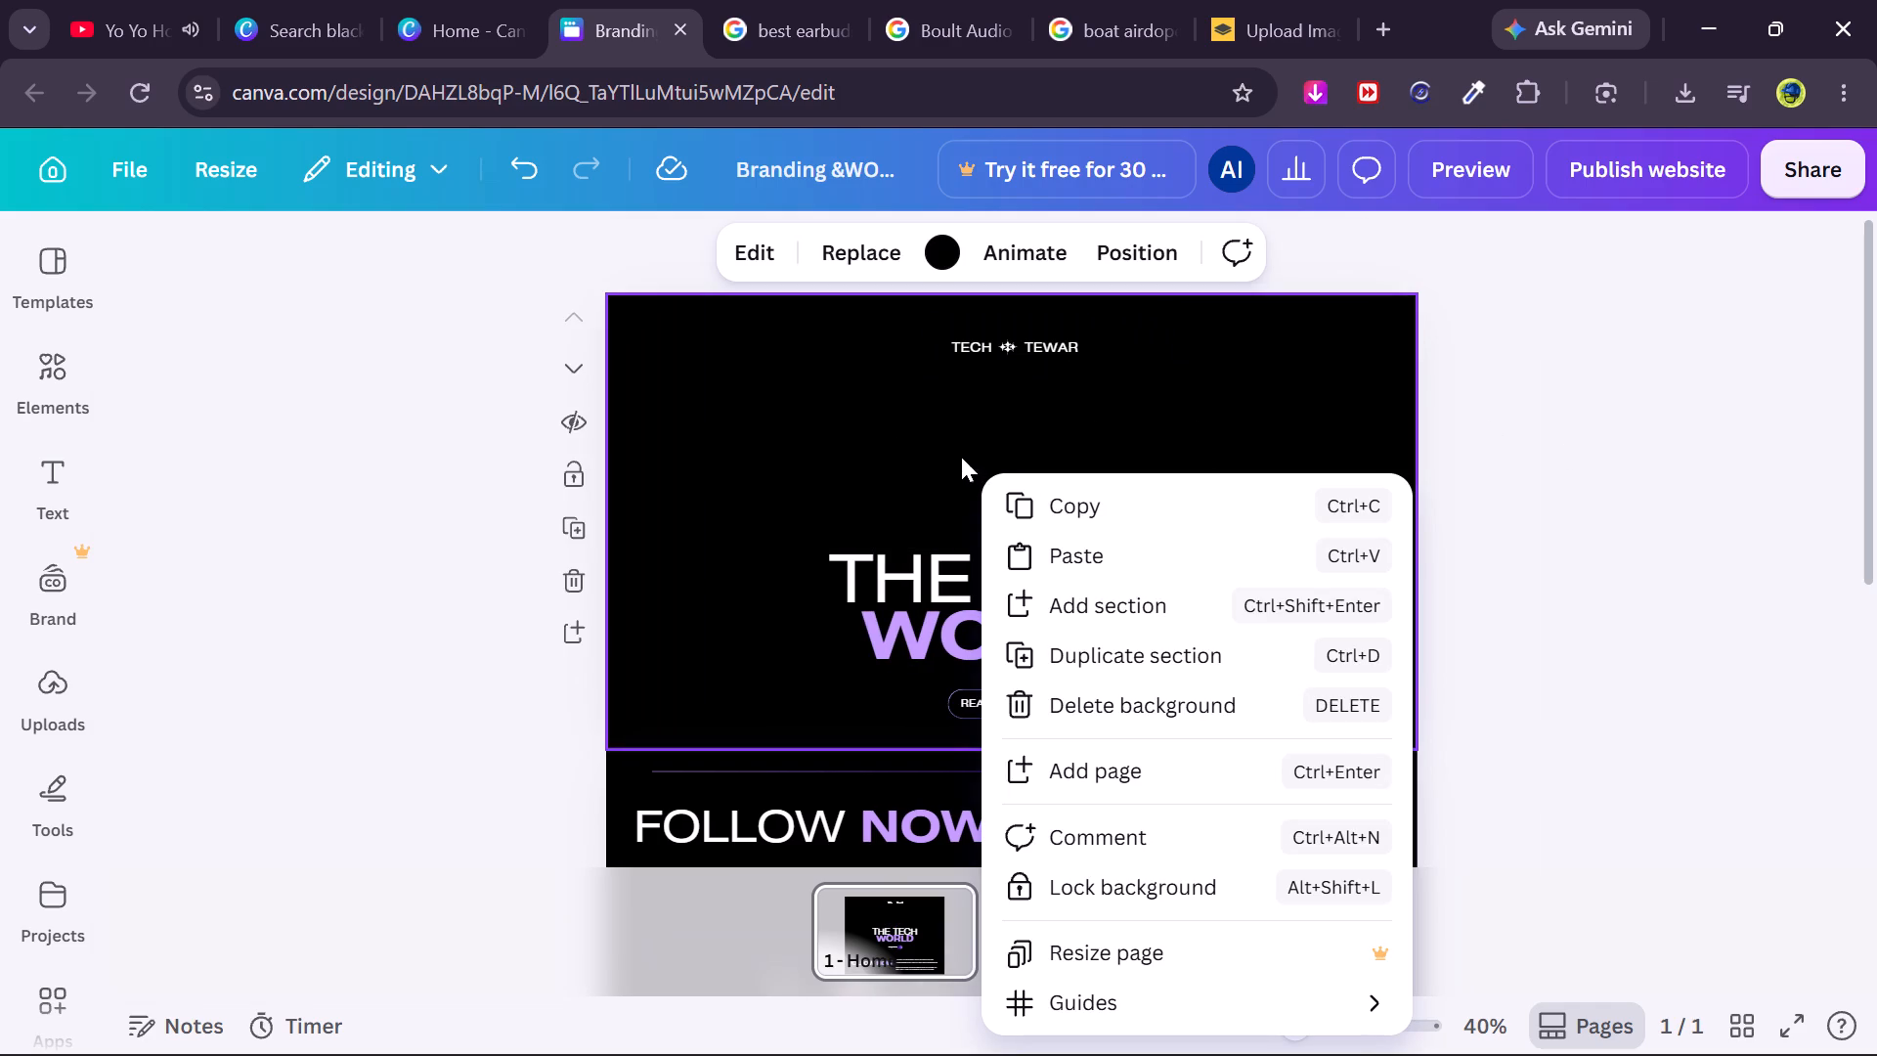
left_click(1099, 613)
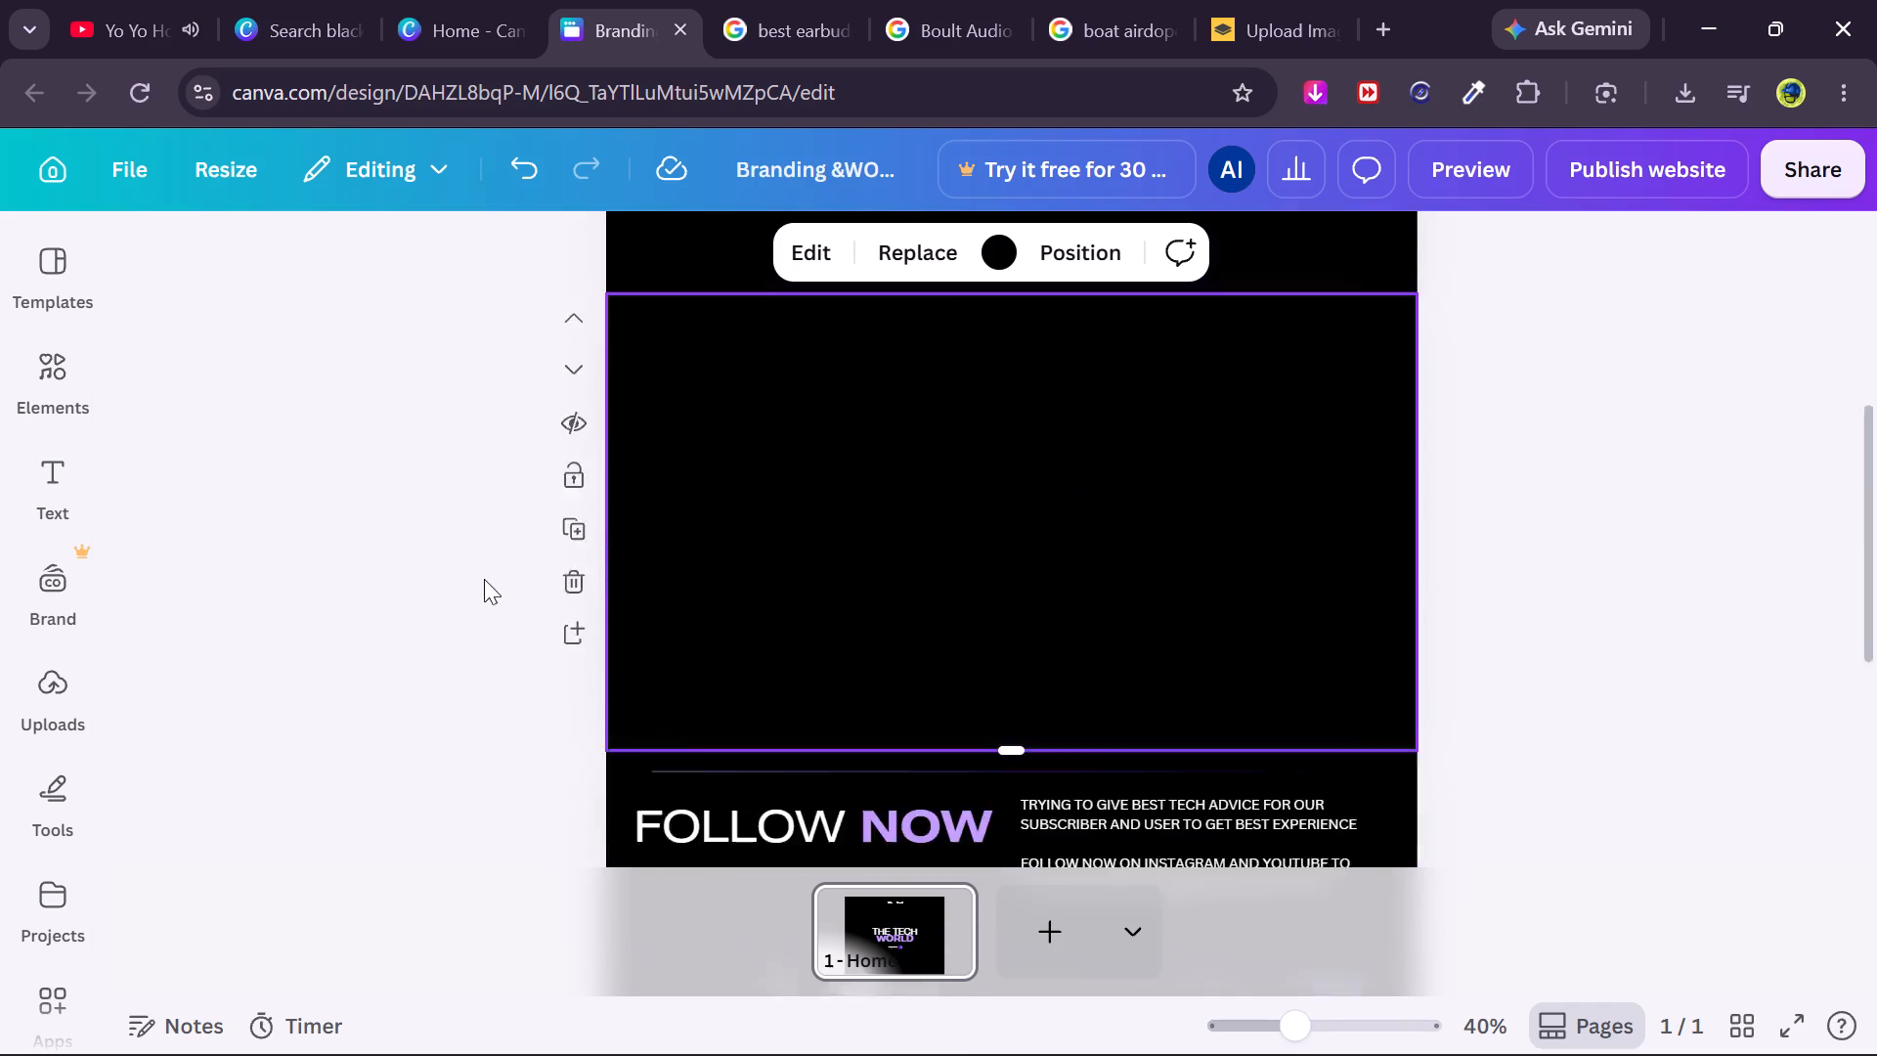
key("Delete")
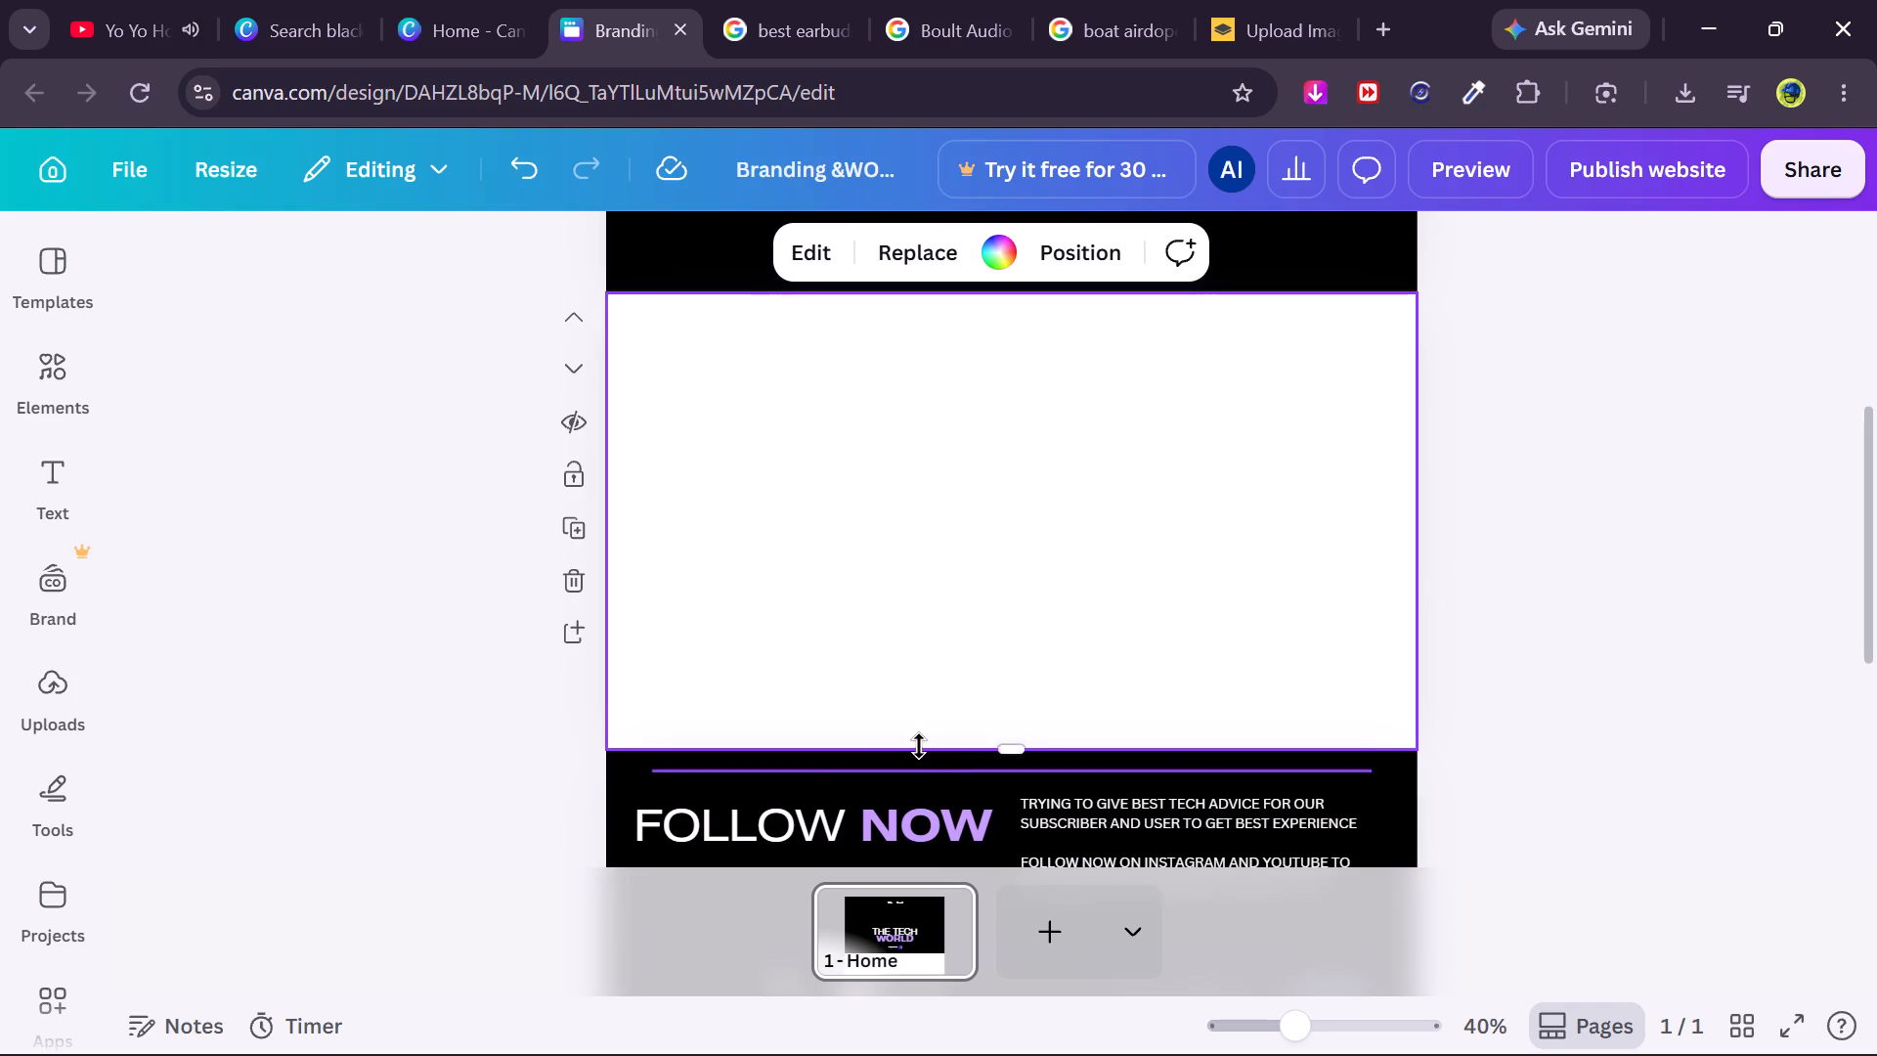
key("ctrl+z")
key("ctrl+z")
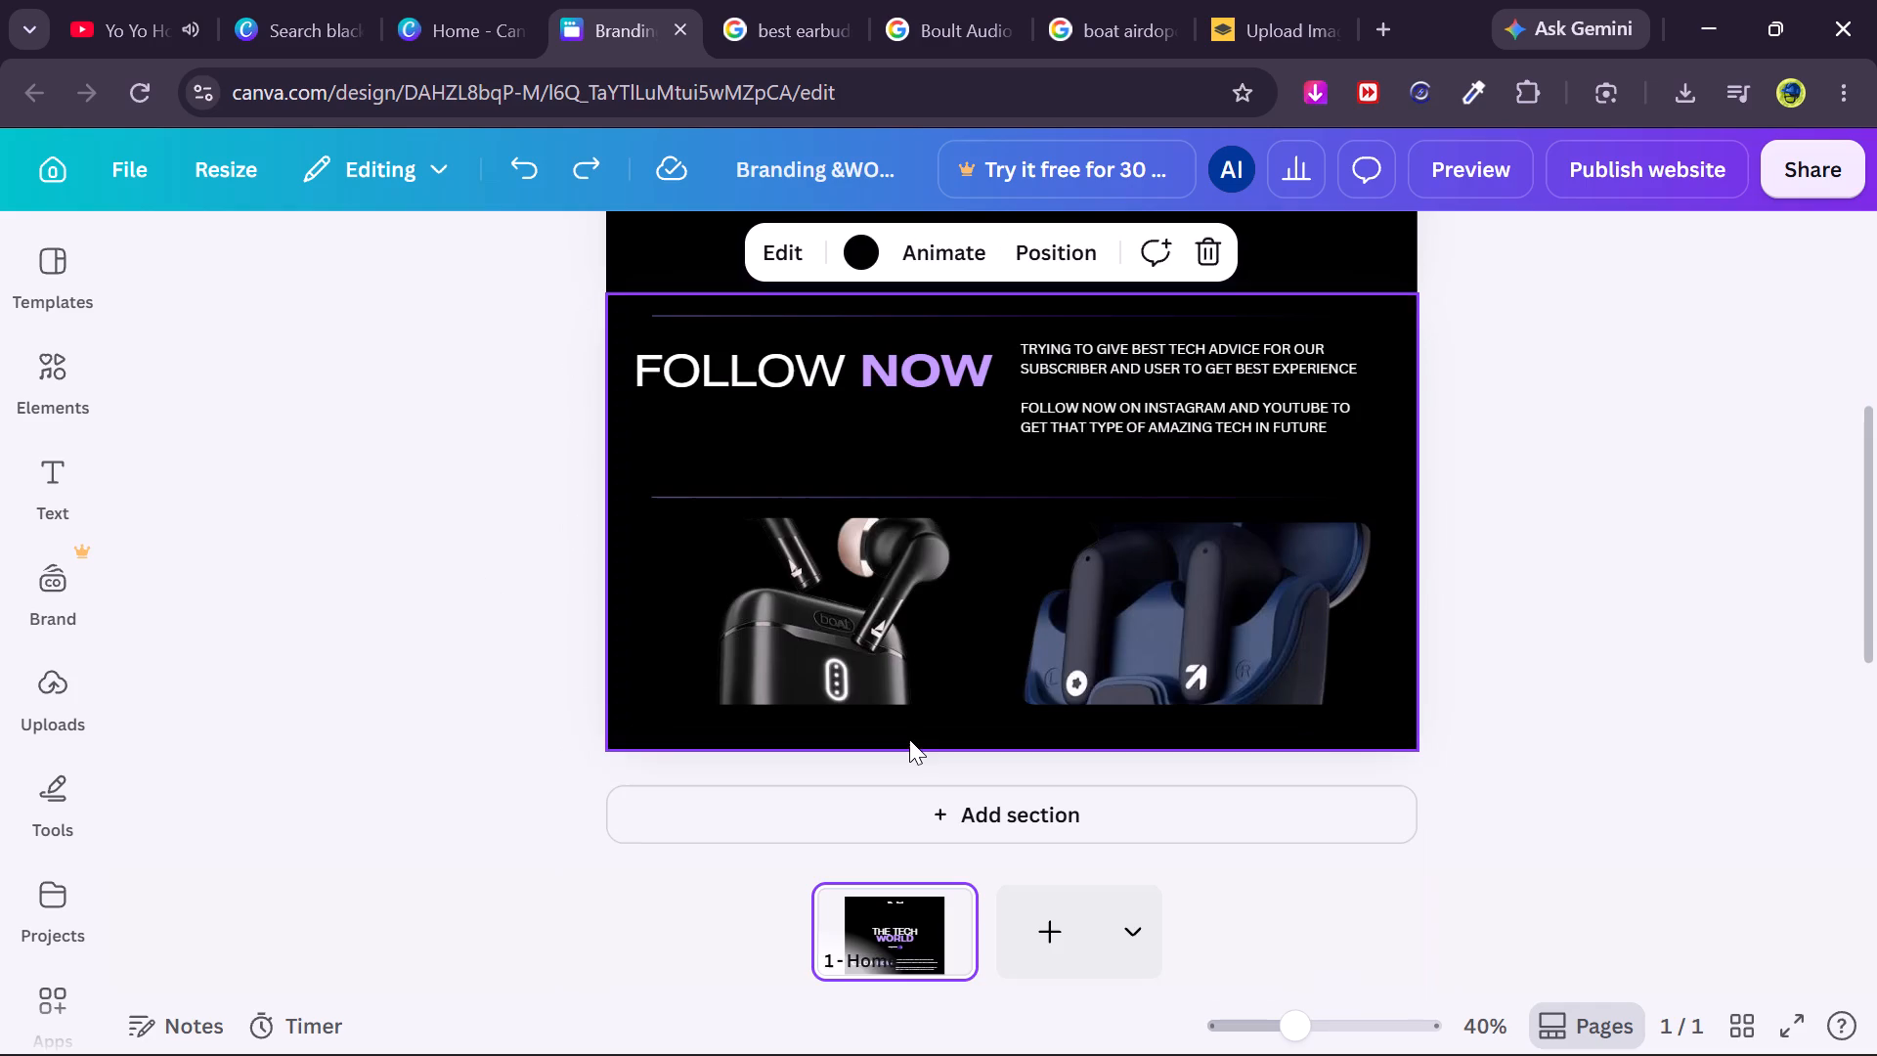
Upload the Tech Tewar Cool Badge image from the Downloads folder.
scroll(654, 733, "up", 4)
scroll(837, 535, "up", 3)
left_click(959, 451)
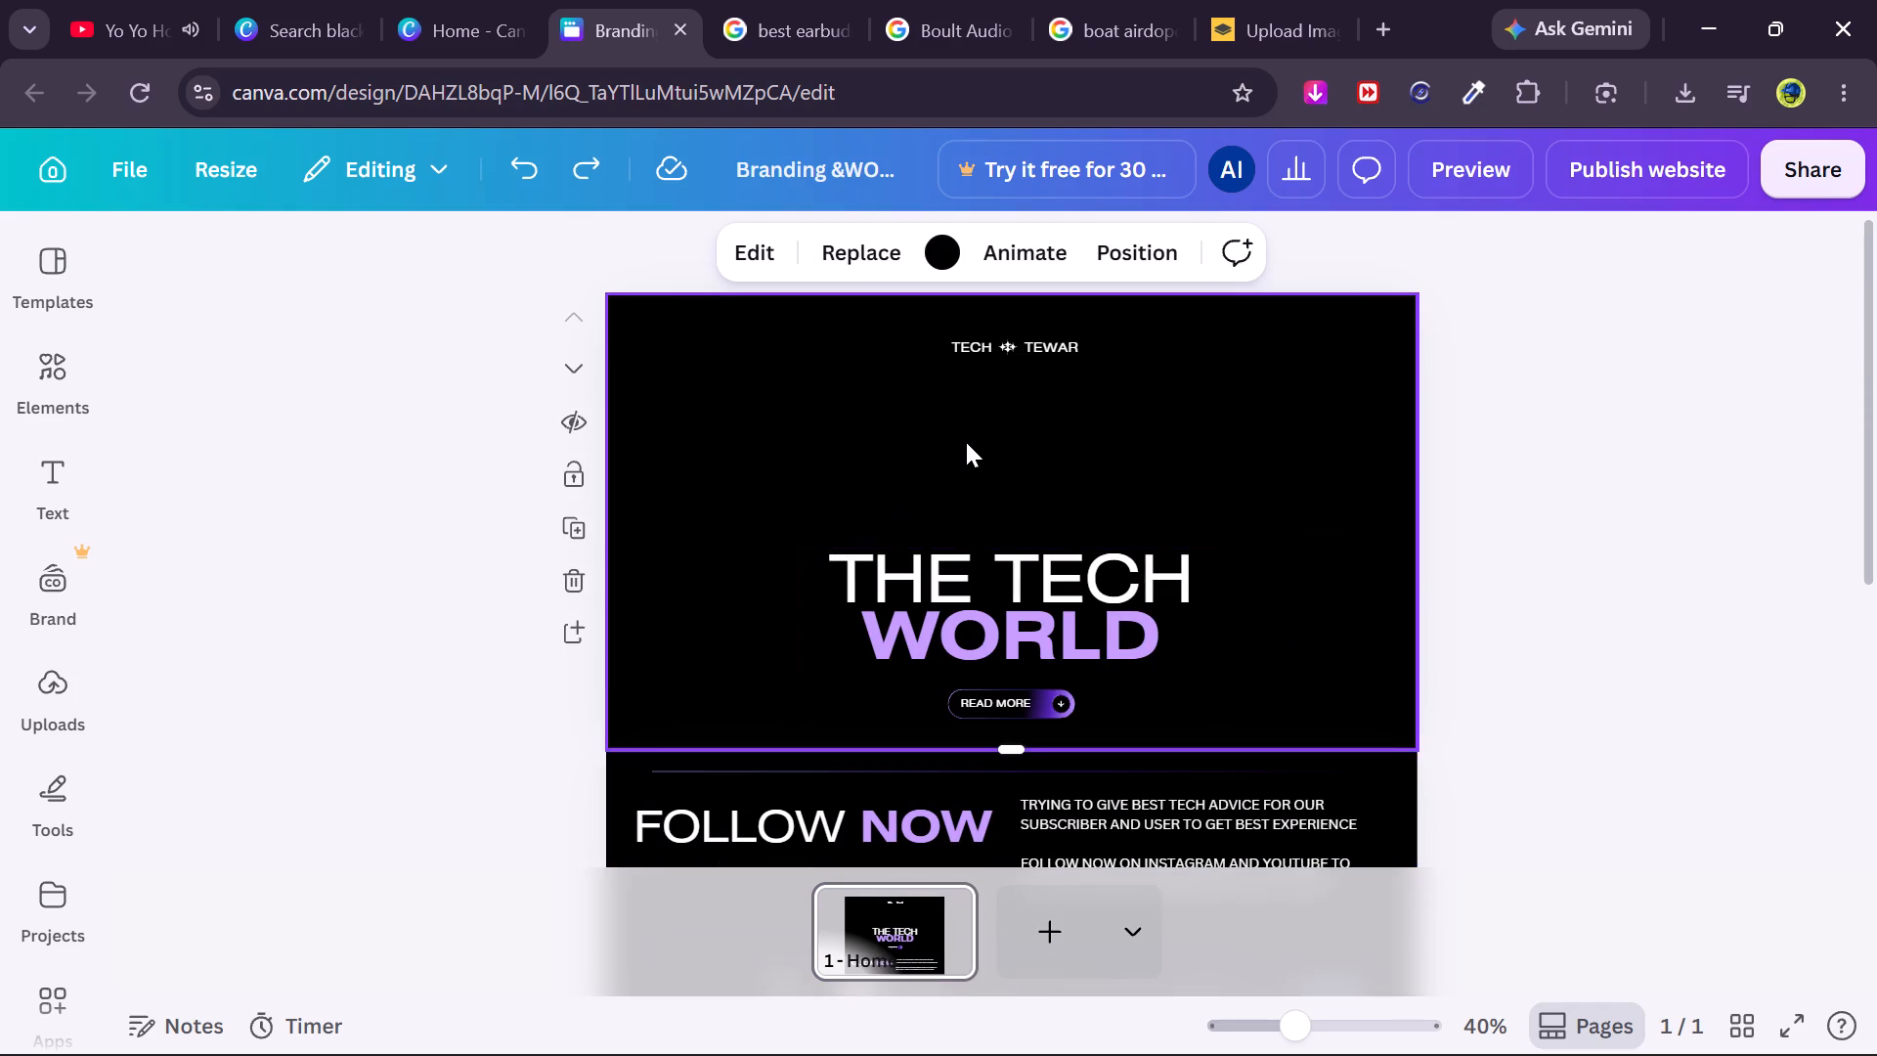
left_click(748, 251)
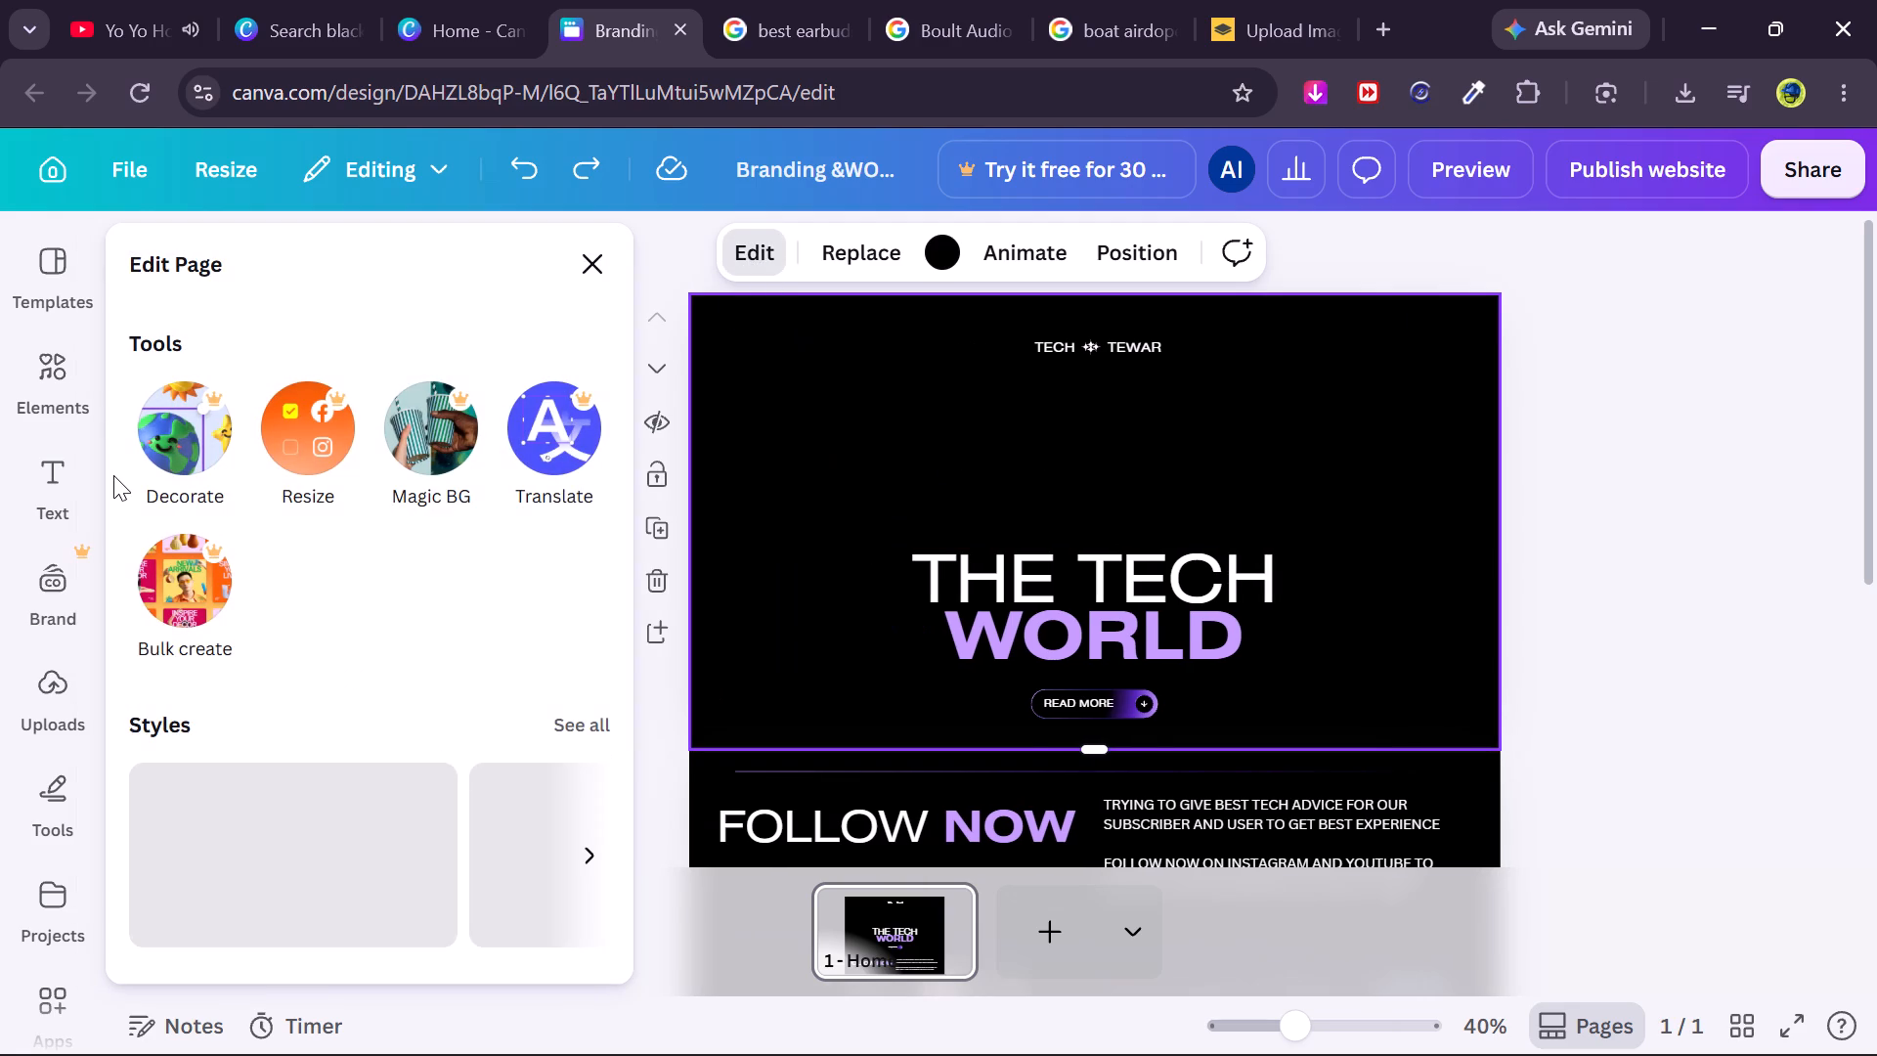
left_click(41, 701)
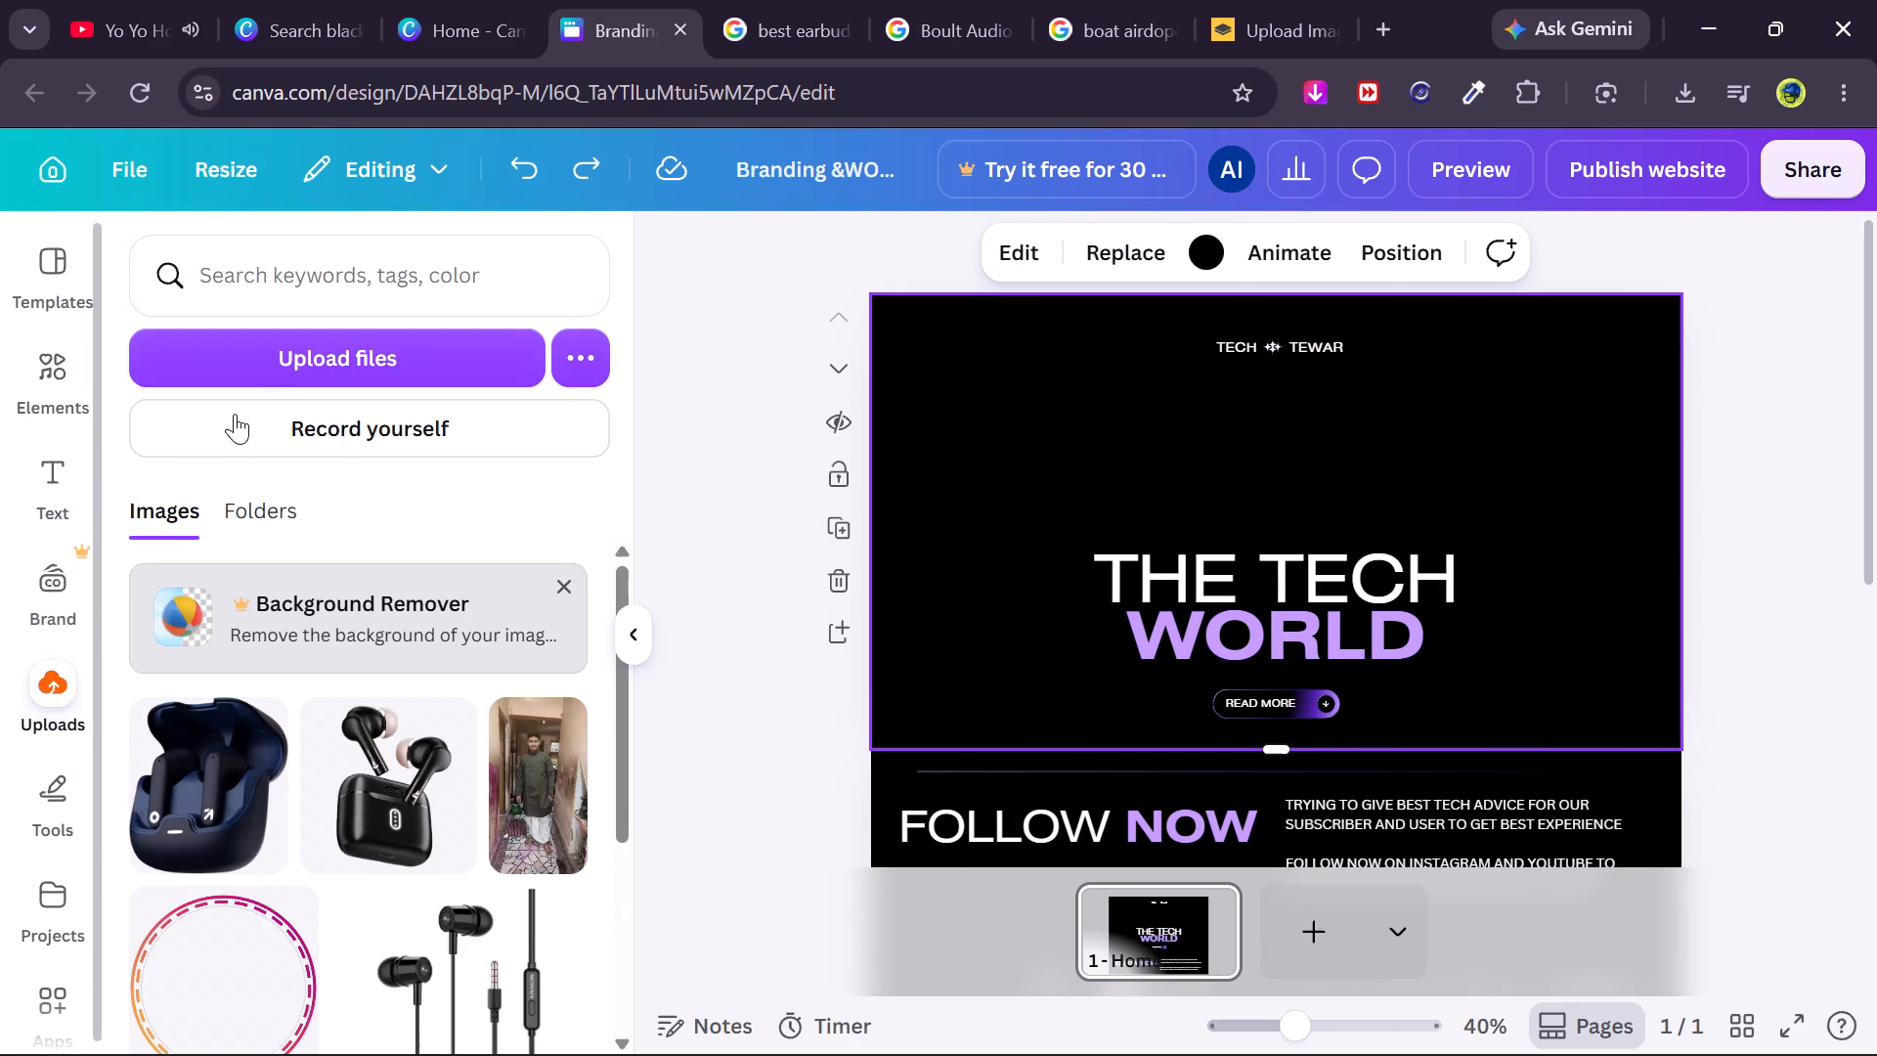
left_click(278, 356)
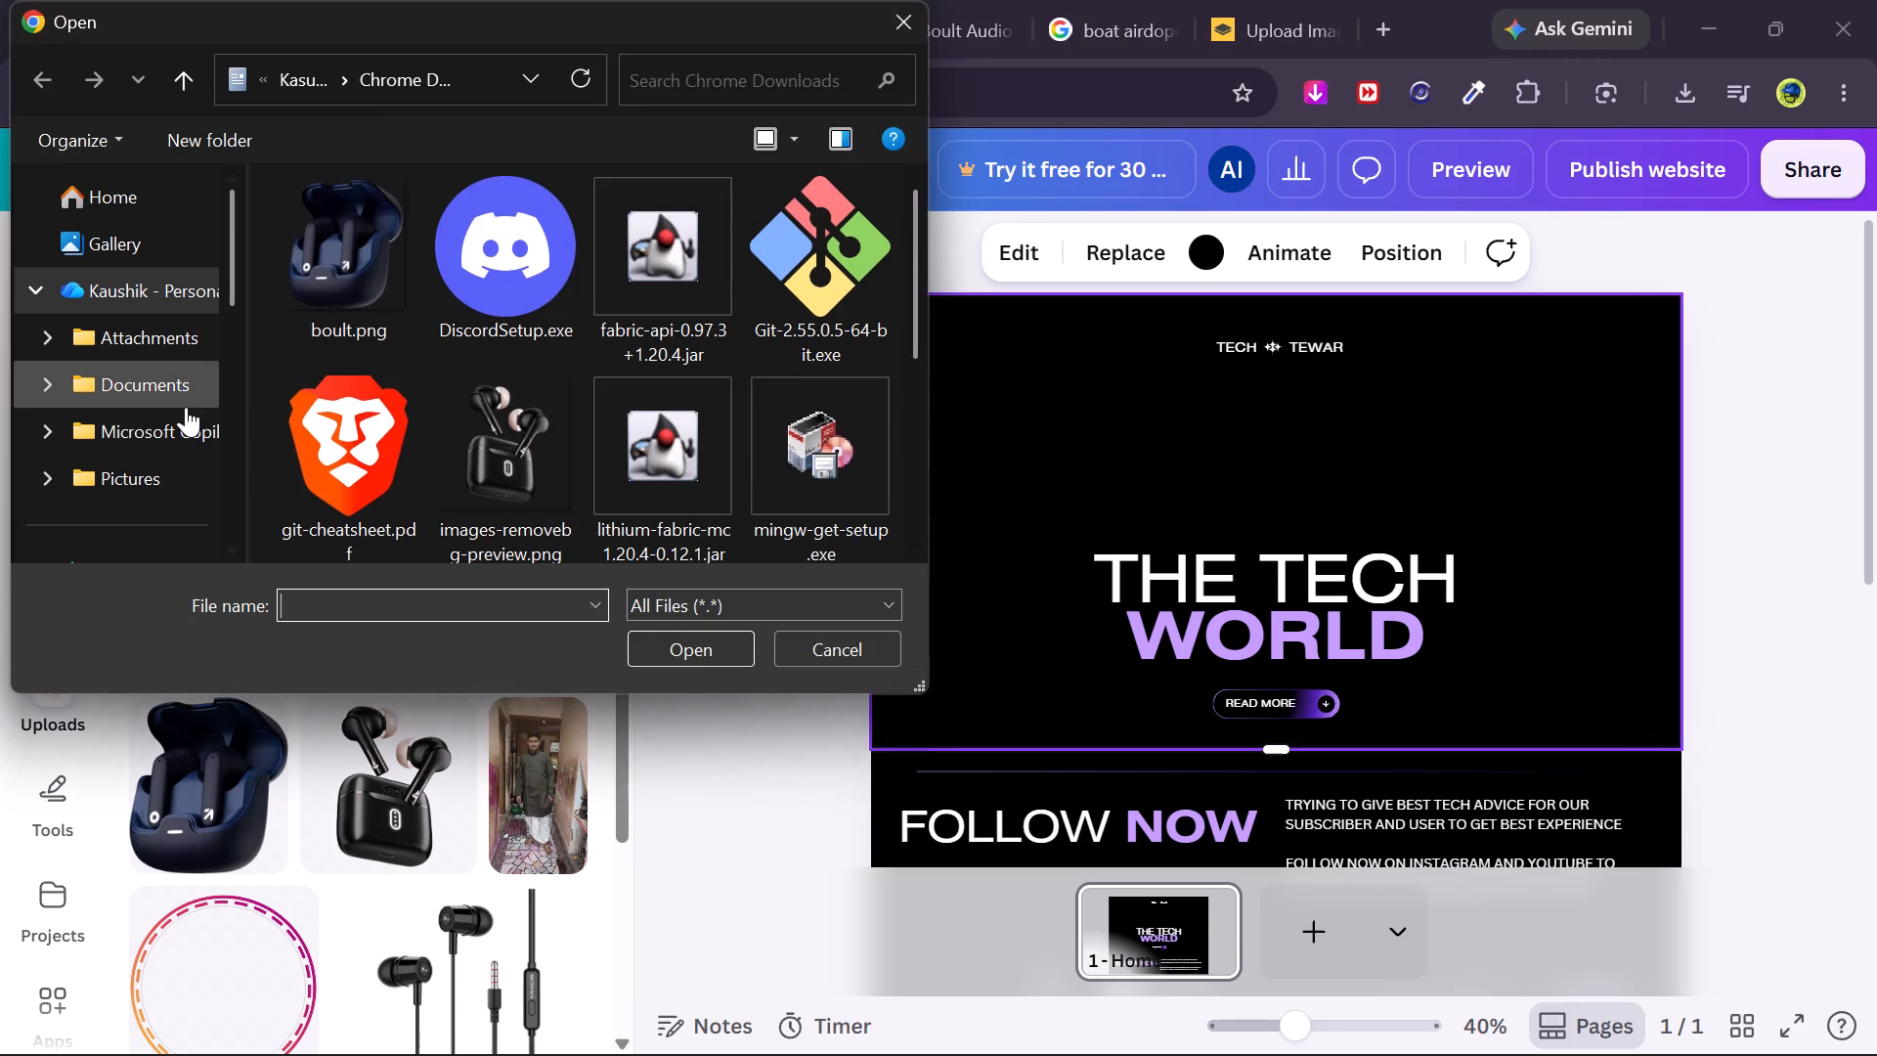
scroll(185, 407, "down", 1)
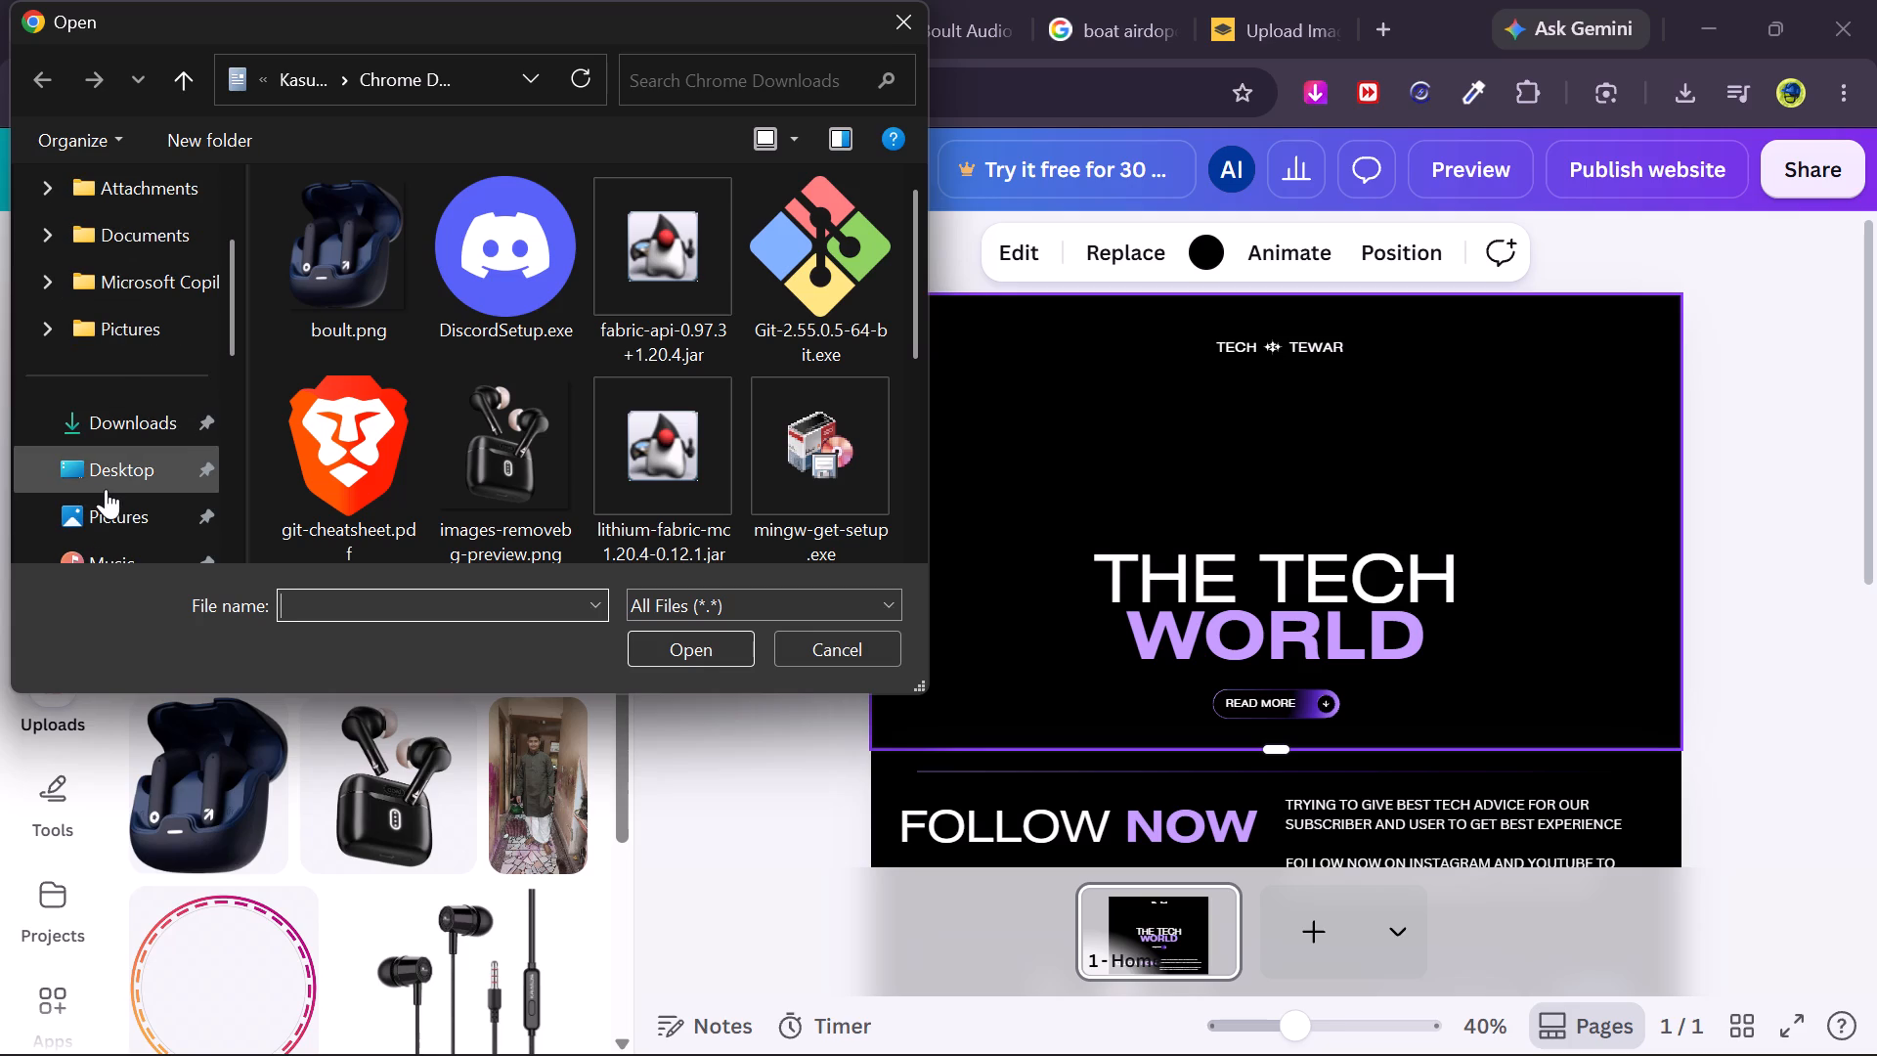
scroll(106, 489, "down", 1)
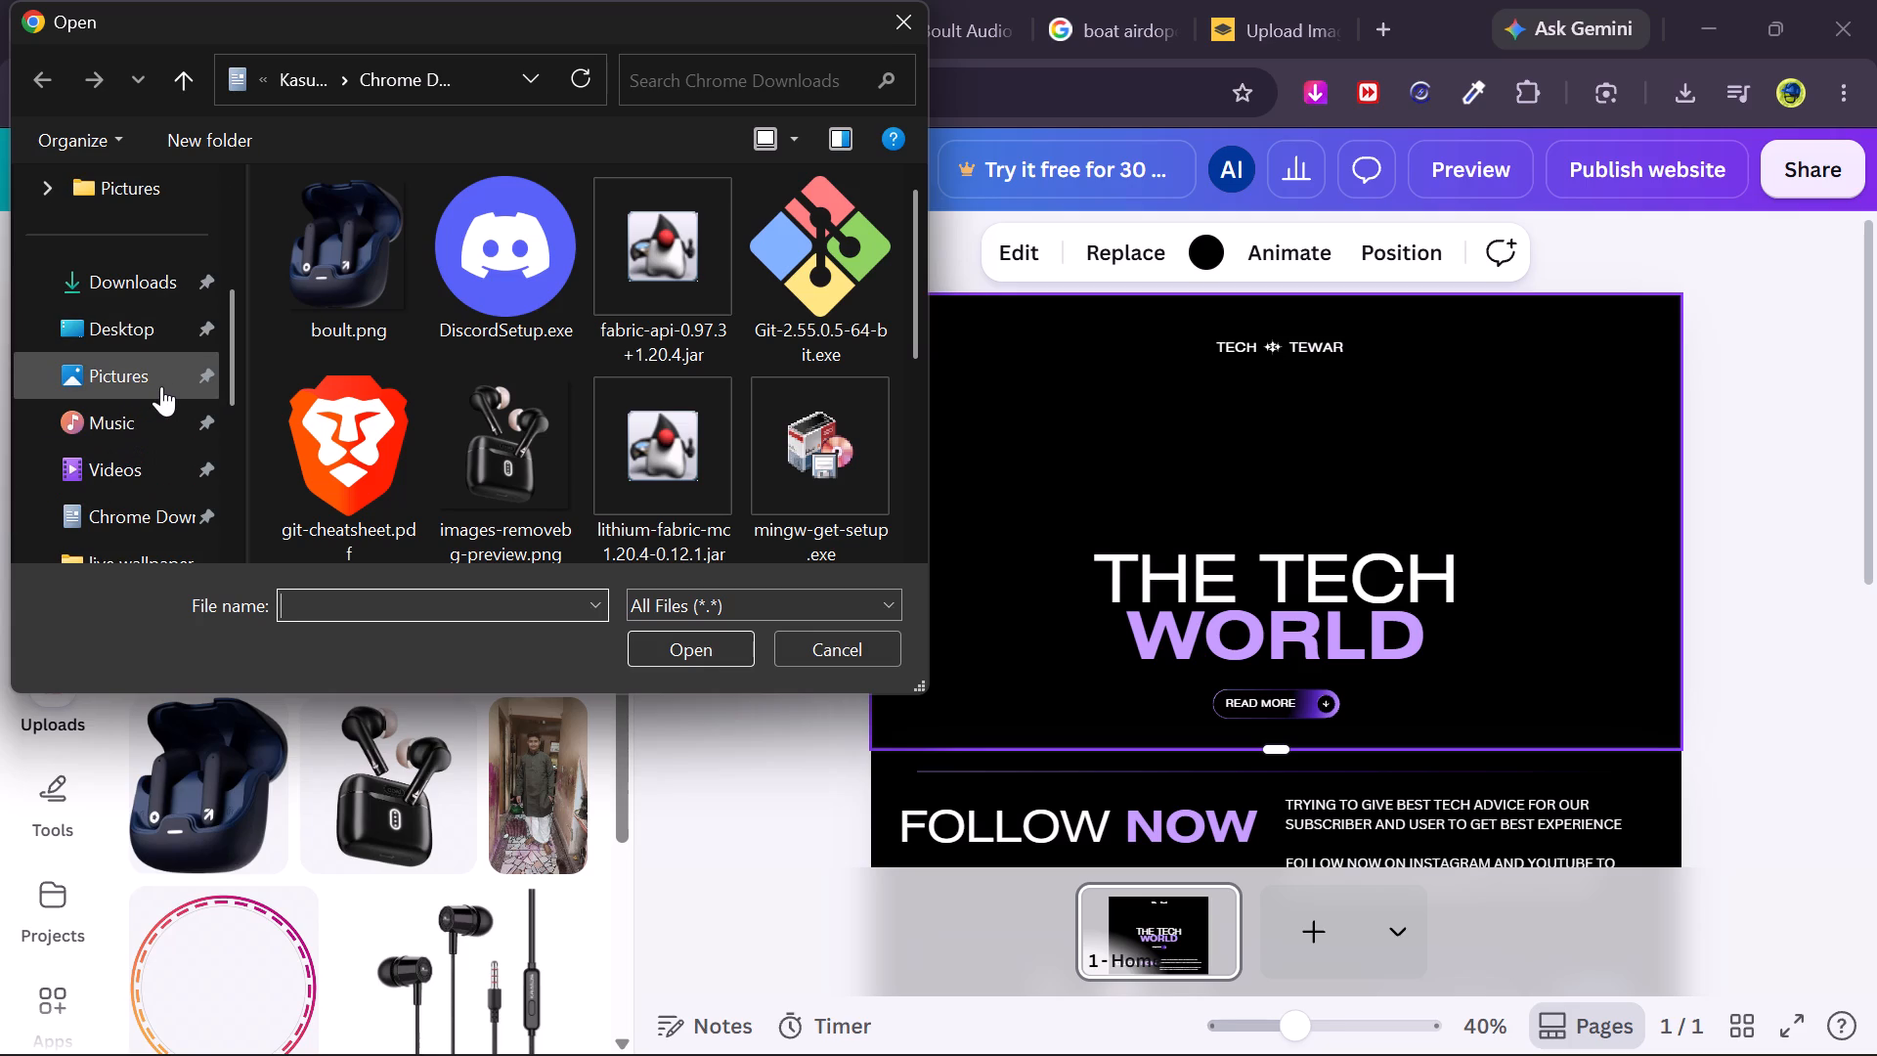
left_click(161, 386)
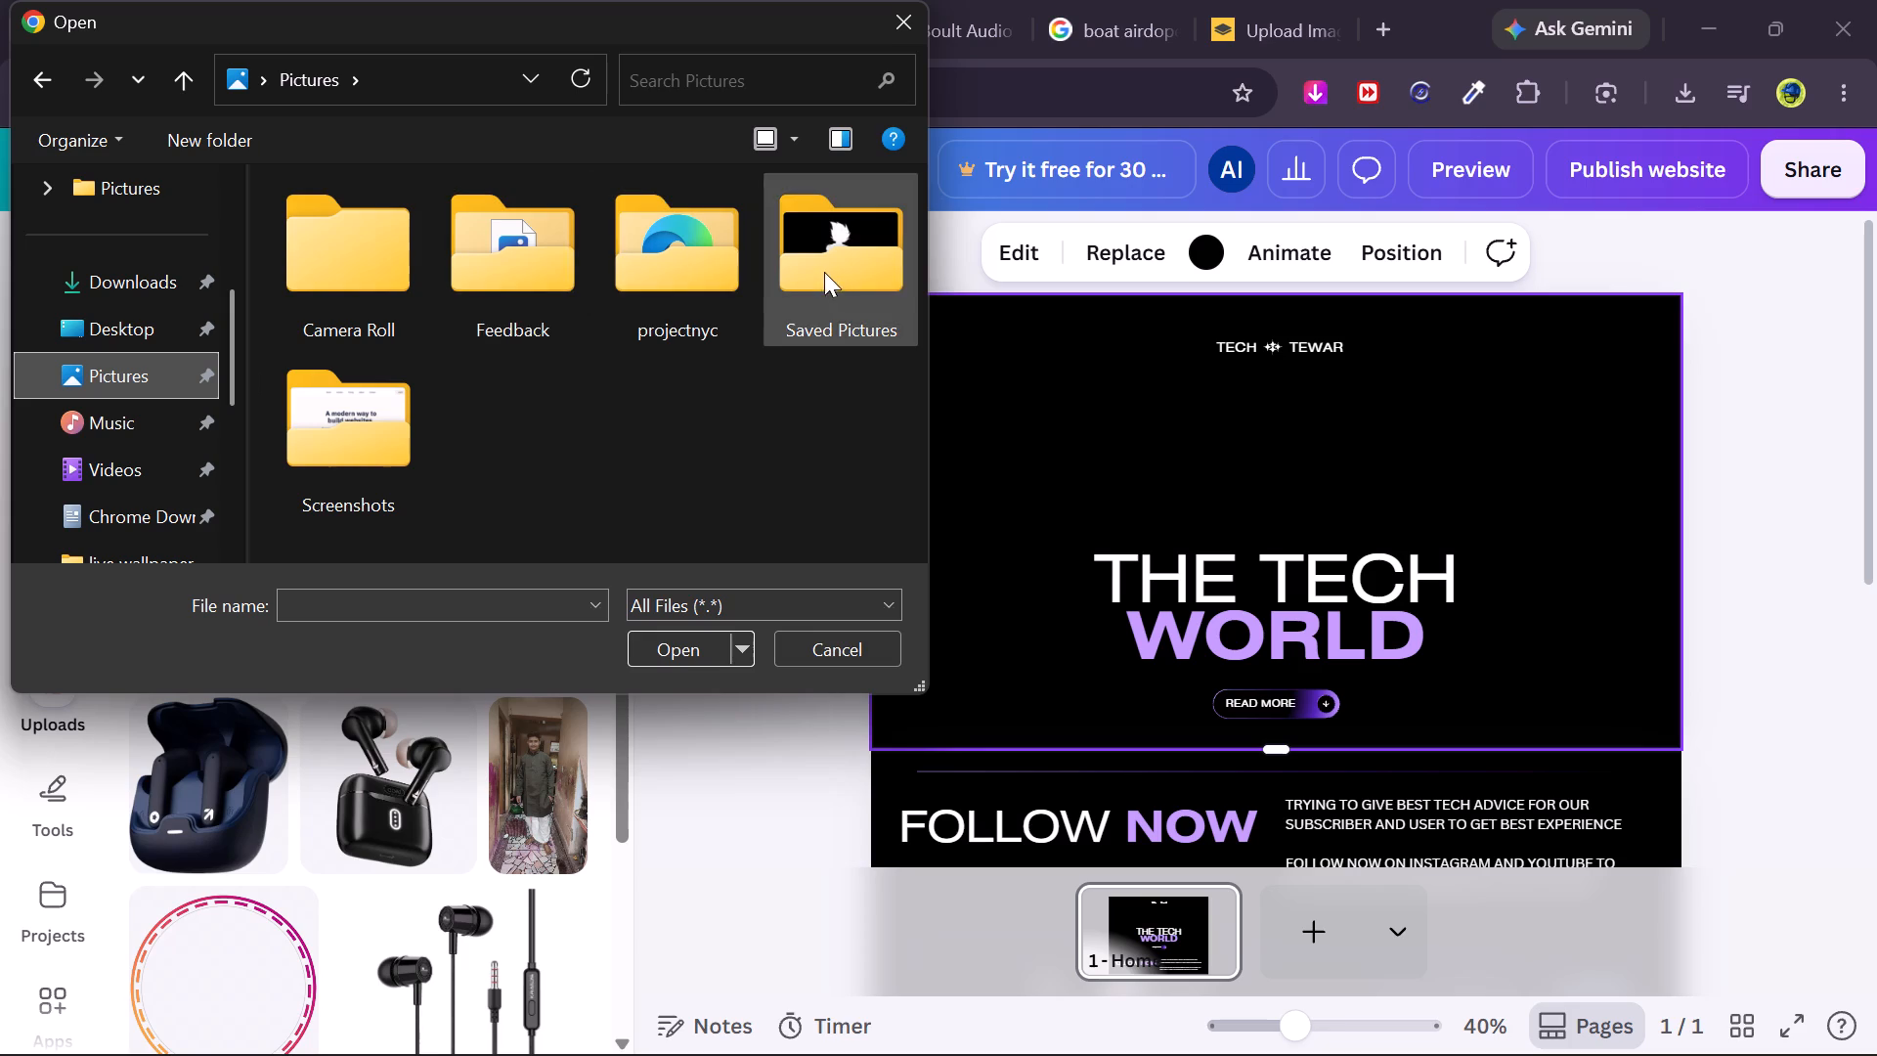
scroll(0, 371, "up", 3)
left_click(95, 274)
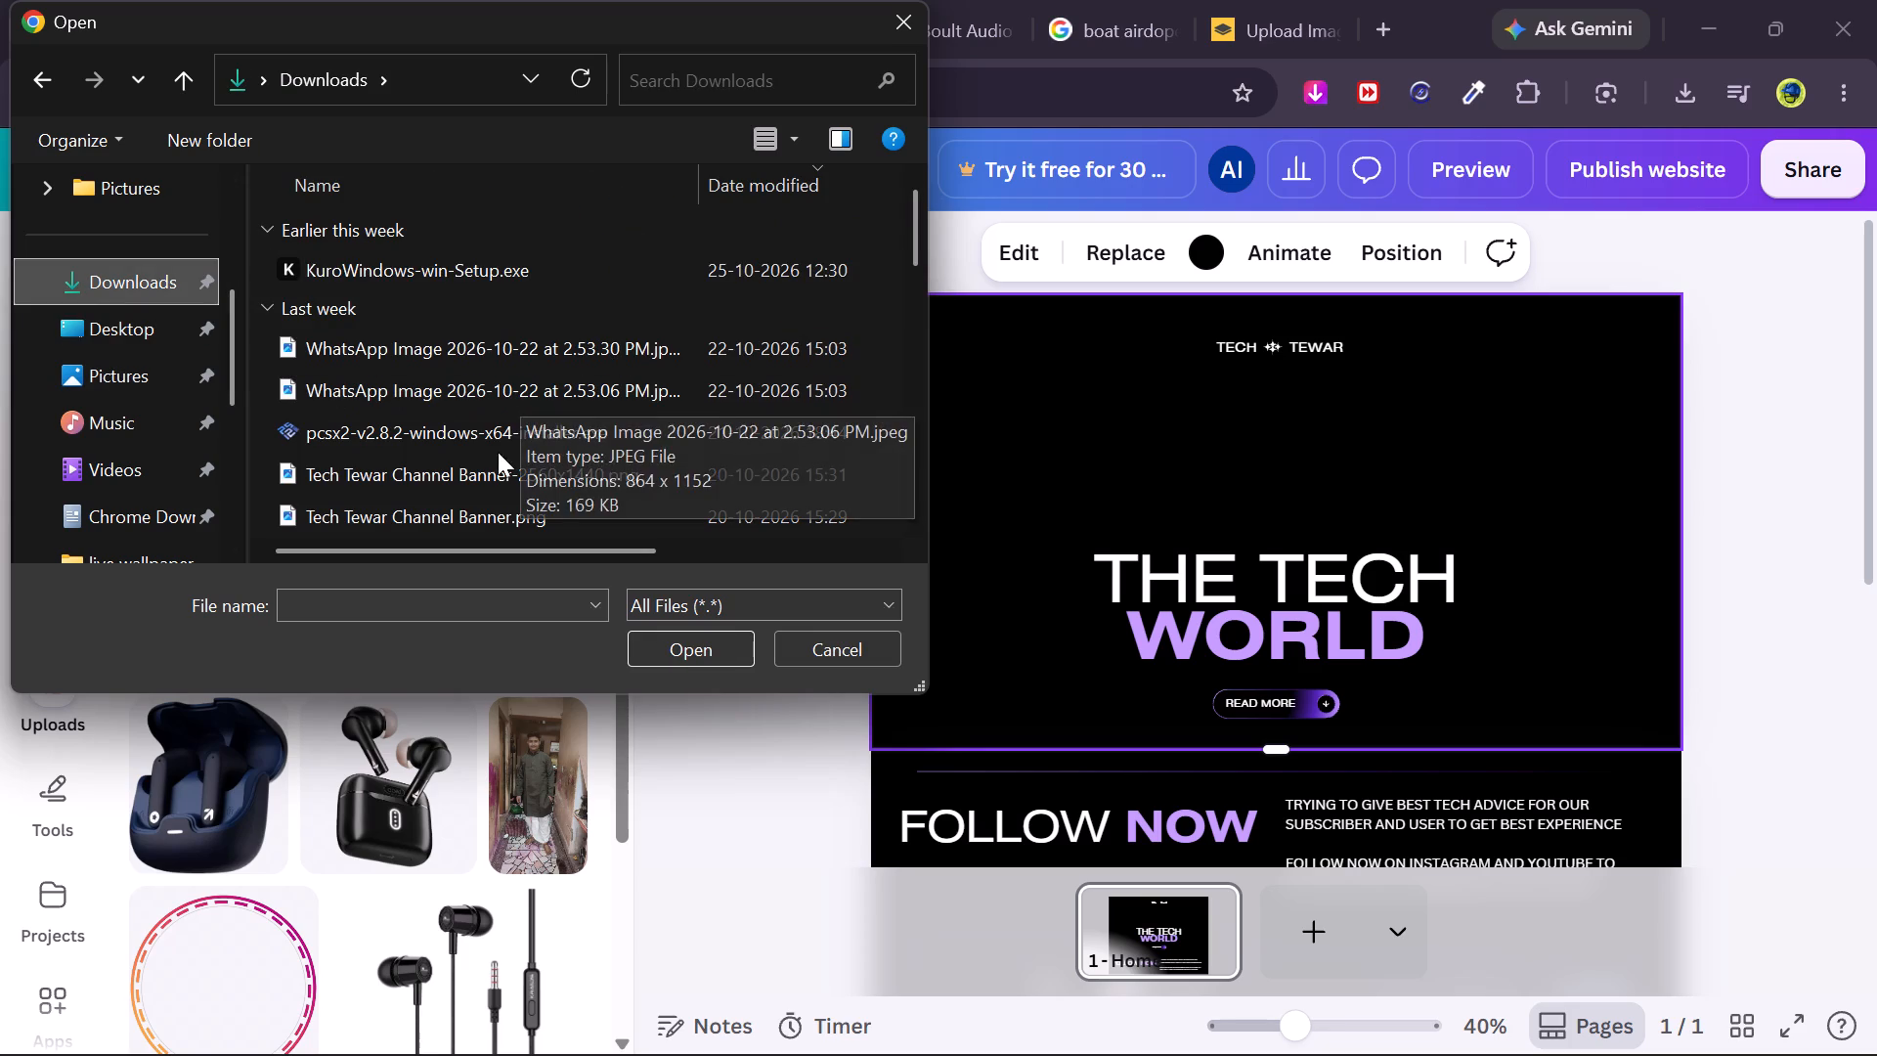
scroll(484, 497, "down", 1)
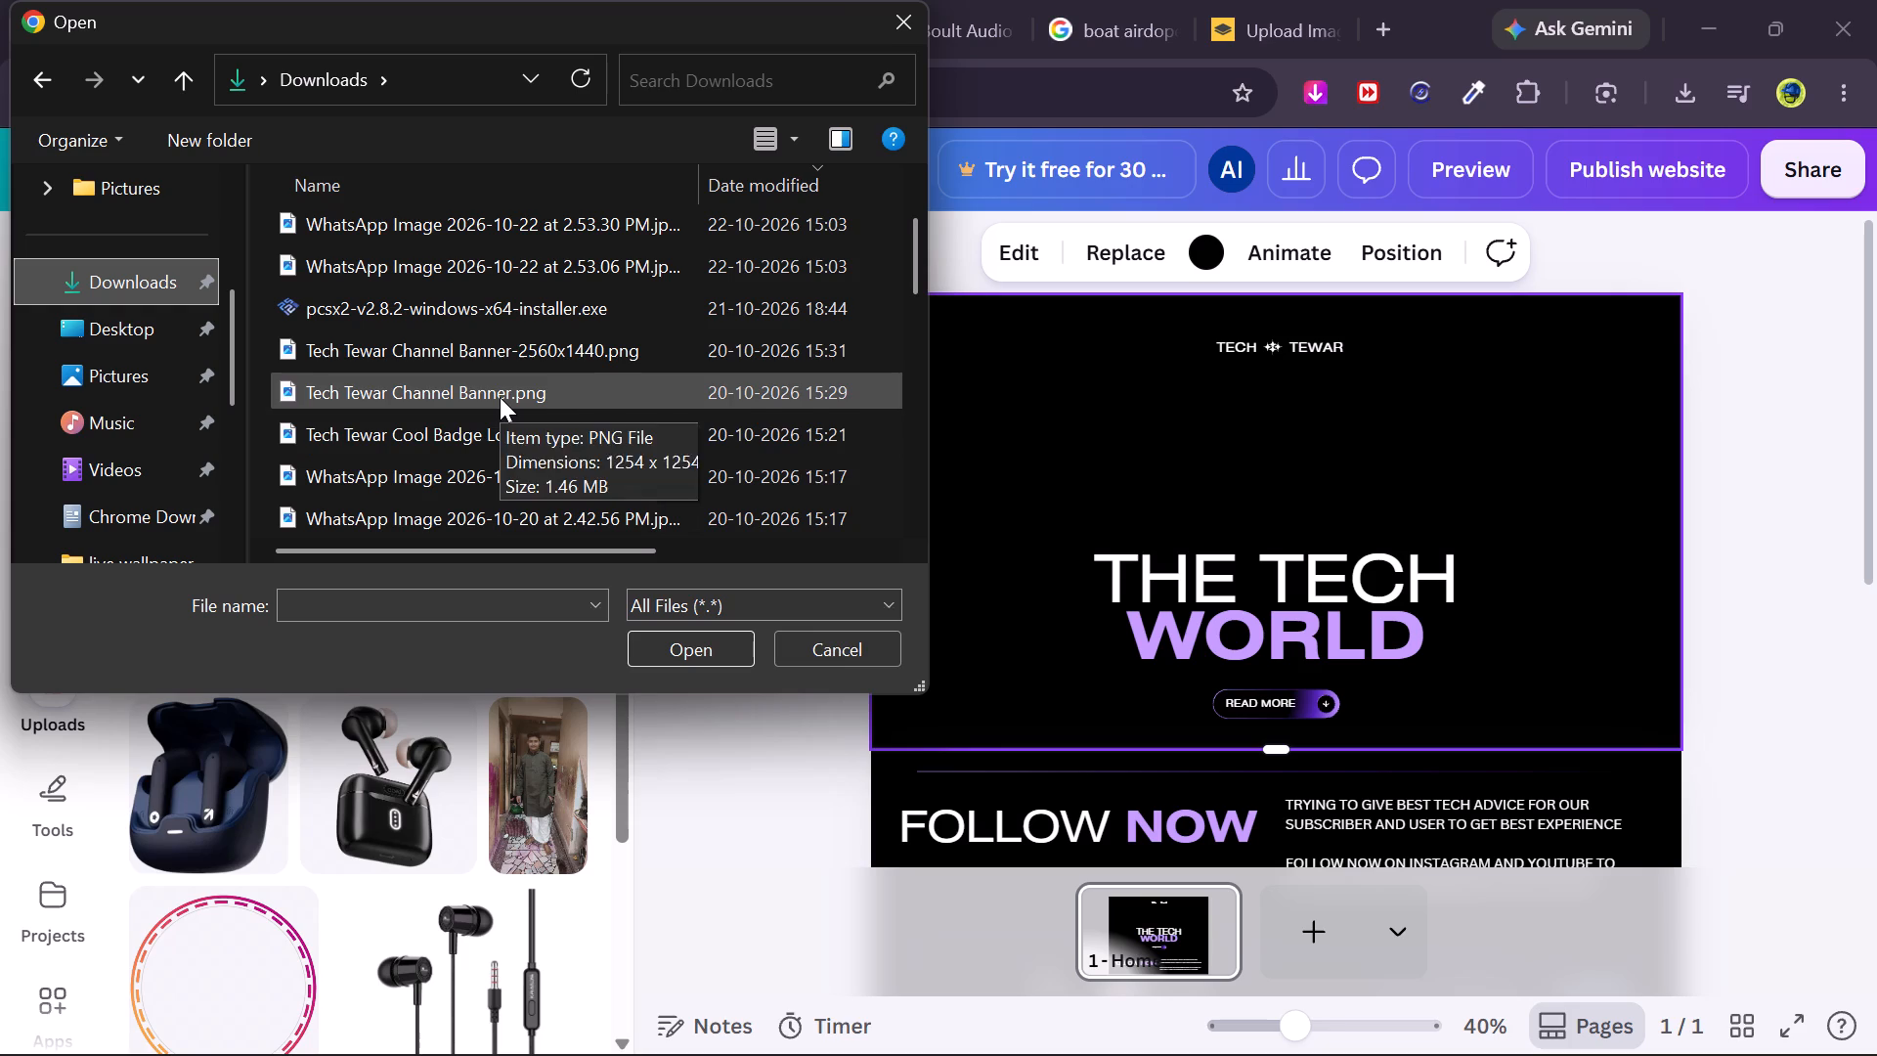
left_click(502, 432)
left_click(721, 658)
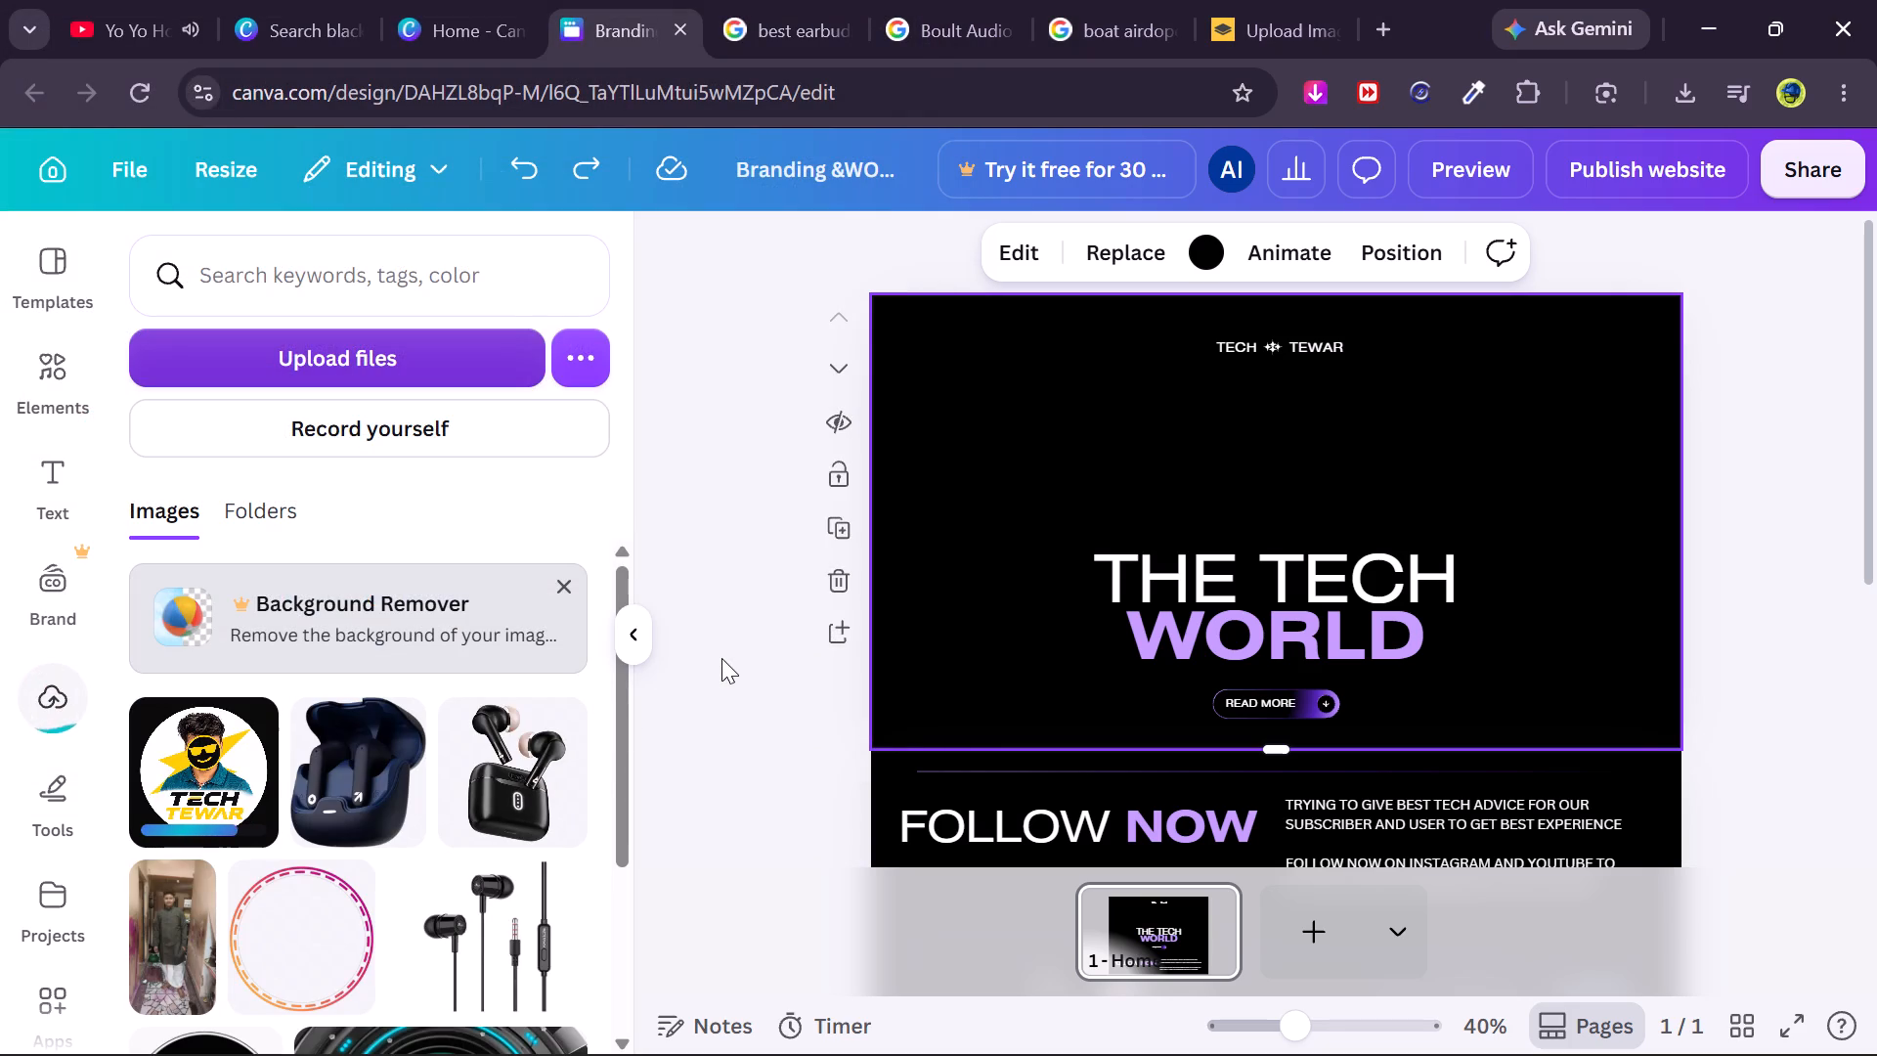
Place the uploaded Tech Tewar badge in the hero section, shrunk and centred between the "TECH TEWAR" line and the "THE TECH WORLD" heading.
left_click(242, 795)
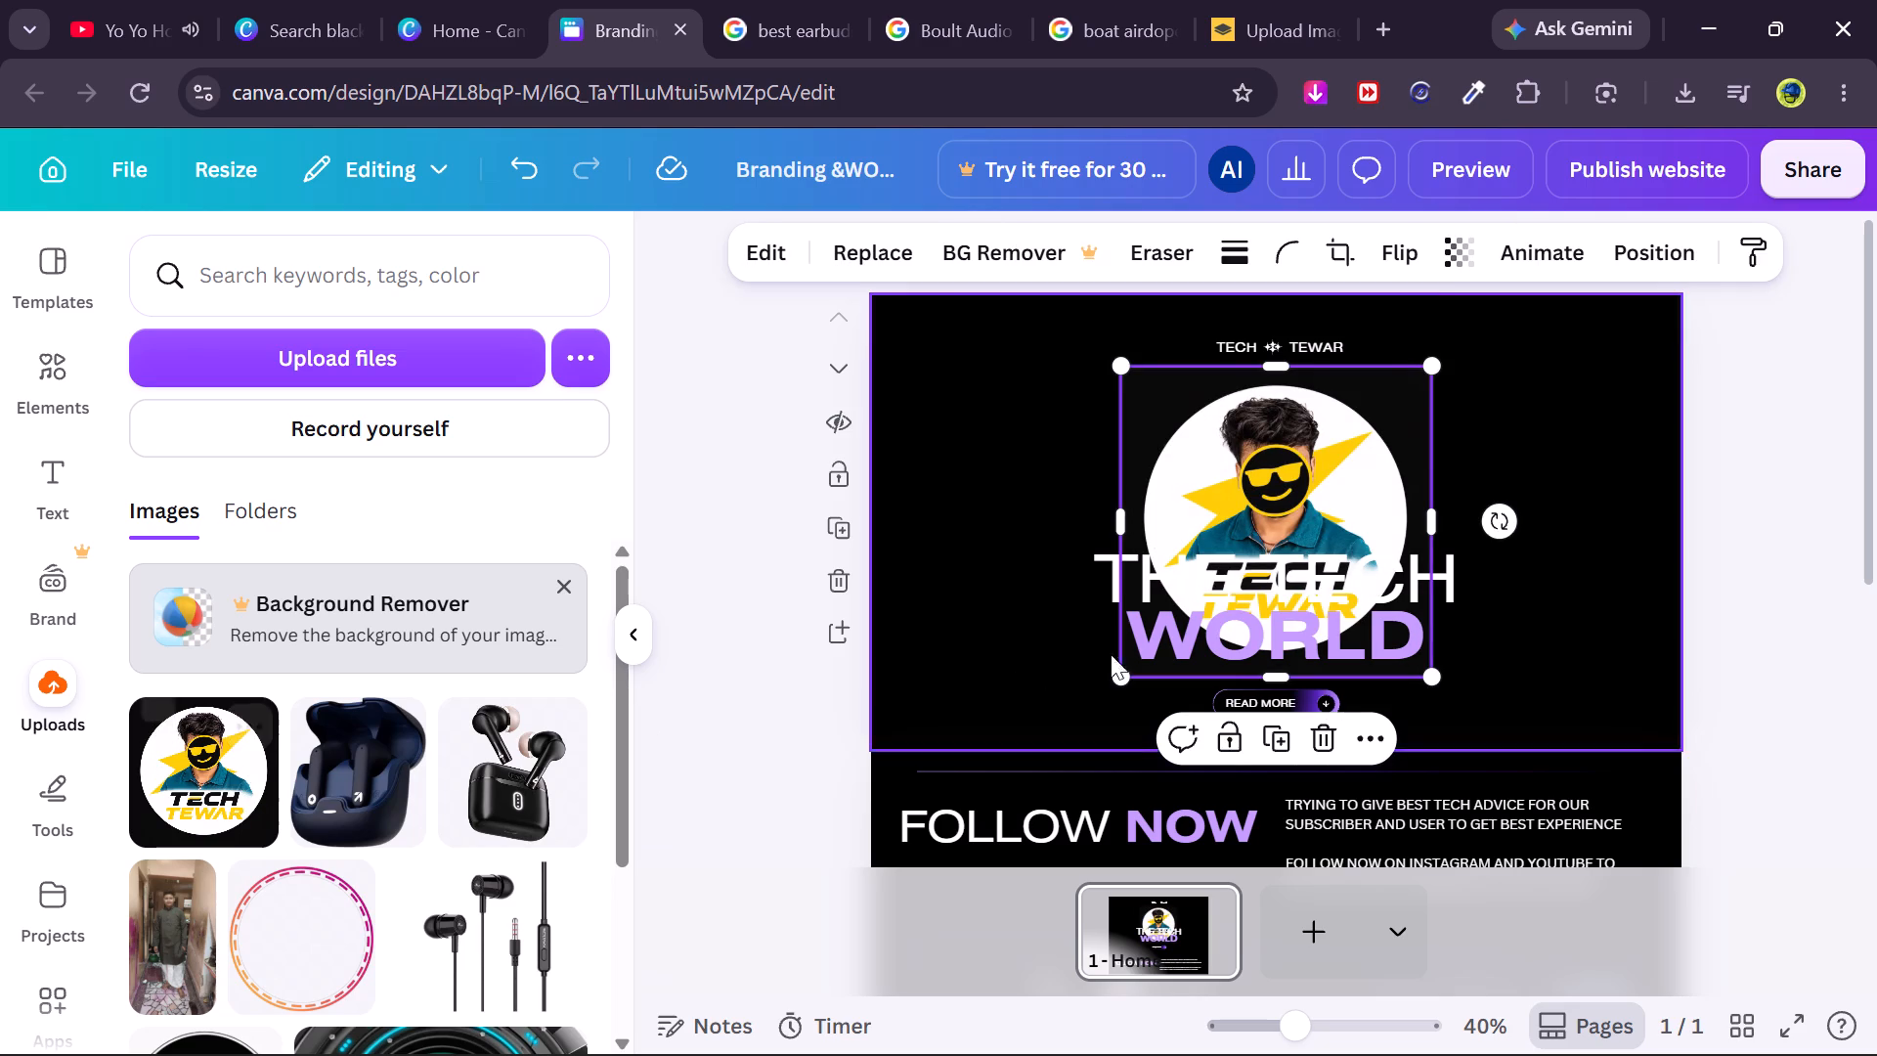
left_click_drag(1435, 681, 1330, 543)
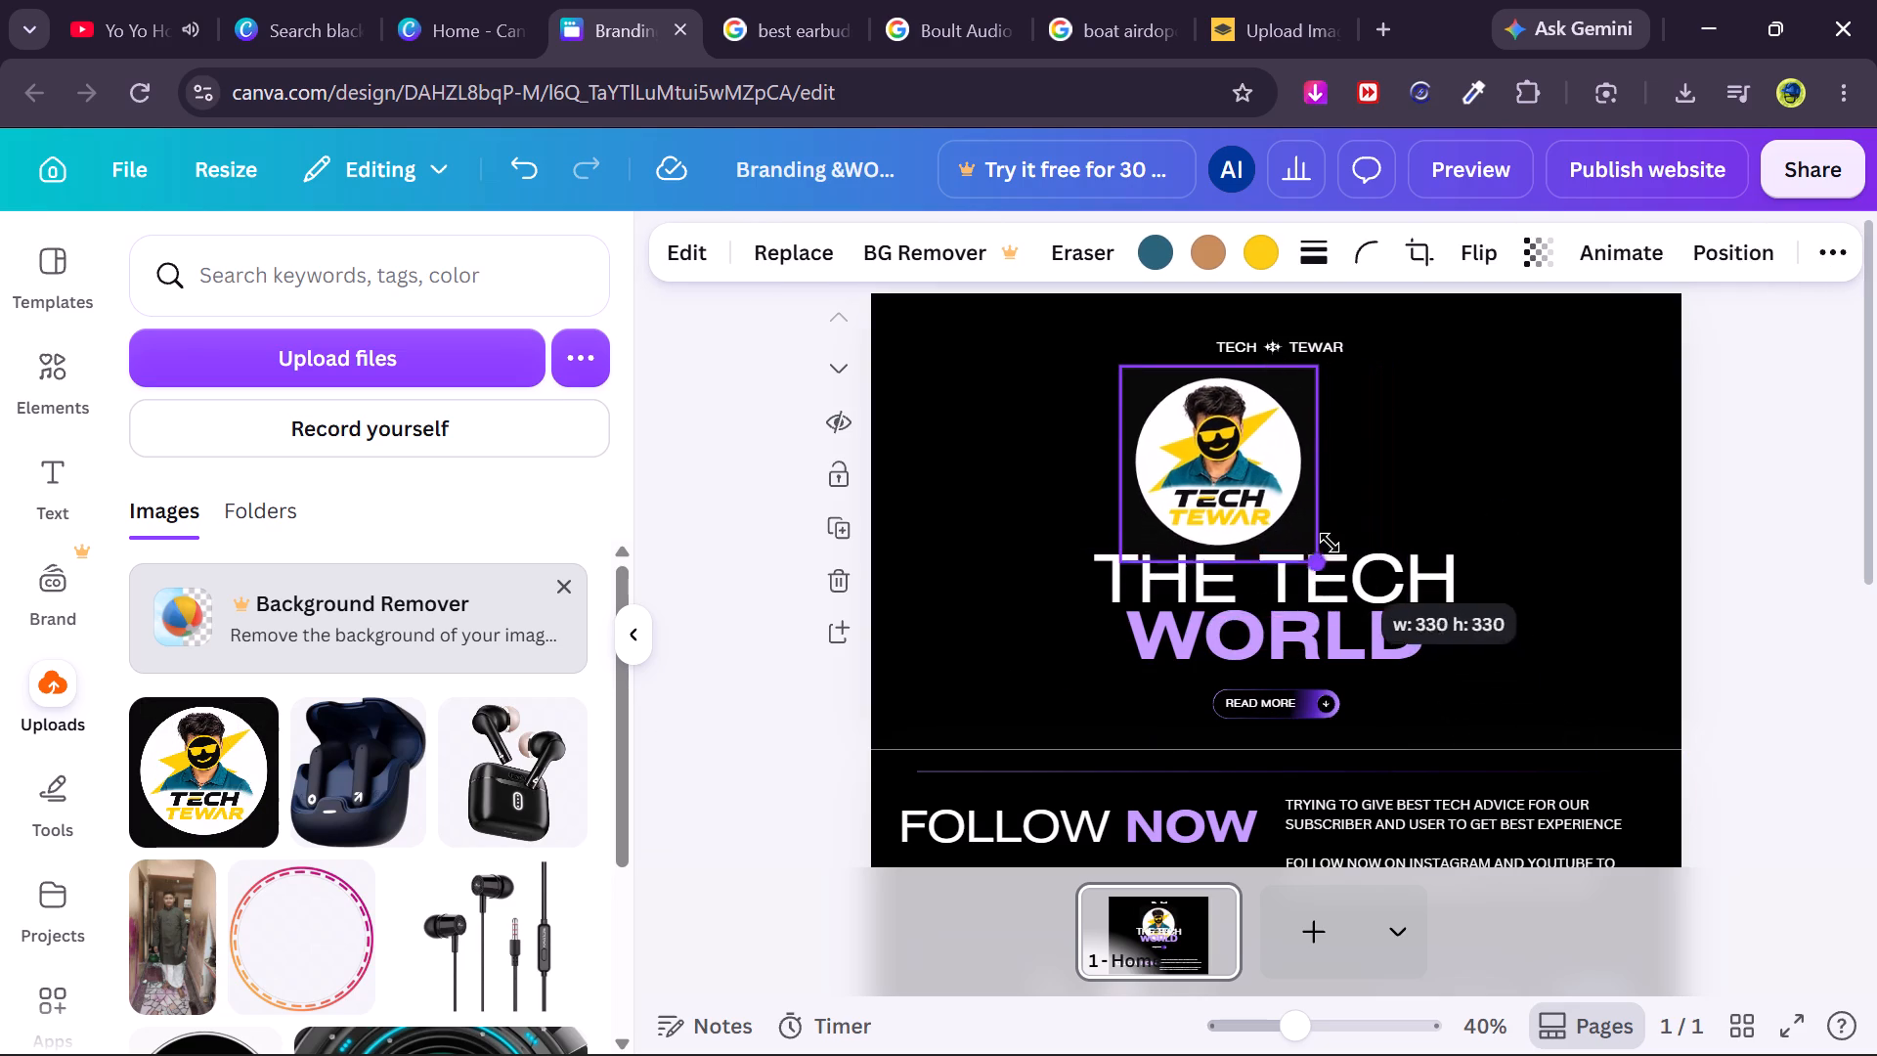
left_click_drag(1330, 543, 1327, 541)
left_click_drag(1200, 452, 1267, 450)
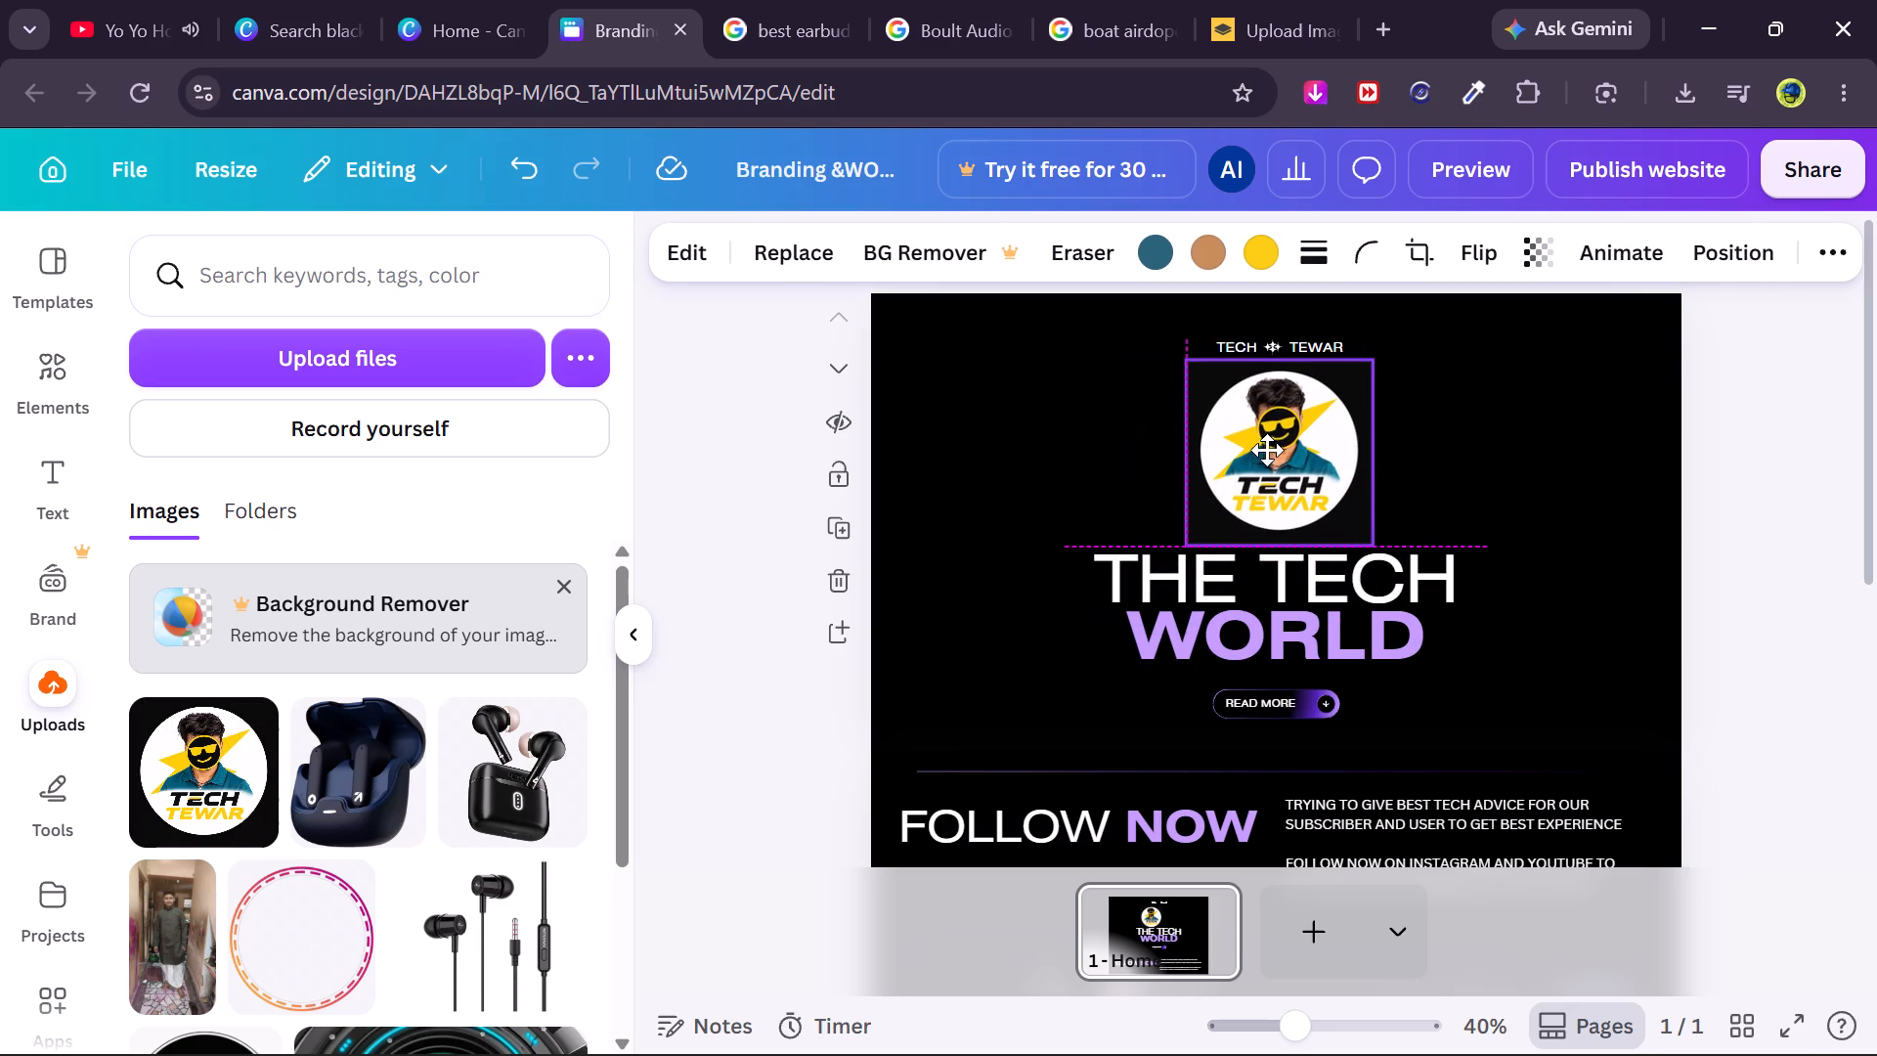
left_click_drag(1267, 450, 1268, 449)
left_click_drag(1268, 449, 1260, 447)
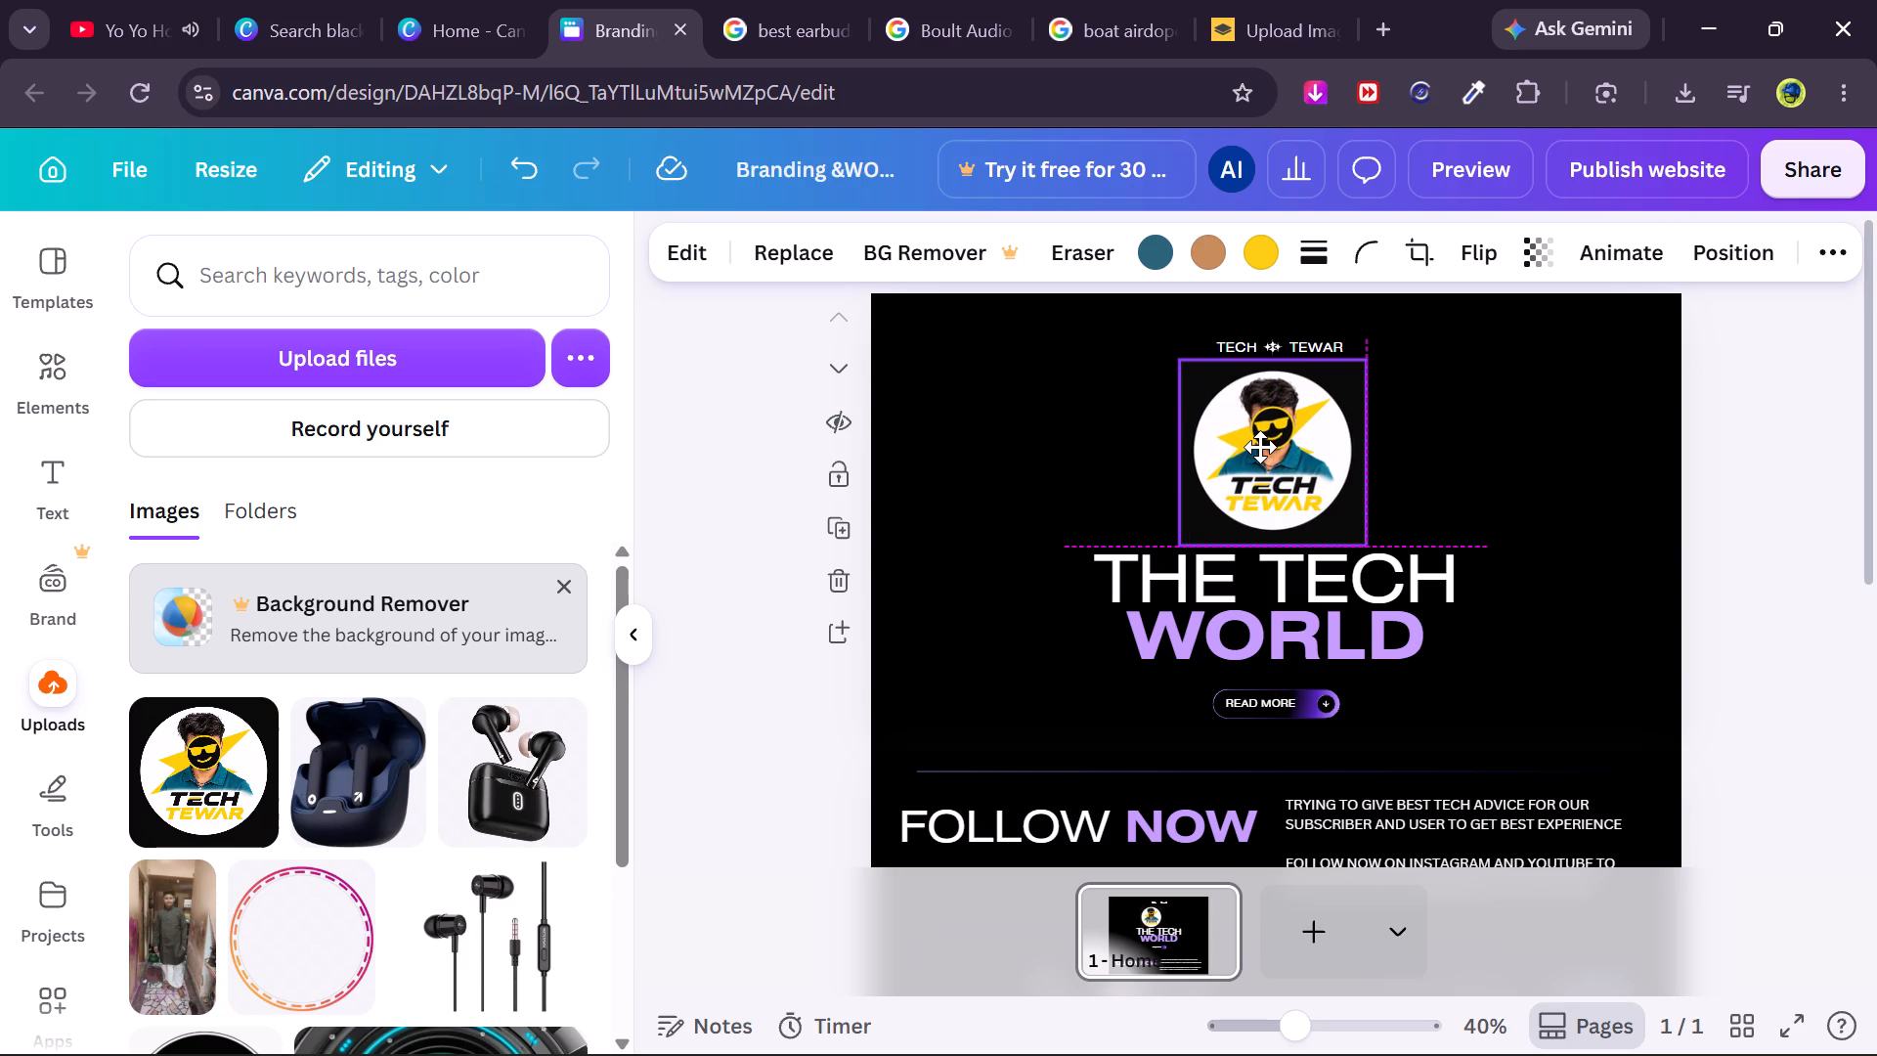
left_click_drag(1260, 447, 1262, 447)
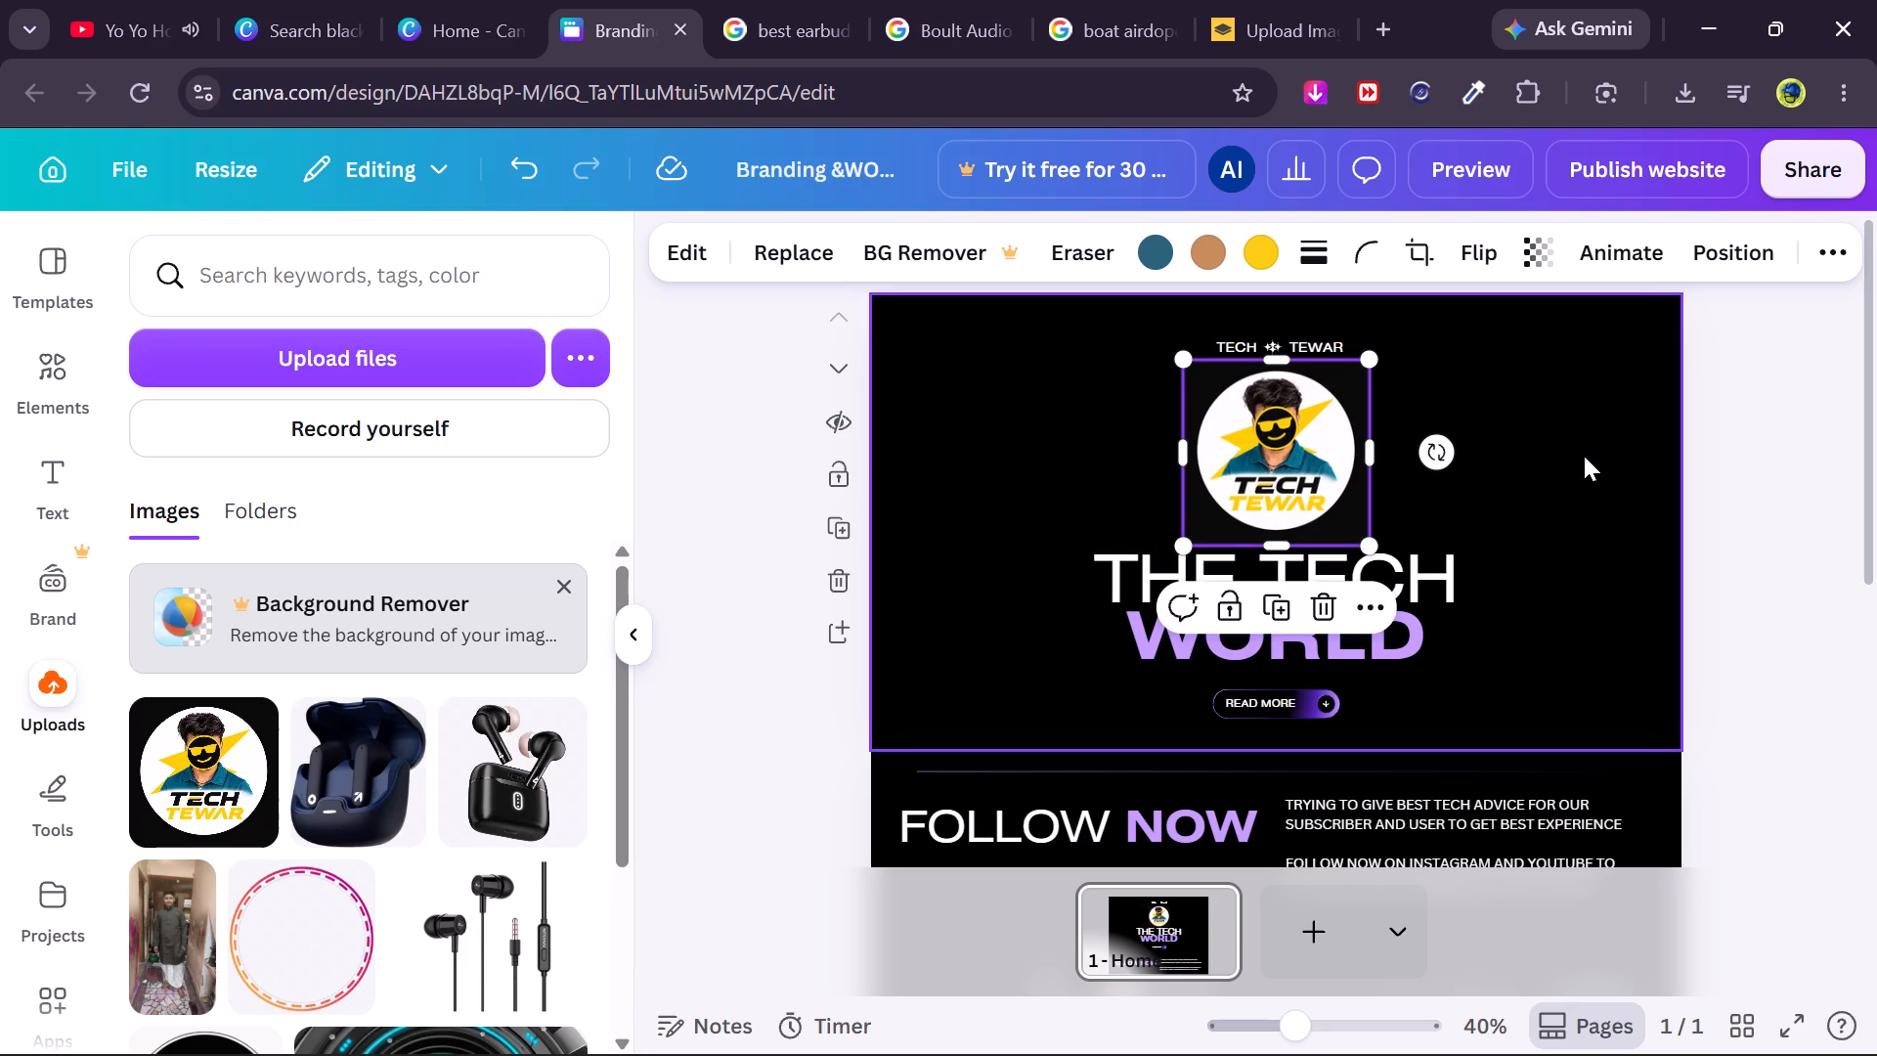
left_click(1602, 479)
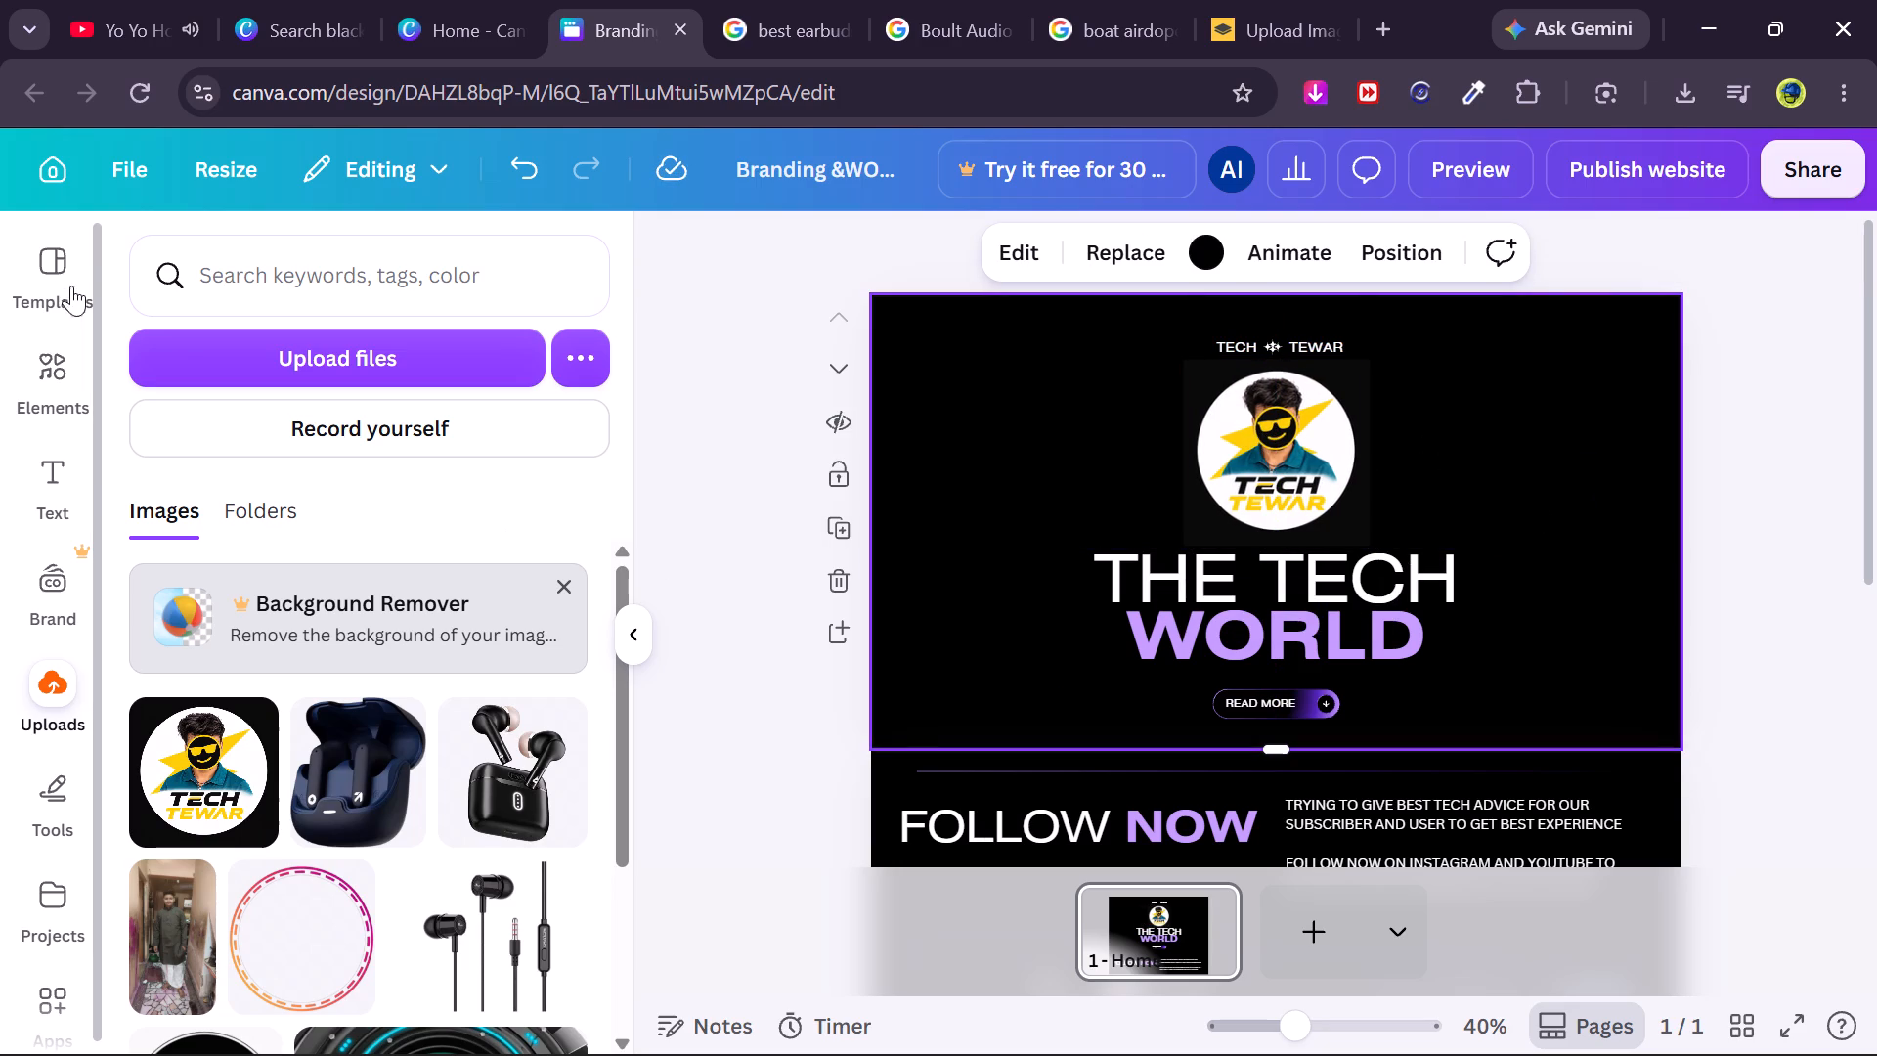
left_click(629, 620)
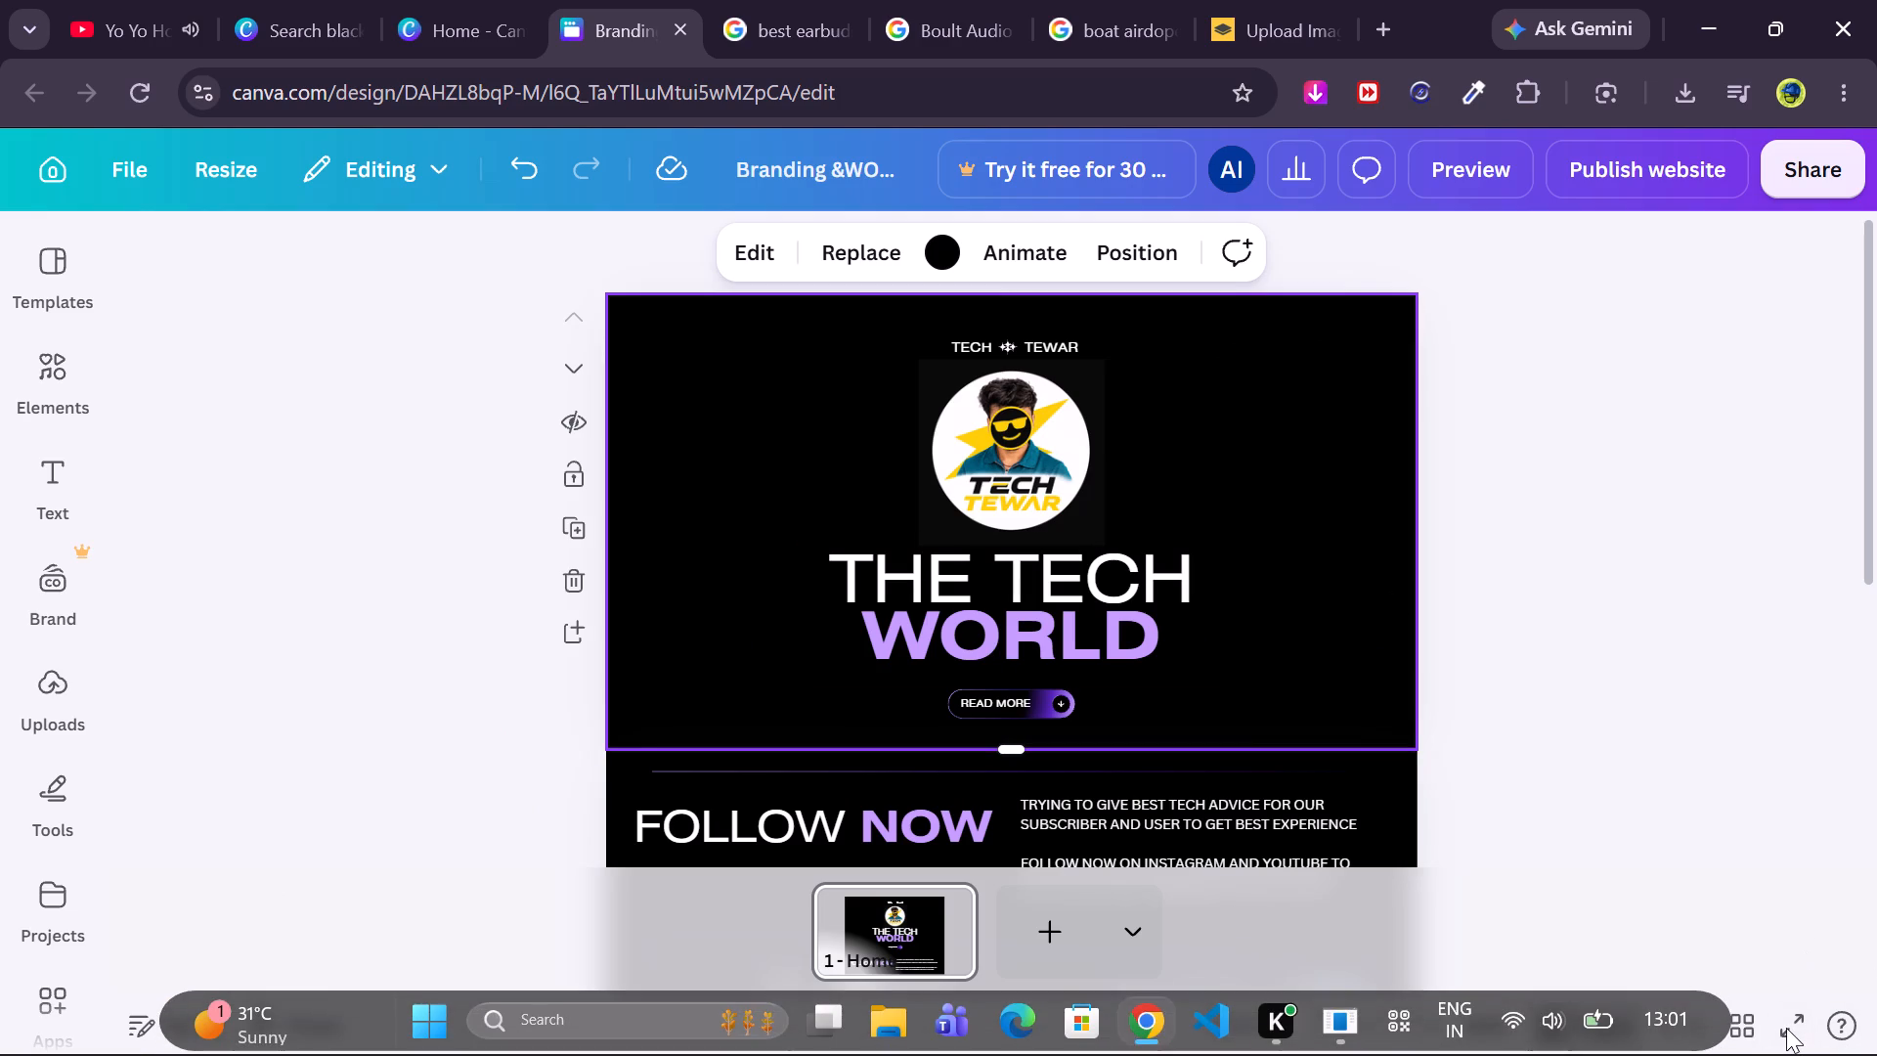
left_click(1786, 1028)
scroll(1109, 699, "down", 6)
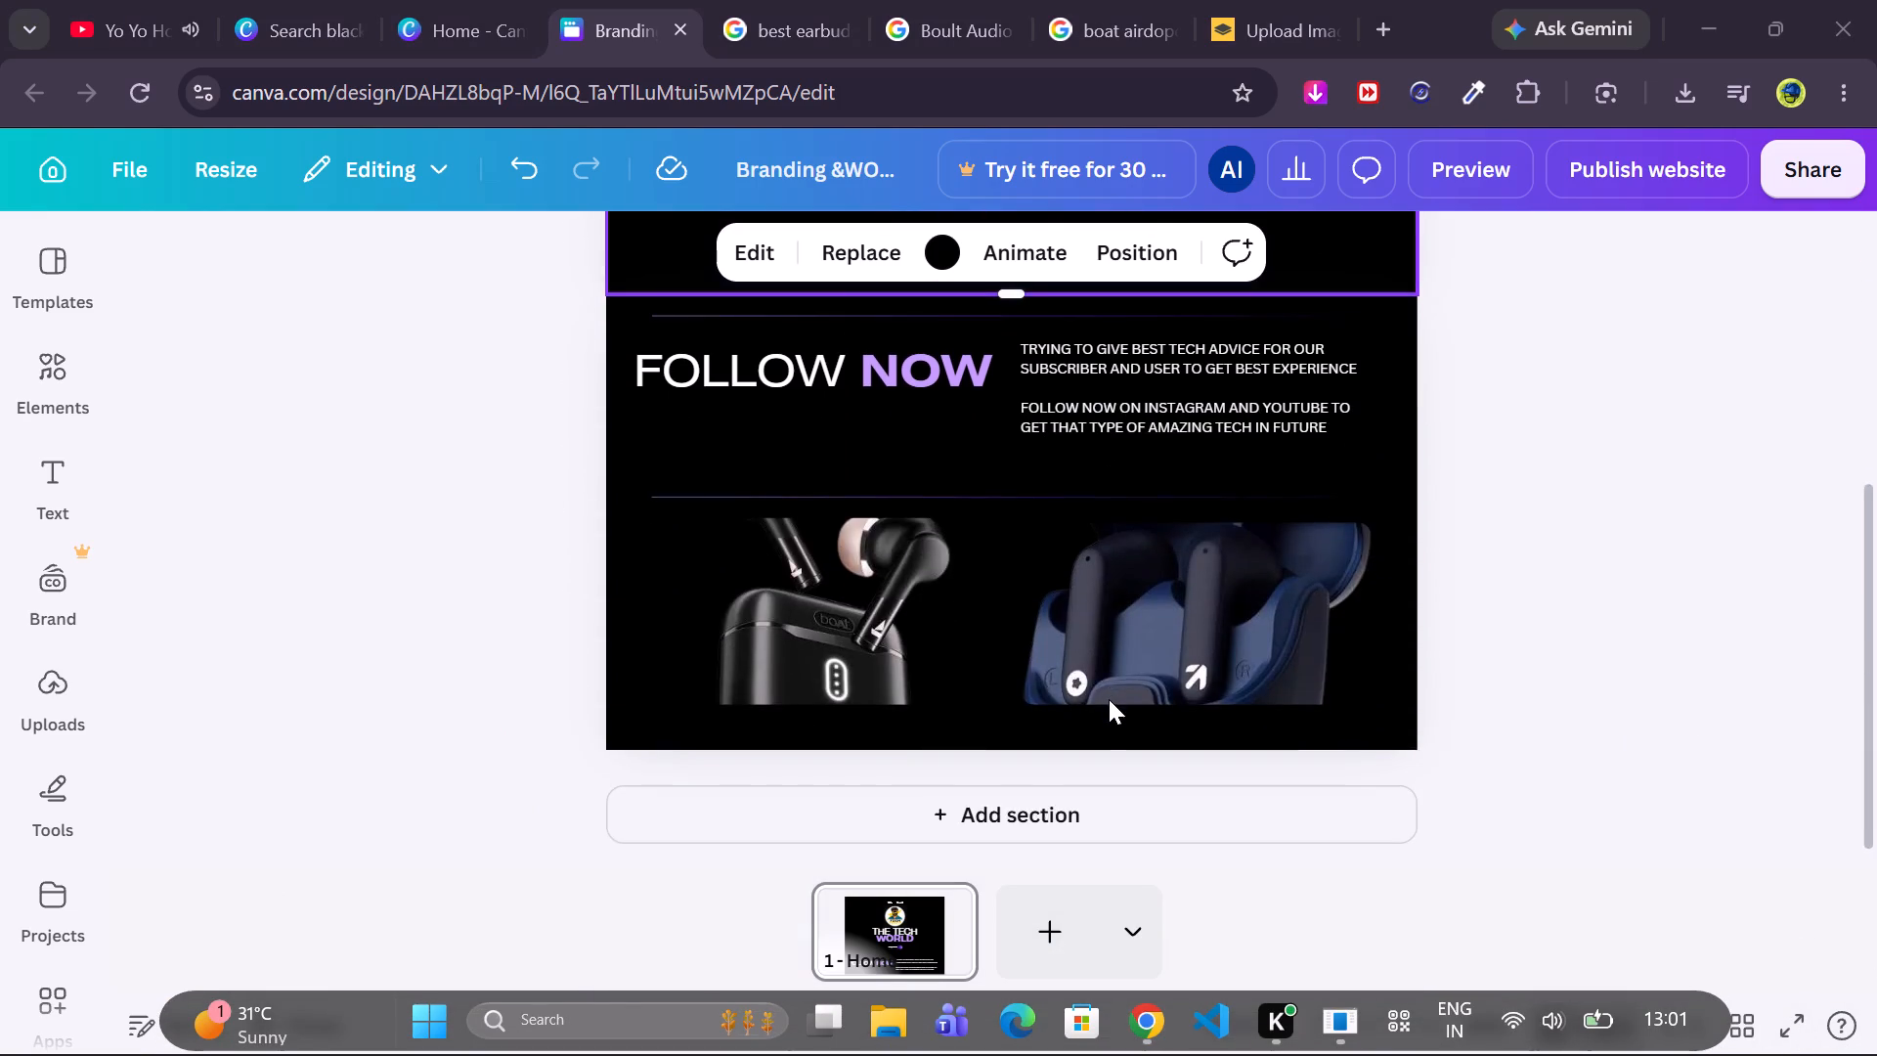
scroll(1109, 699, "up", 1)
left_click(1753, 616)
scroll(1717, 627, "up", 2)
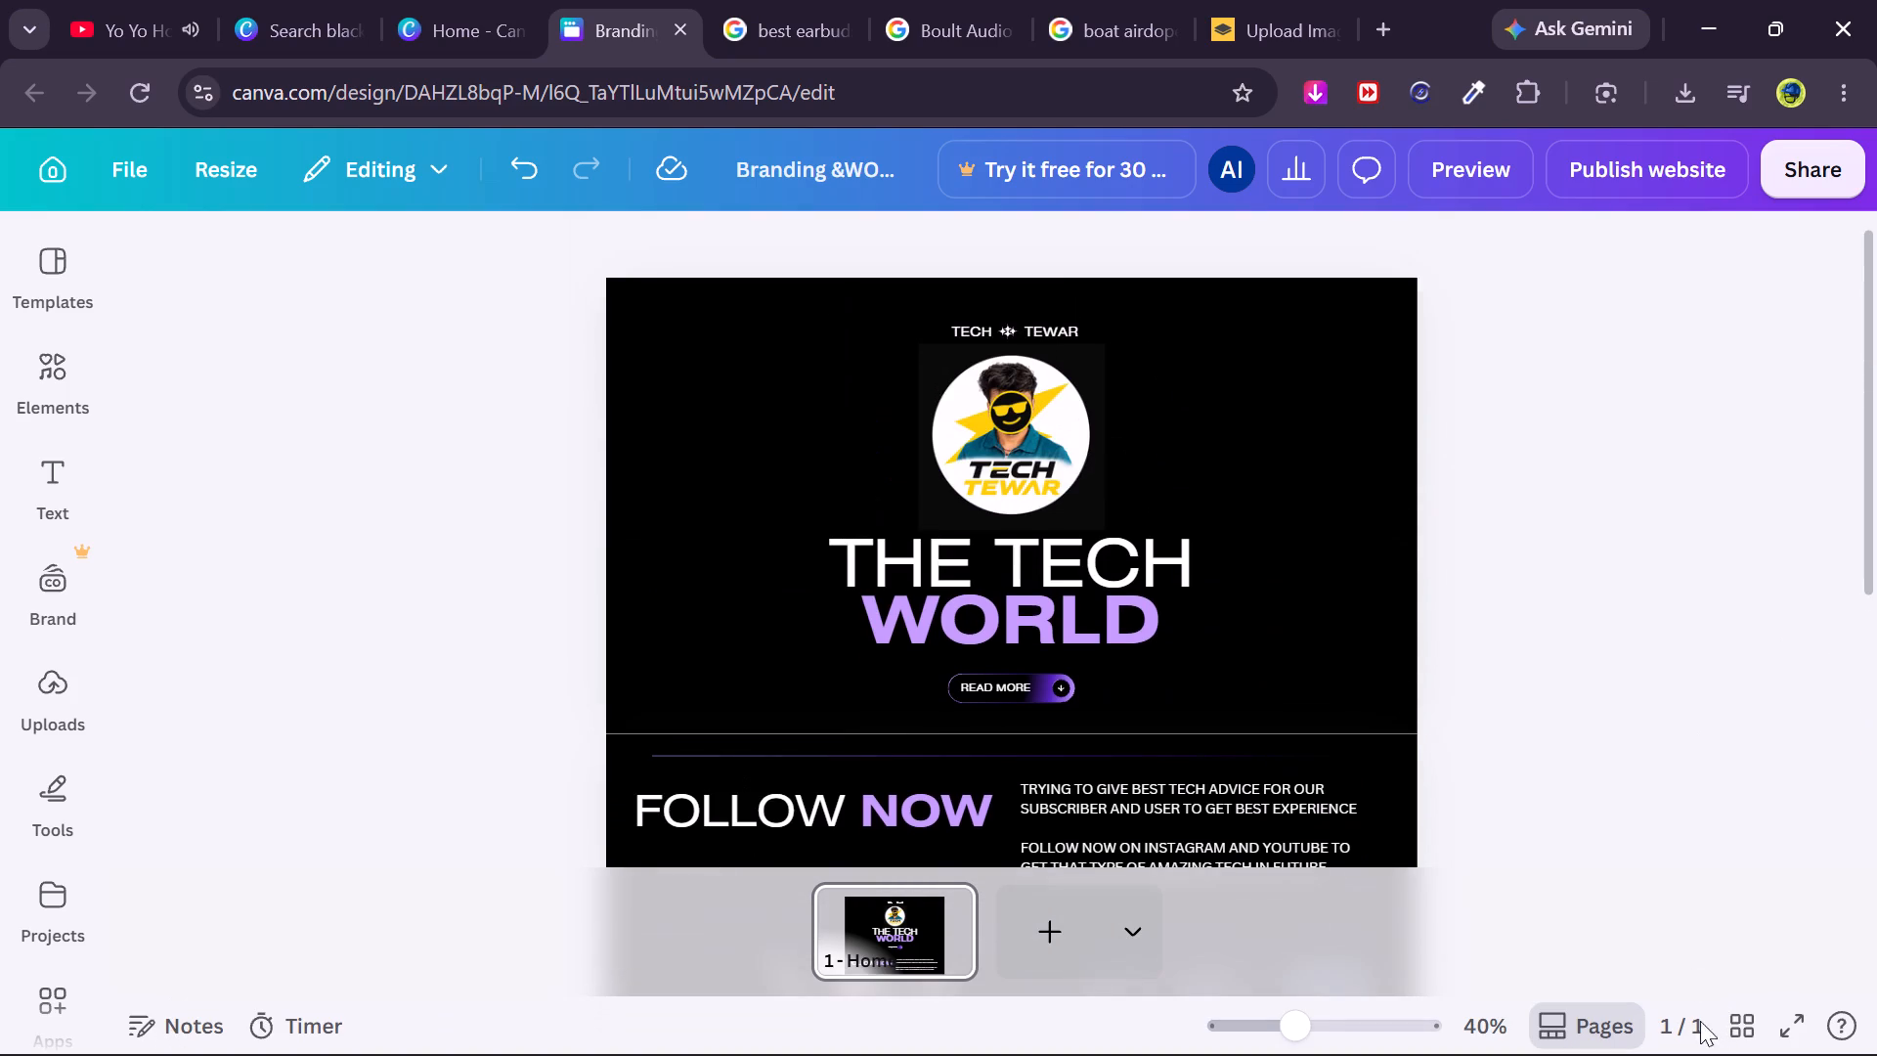
Review the website in full-screen view, checking the hero badge and heading, the FOLLOW NOW text and the earbud photos.
left_click(1798, 1024)
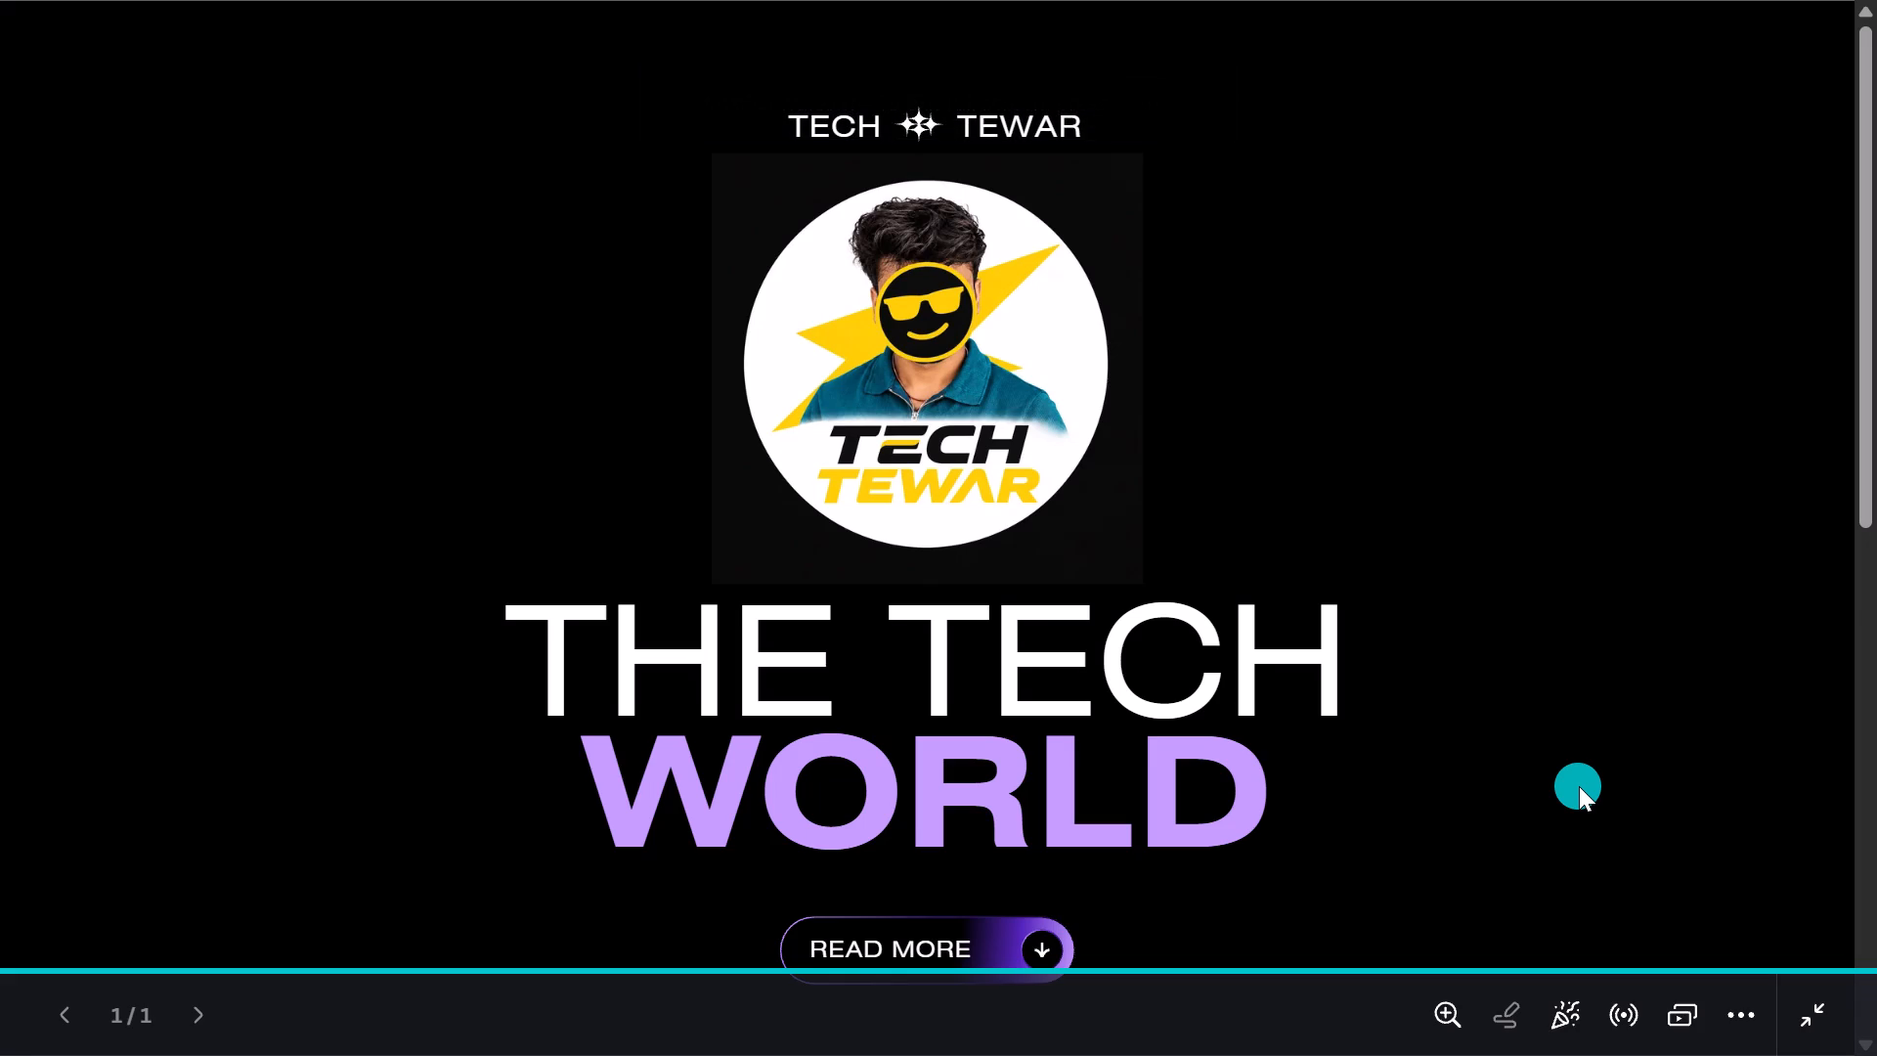
scroll(926, 833, "down", 5)
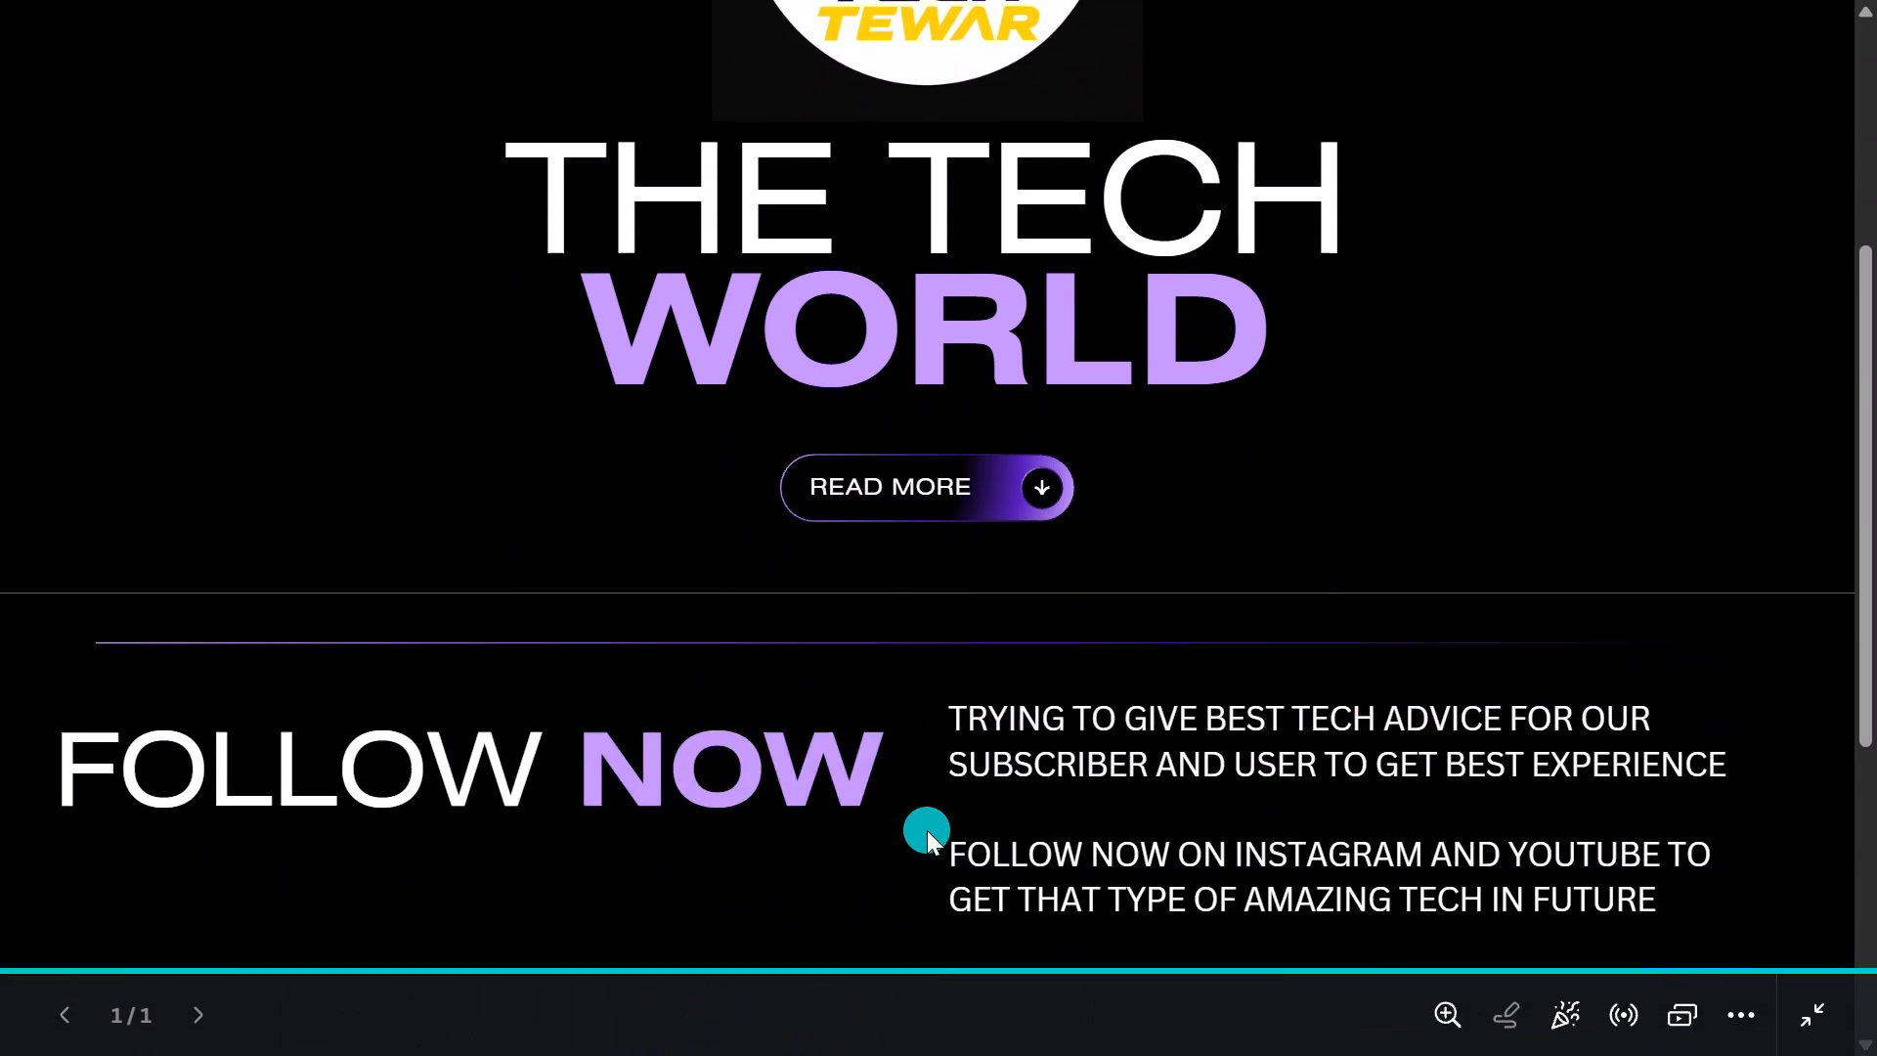
scroll(927, 830, "down", 4)
left_click(1240, 779)
scroll(1214, 773, "up", 4)
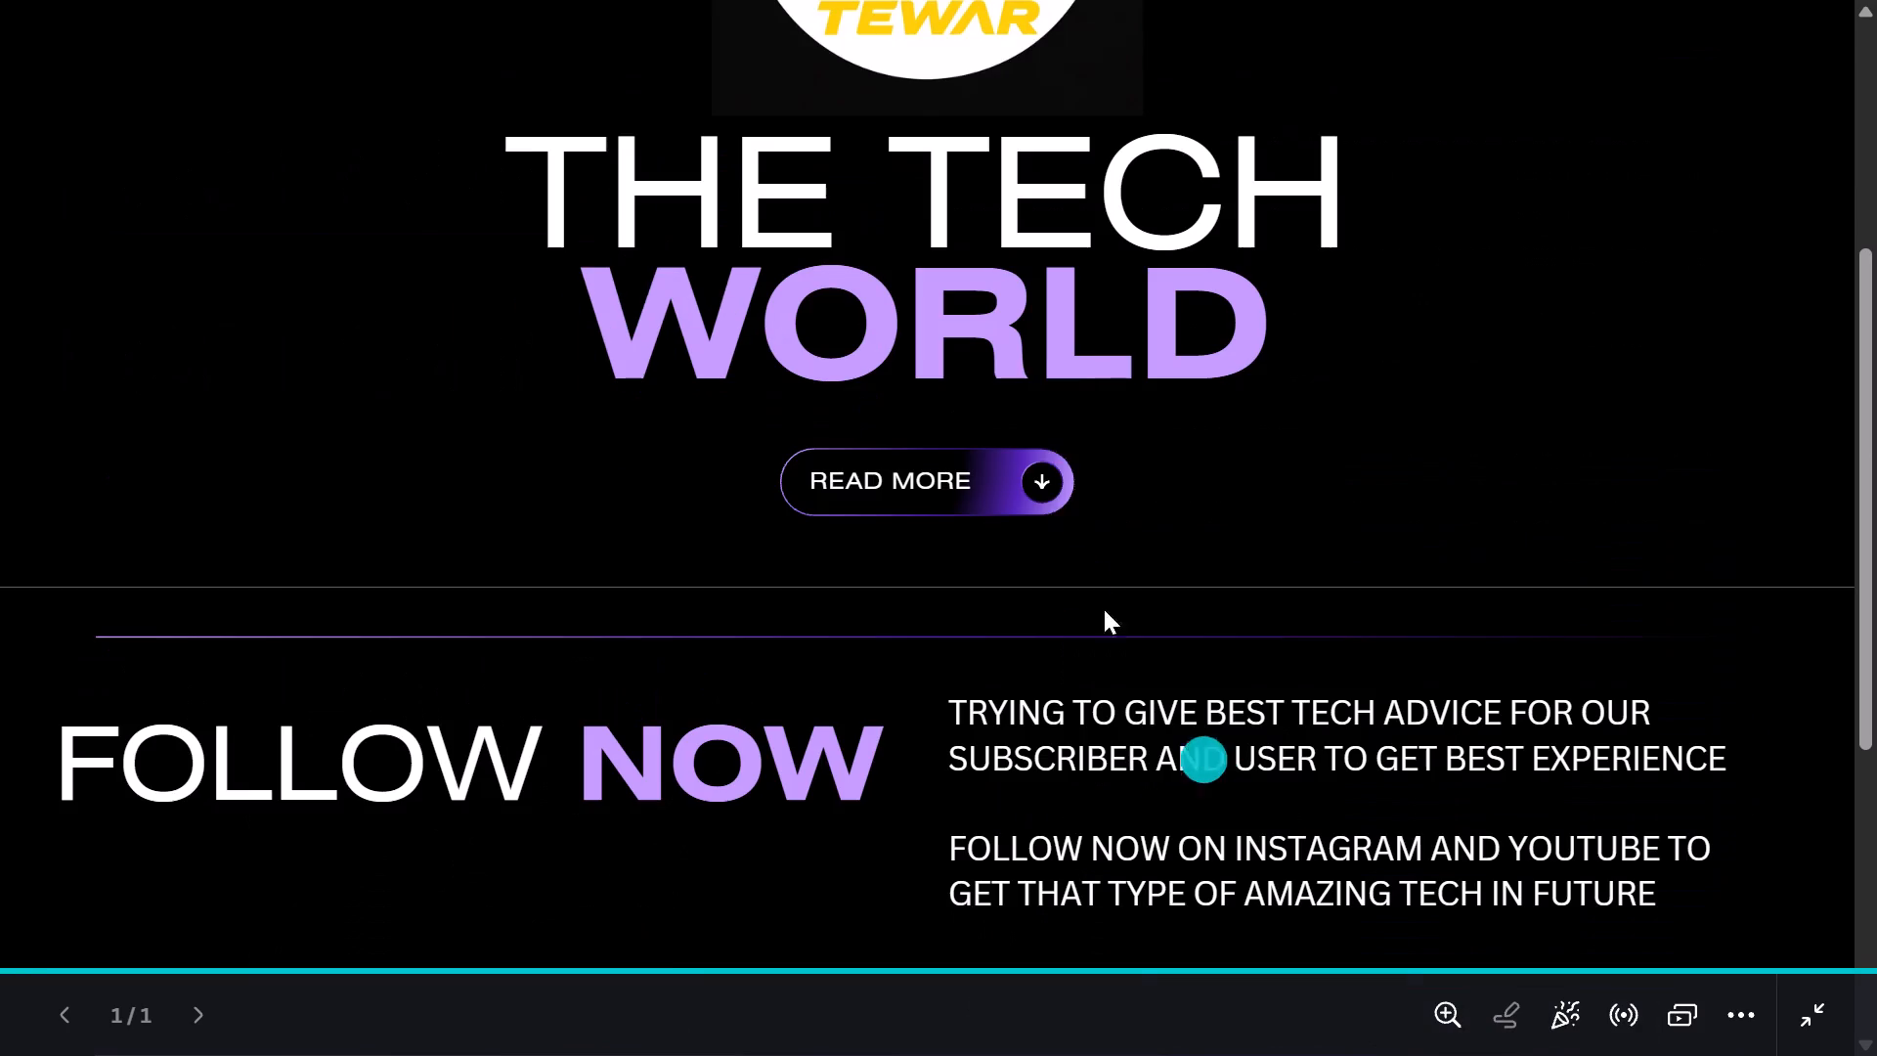
left_click(1067, 352)
scroll(1067, 352, "up", 5)
scroll(846, 373, "up", 3)
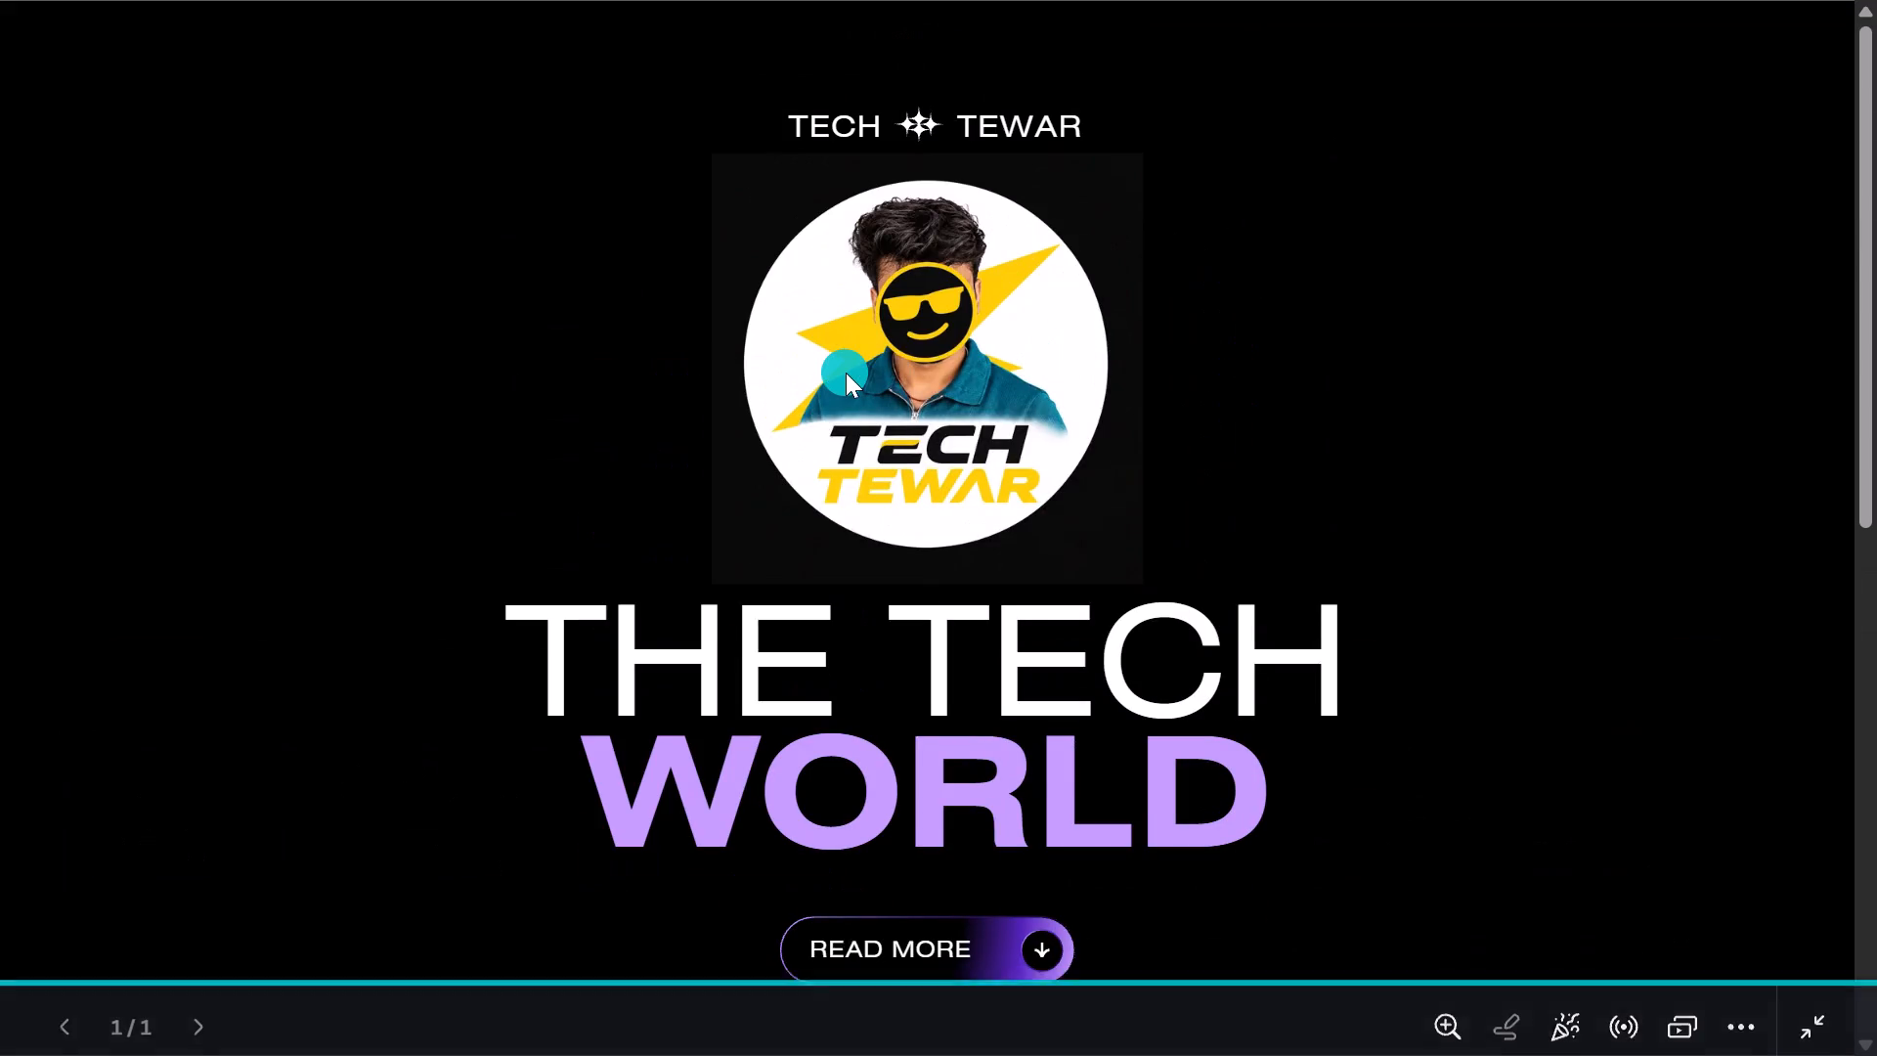
scroll(846, 373, "up", 3)
left_click_drag(769, 121, 878, 551)
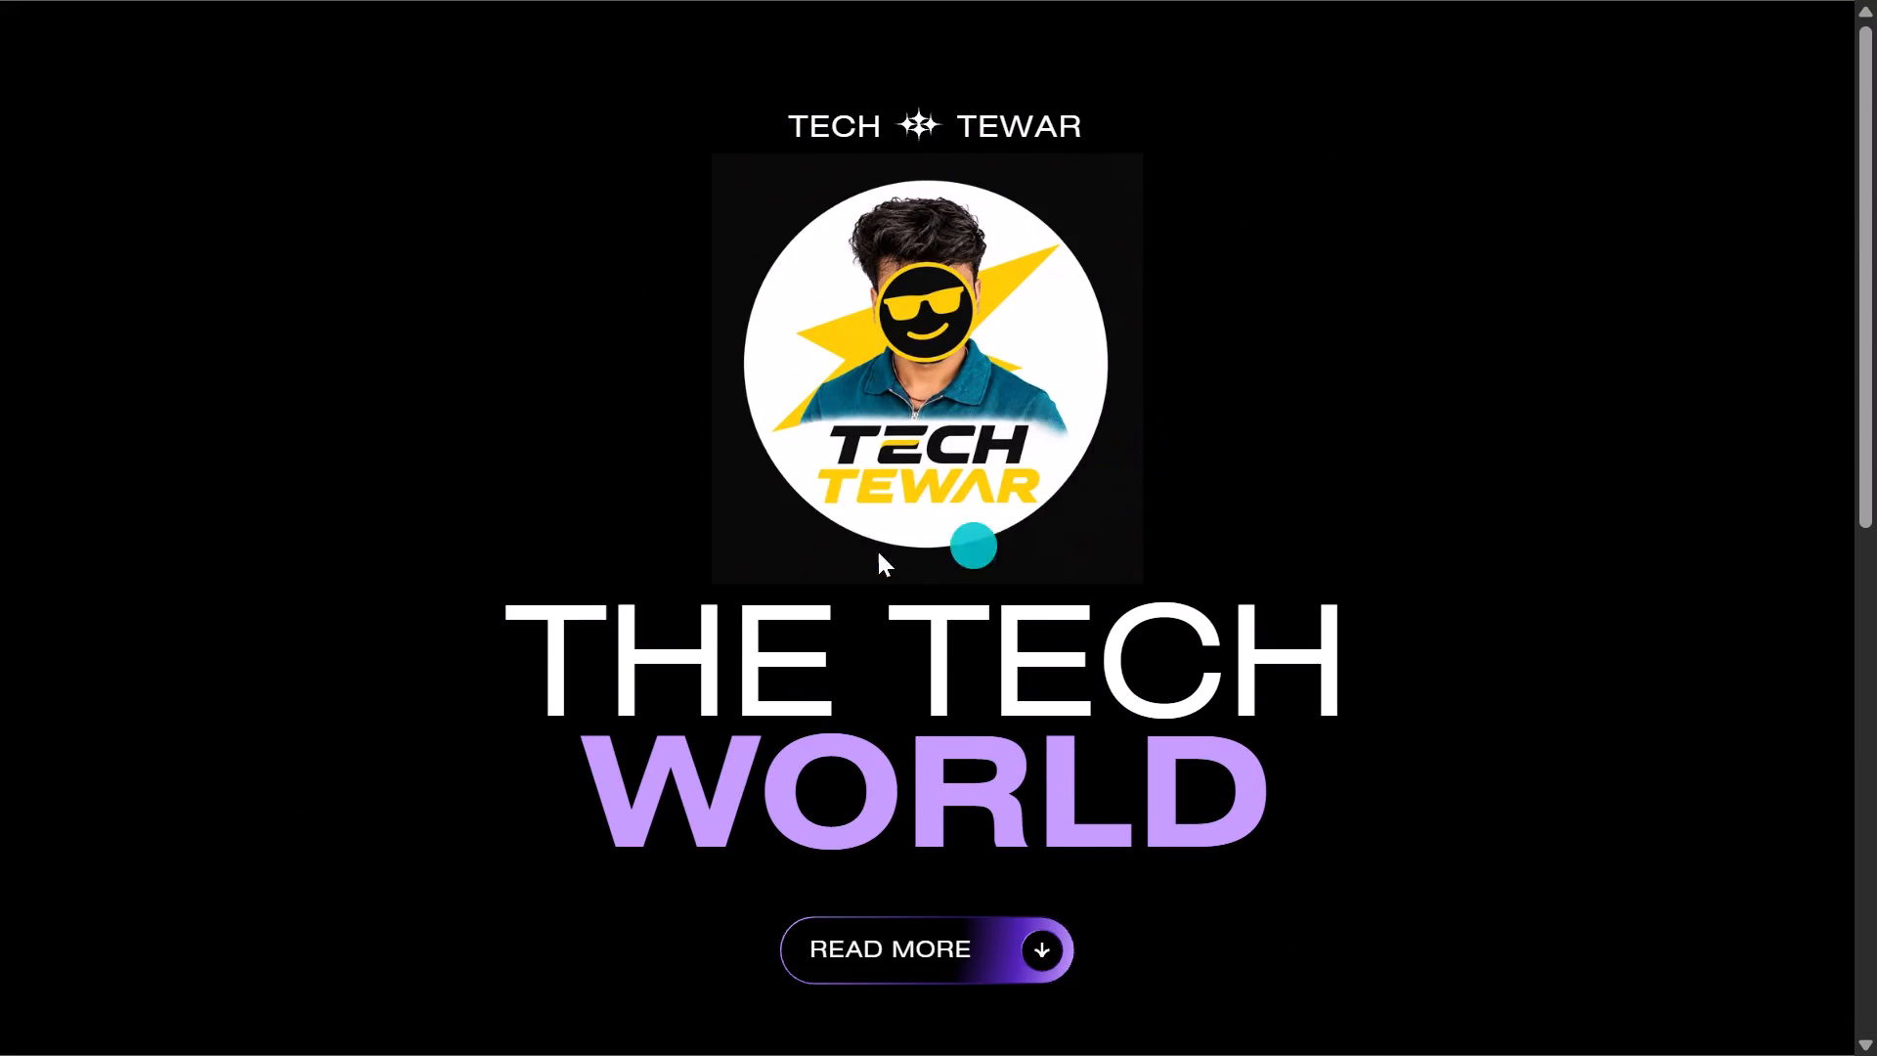
left_click_drag(878, 551, 860, 438)
scroll(865, 400, "down", 12)
scroll(865, 400, "up", 6)
scroll(865, 402, "down", 6)
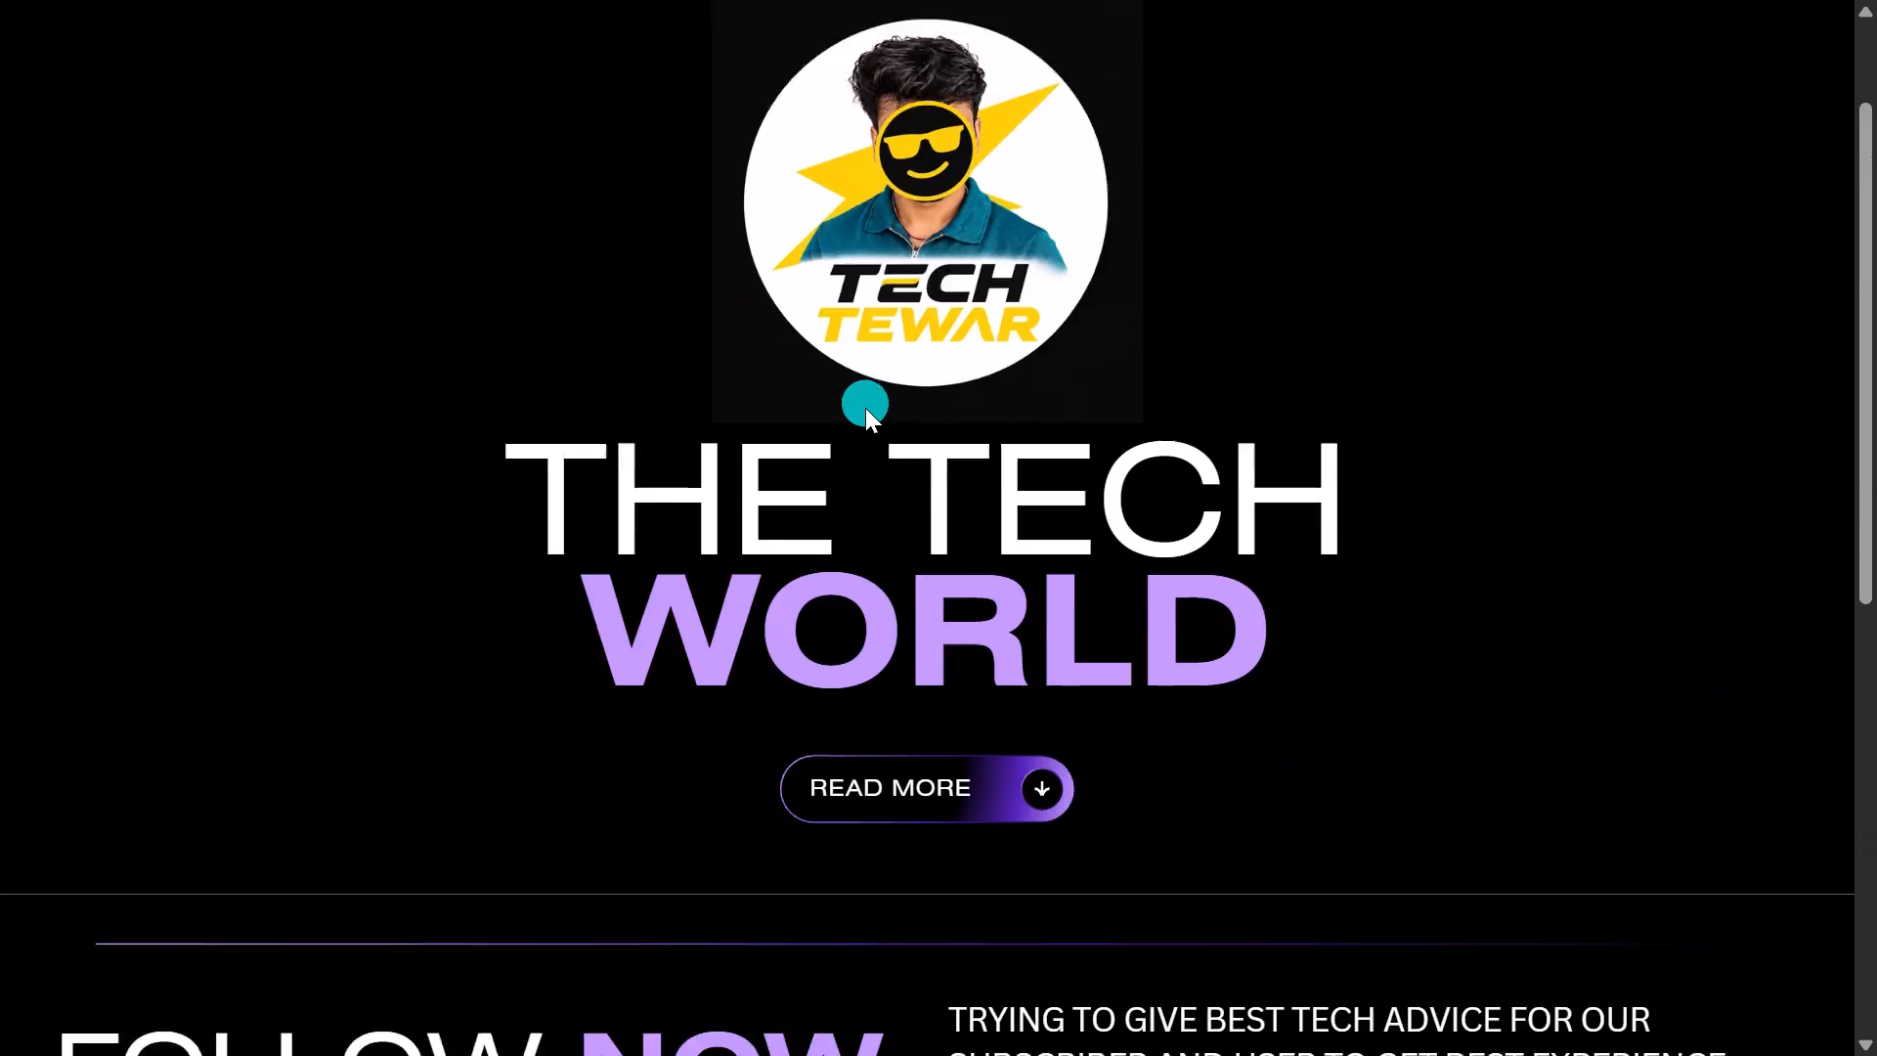
scroll(865, 408, "up", 6)
scroll(865, 408, "down", 7)
scroll(865, 409, "up", 8)
scroll(865, 409, "down", 7)
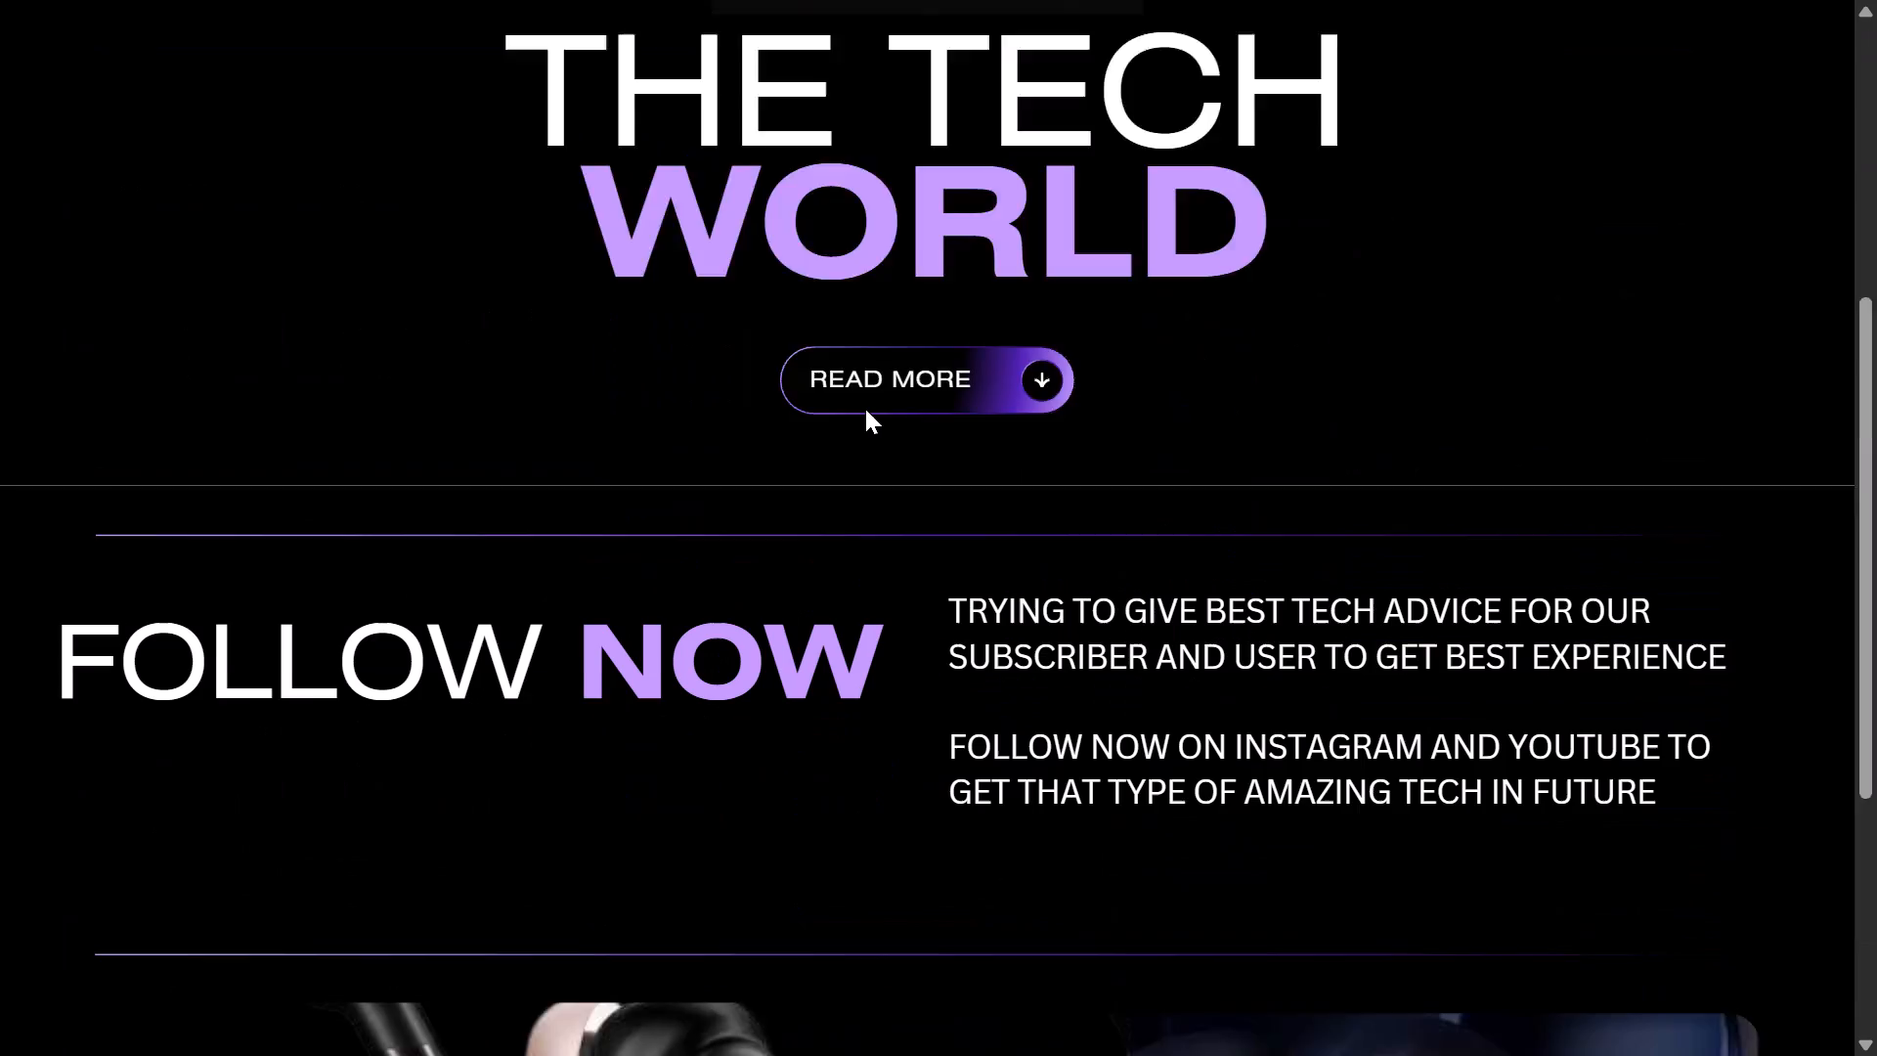
scroll(865, 409, "up", 6)
scroll(865, 409, "down", 7)
scroll(865, 409, "up", 4)
scroll(865, 409, "down", 6)
scroll(865, 409, "up", 5)
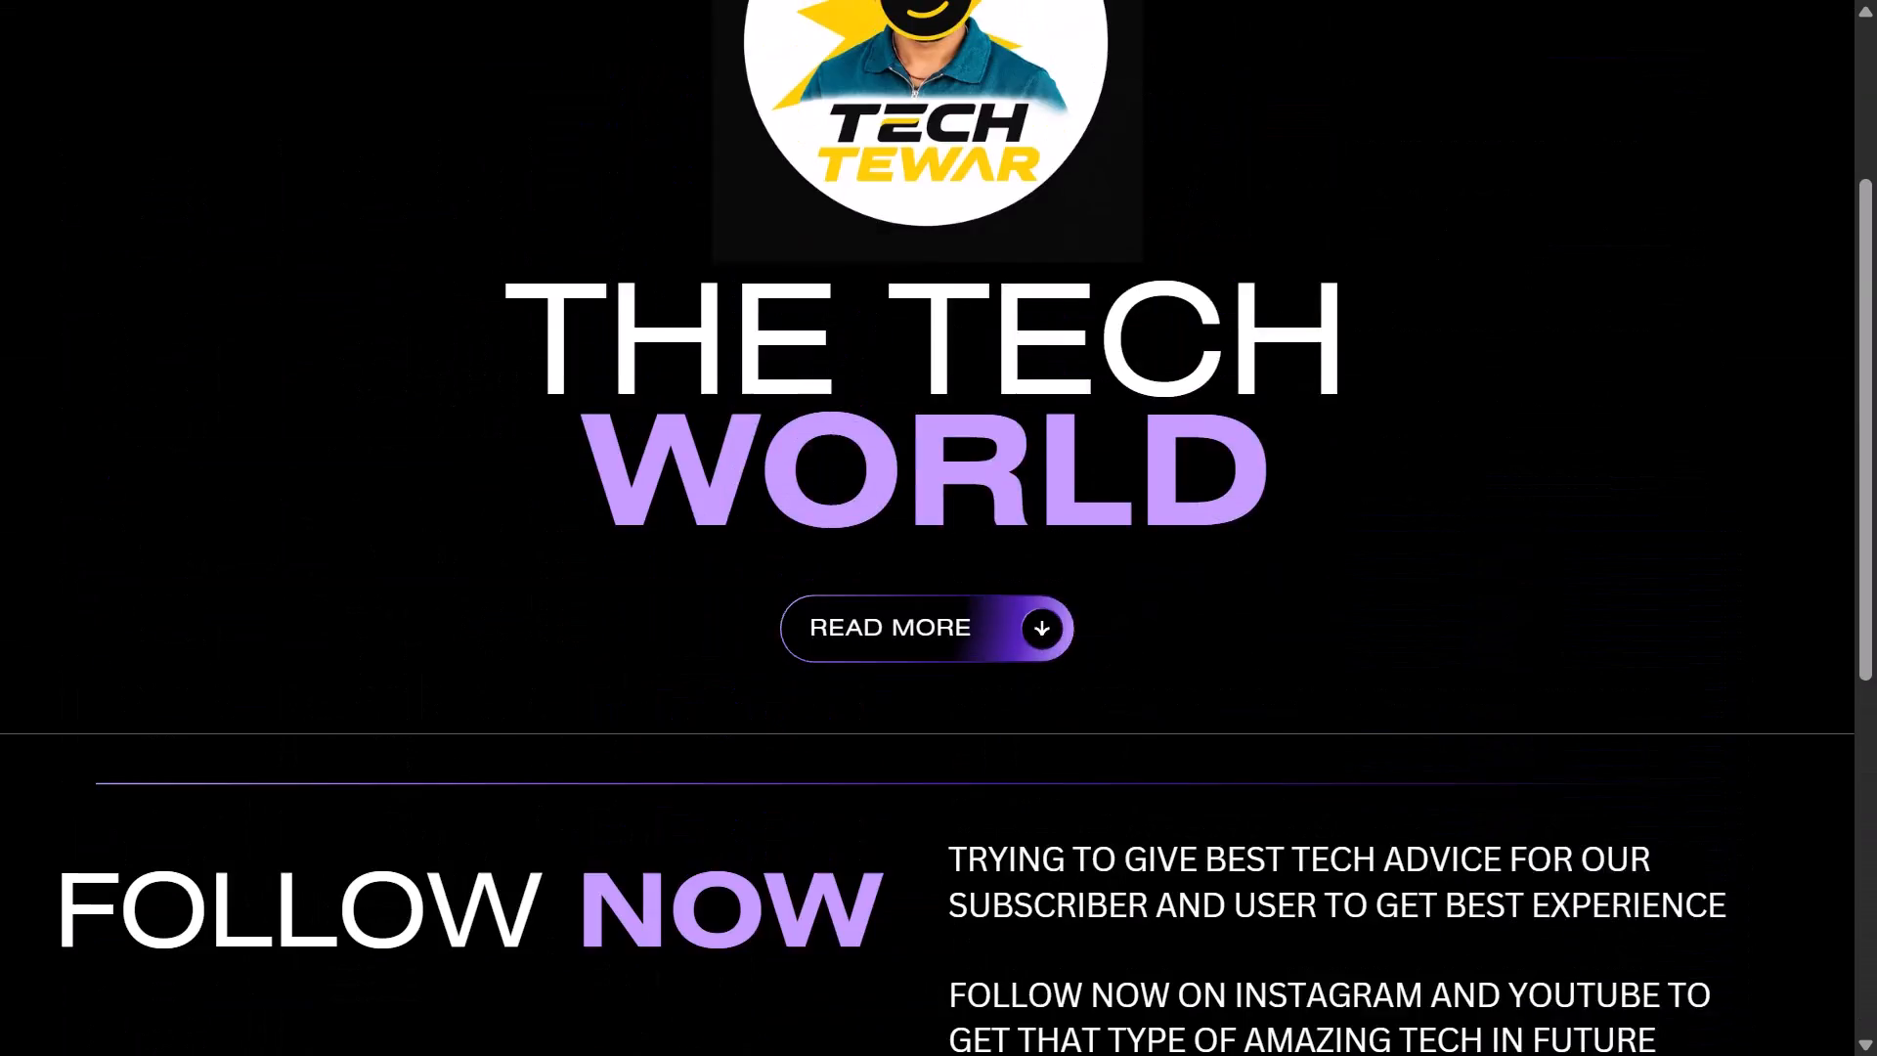
scroll(865, 409, "up", 5)
scroll(866, 409, "down", 6)
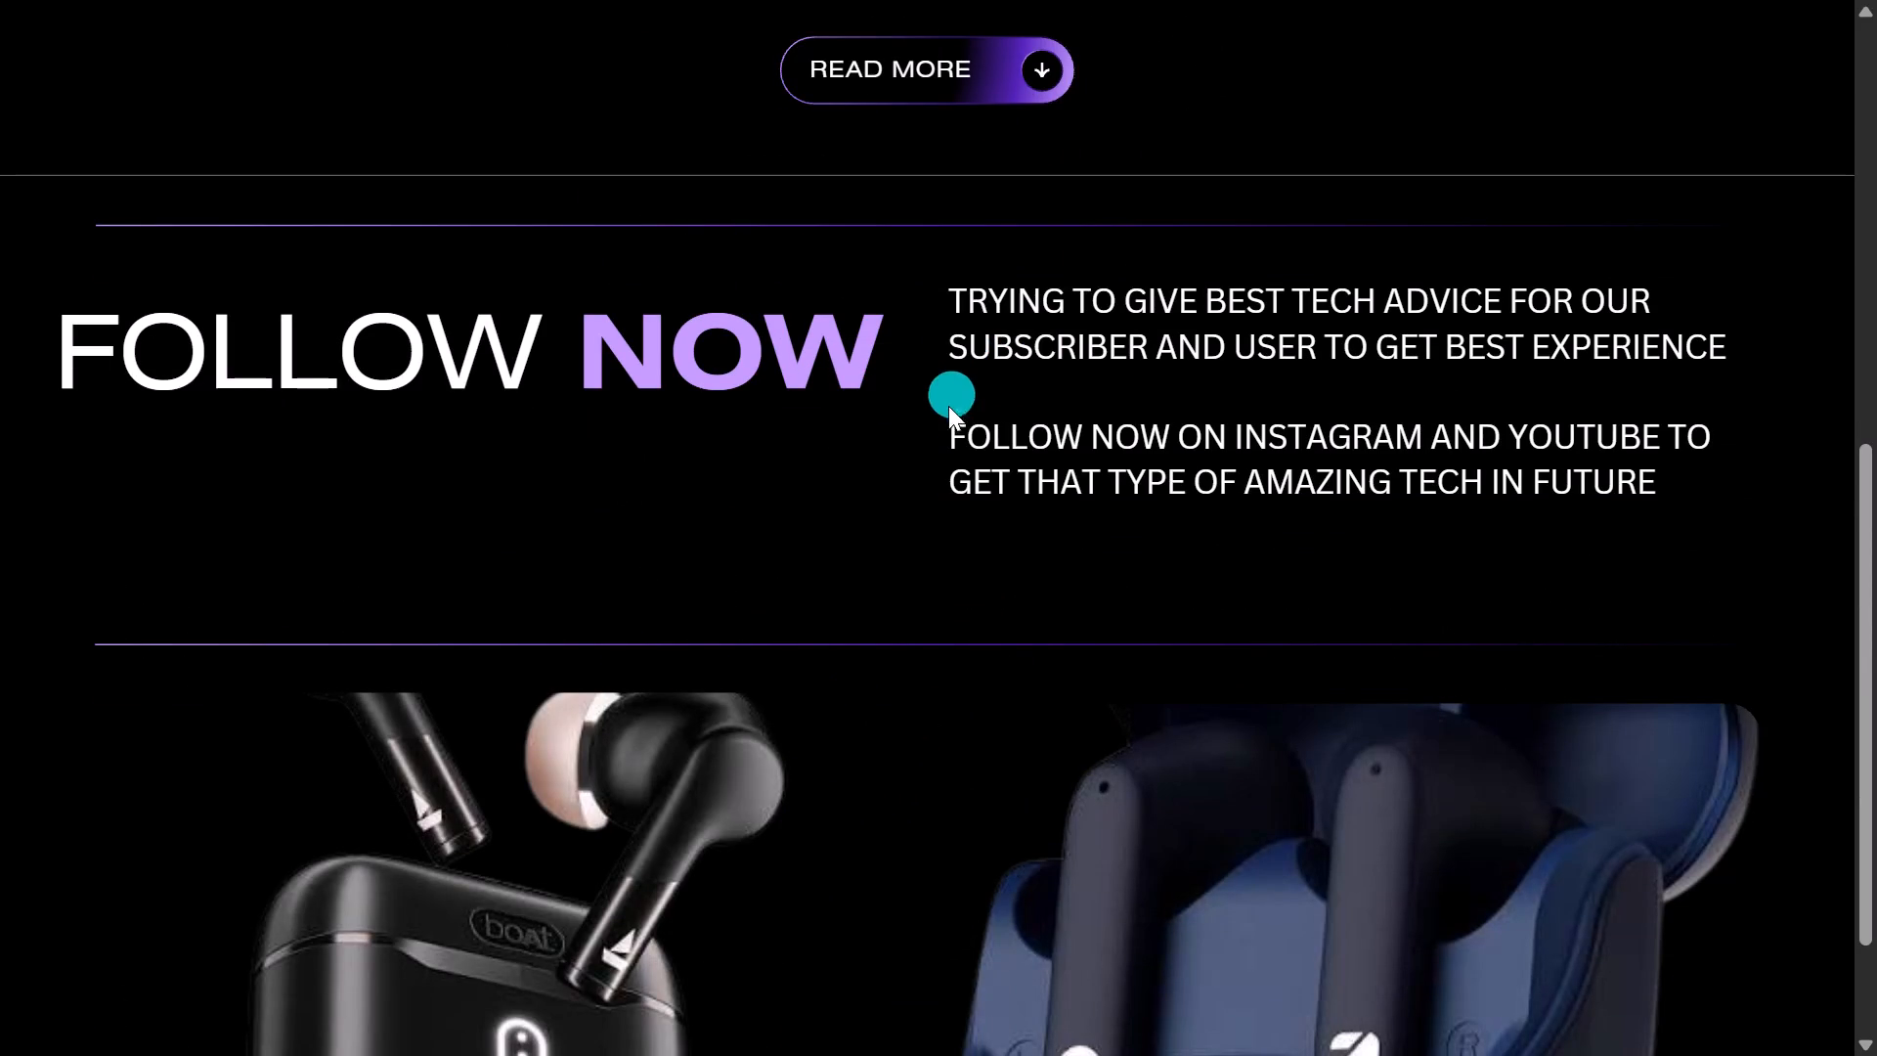
double_click(1002, 432)
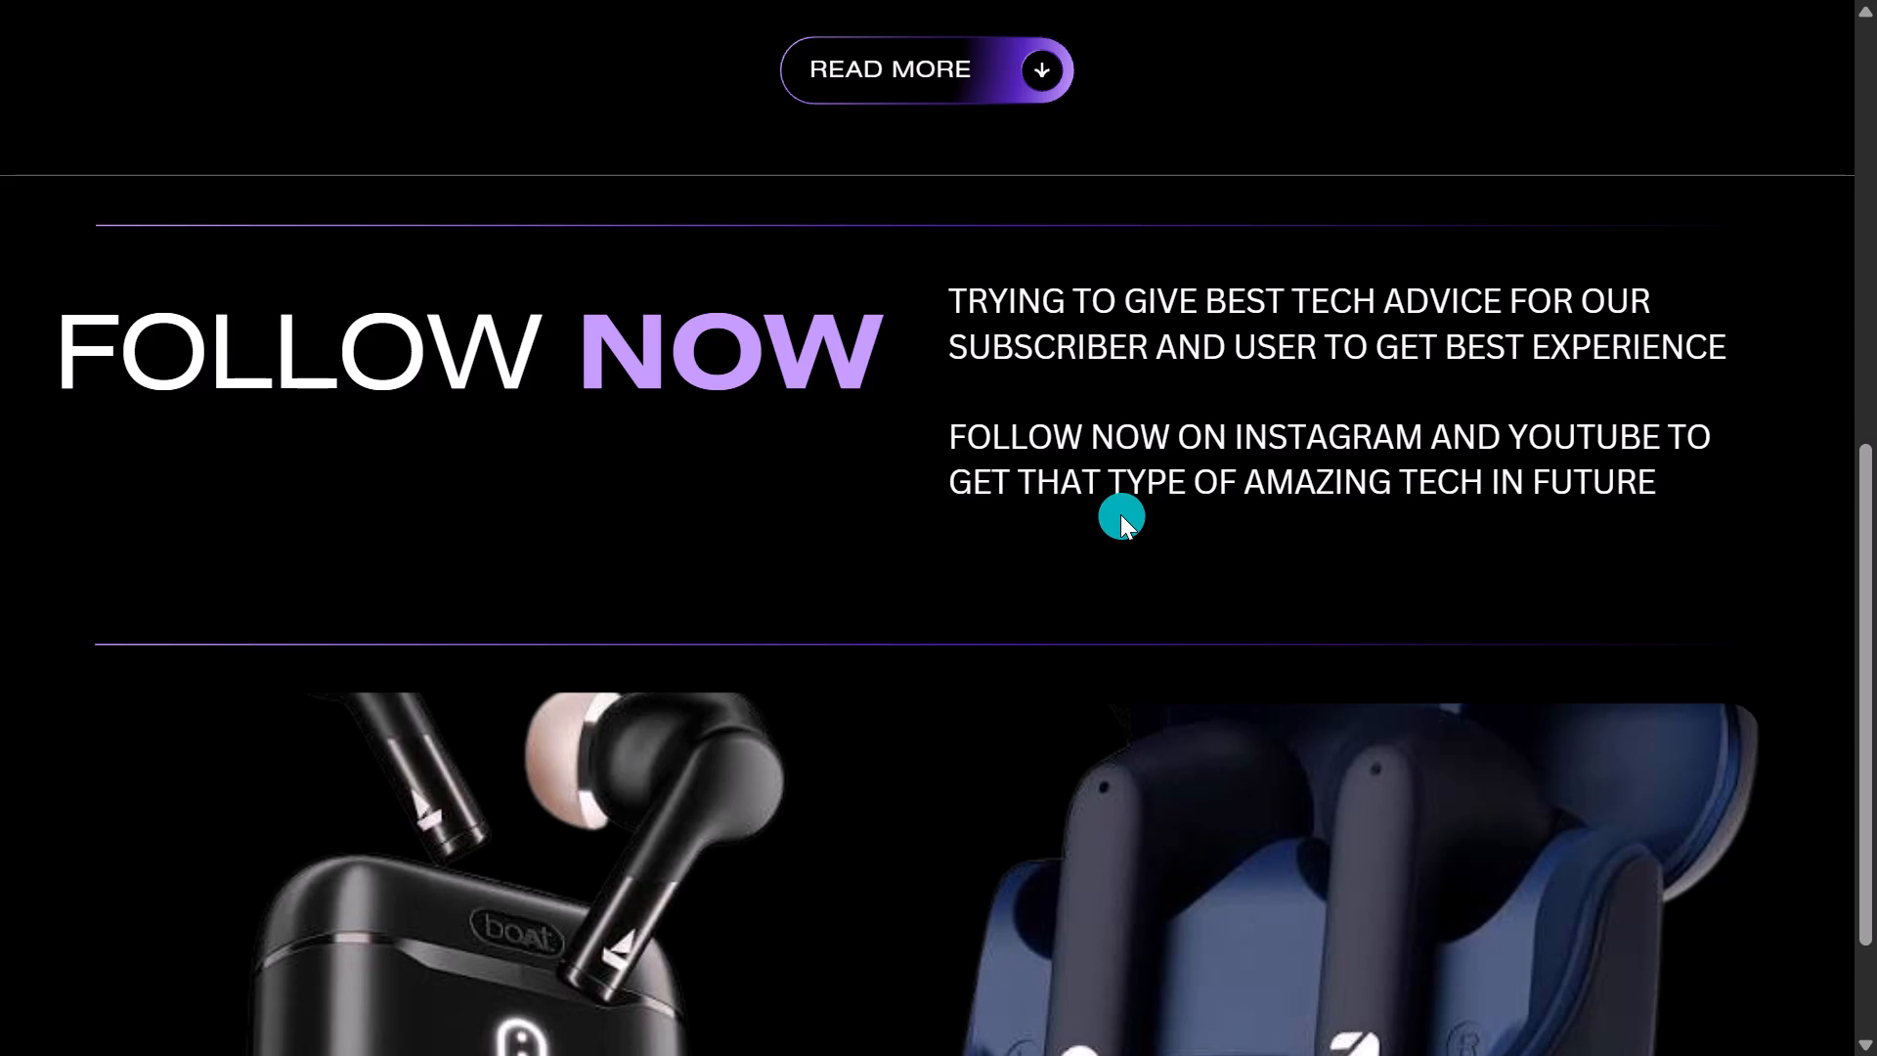
scroll(1120, 514, "down", 5)
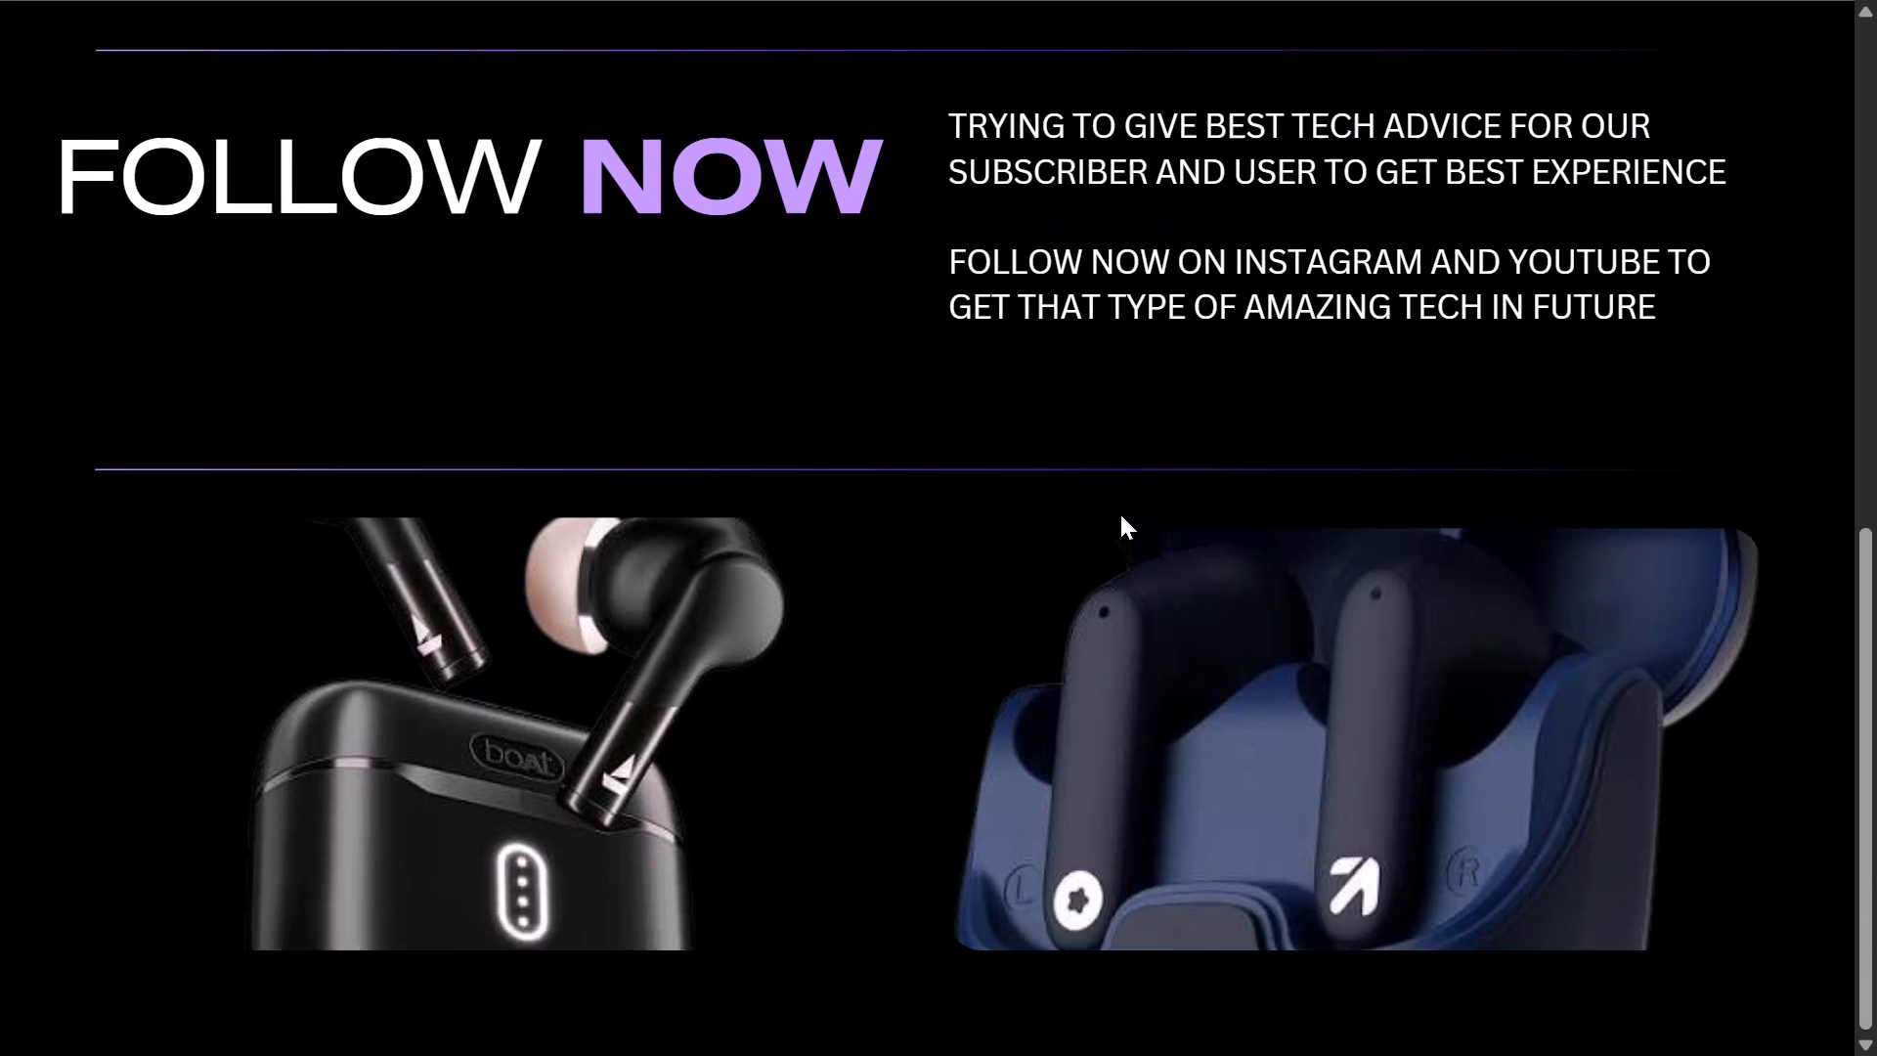
scroll(1120, 514, "up", 7)
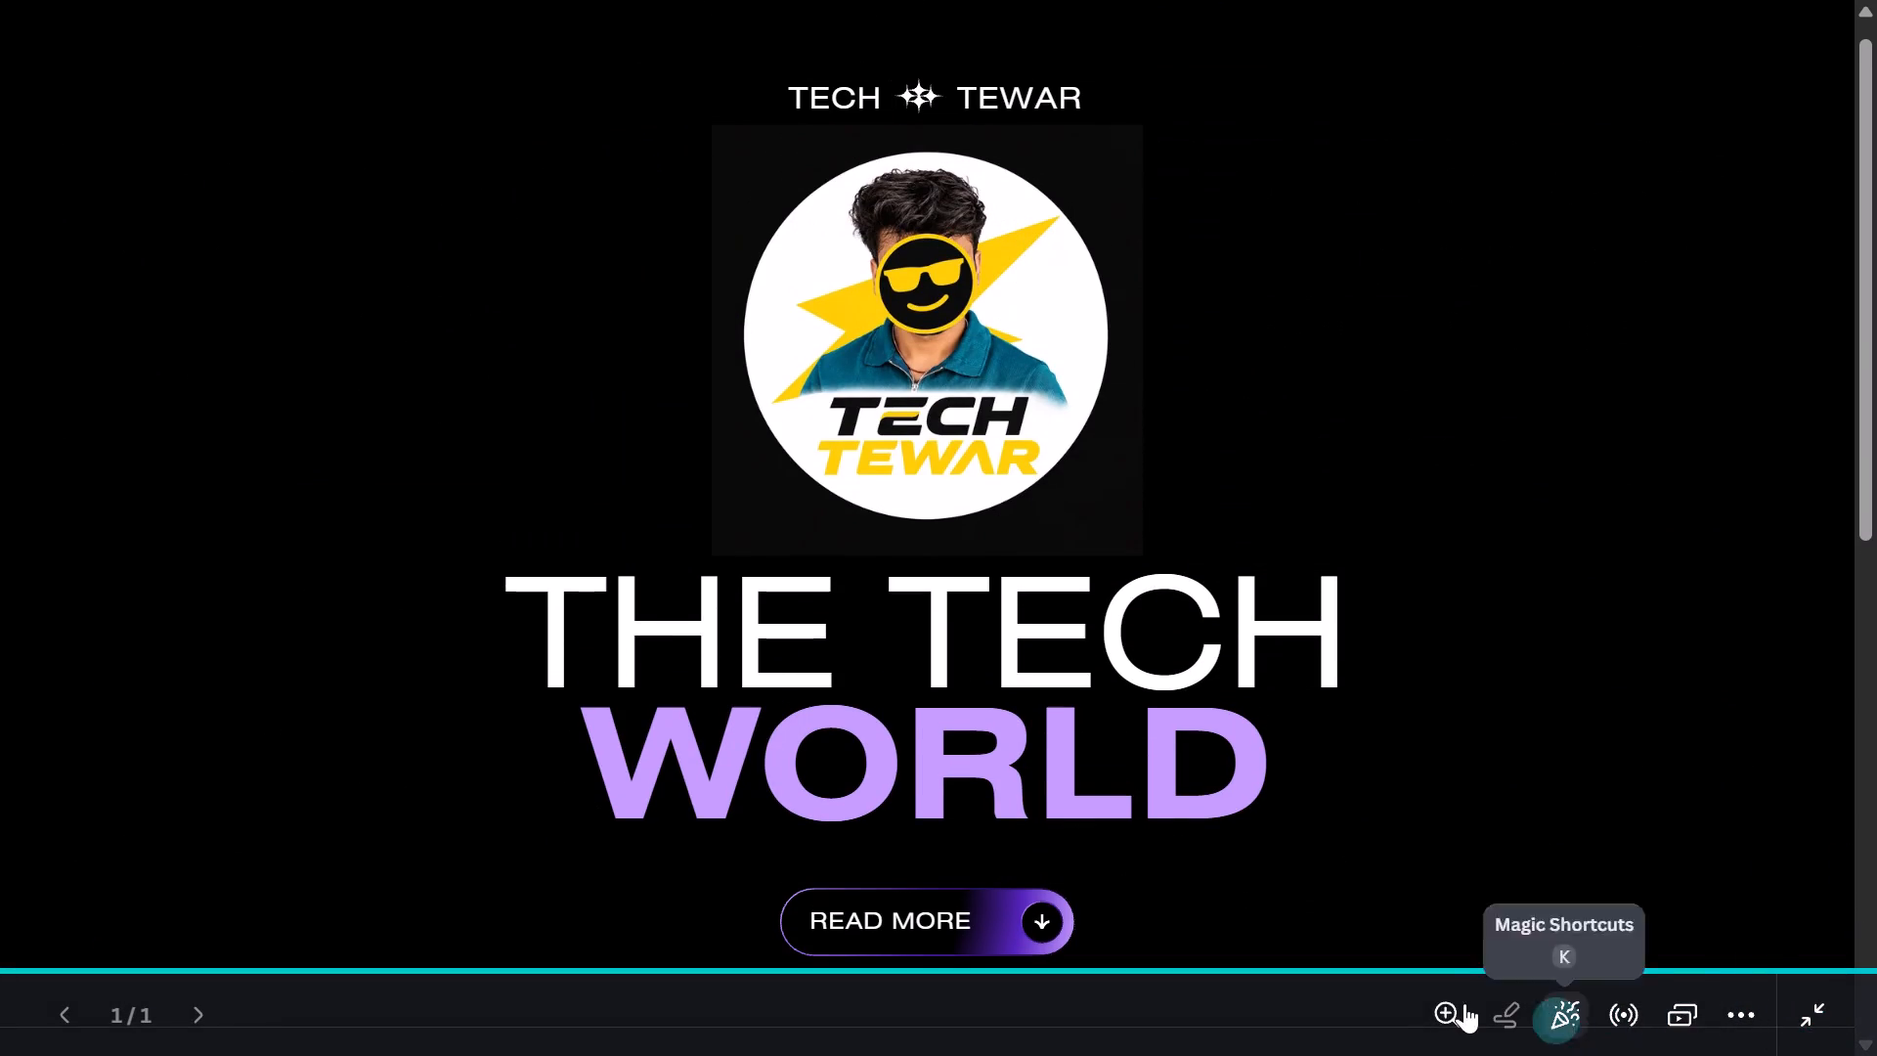
Open the presenter window, look through the page from the hero section to the earbud photos, and close the window.
left_click(1666, 1017)
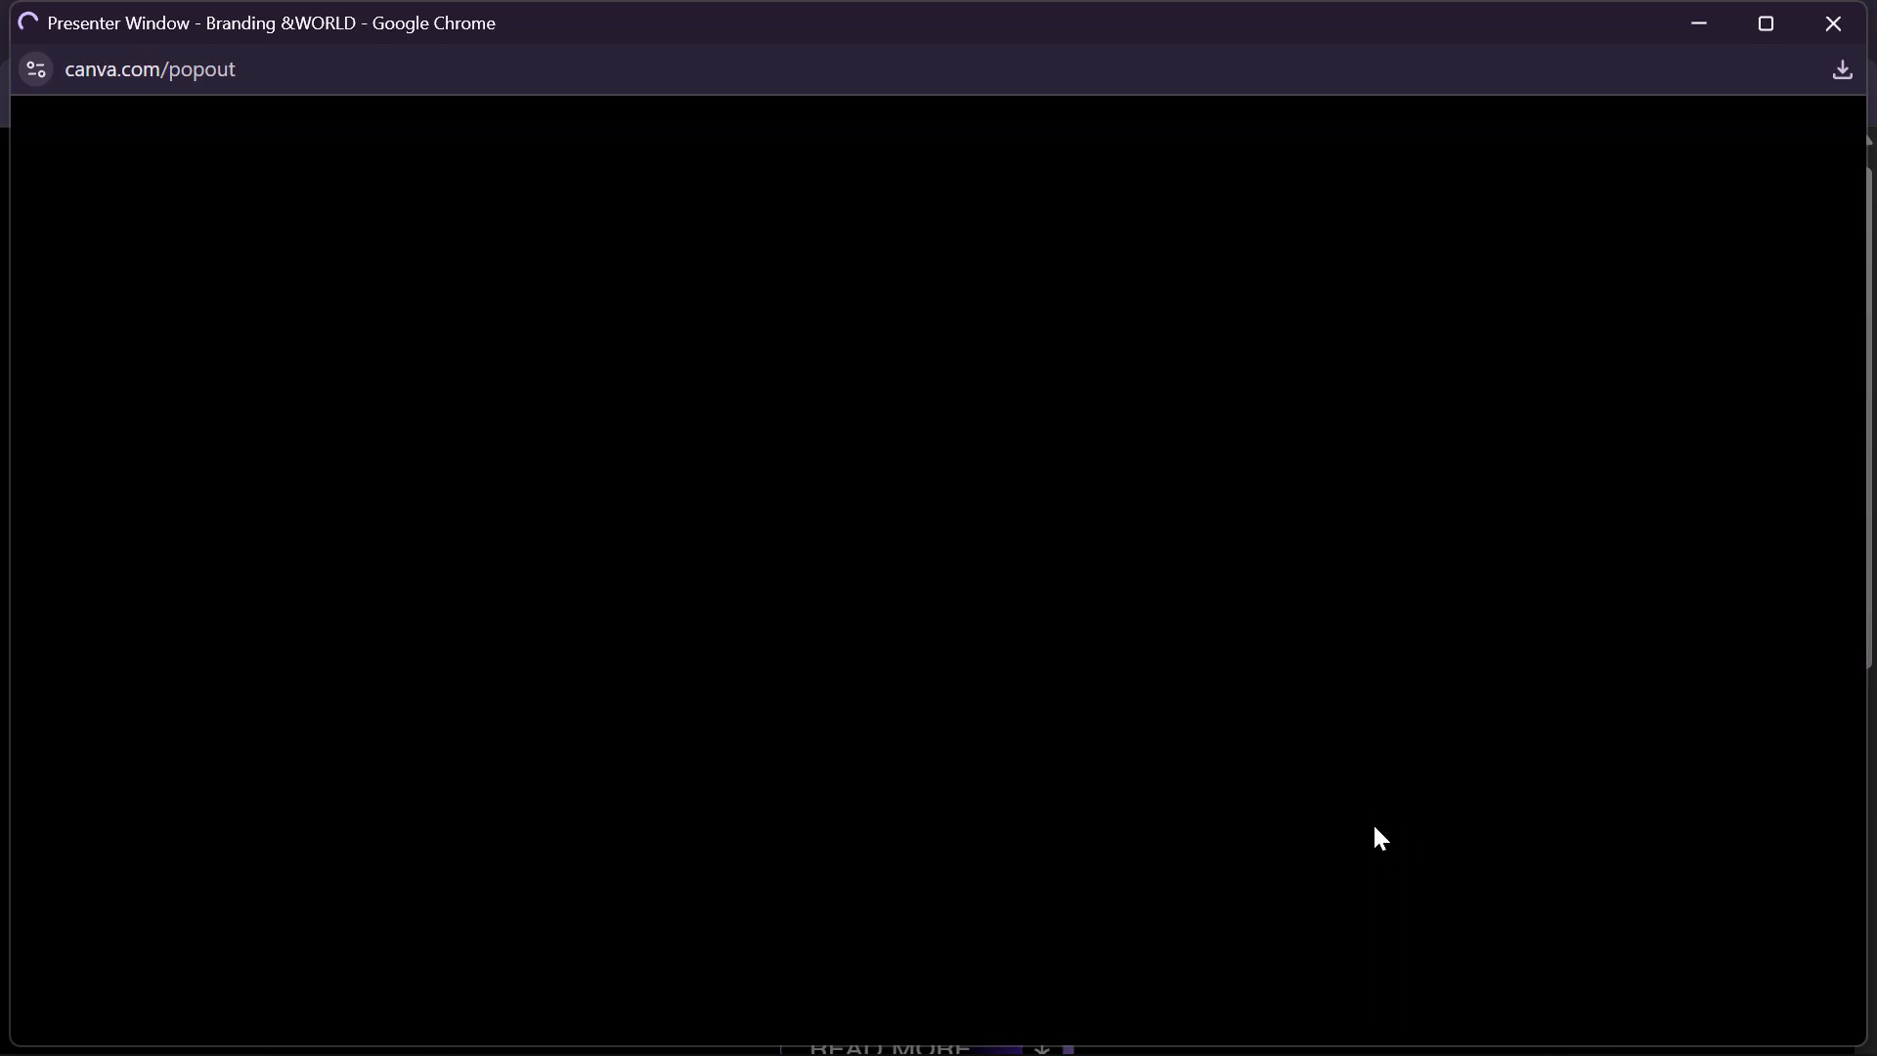
scroll(694, 273, "down", 2)
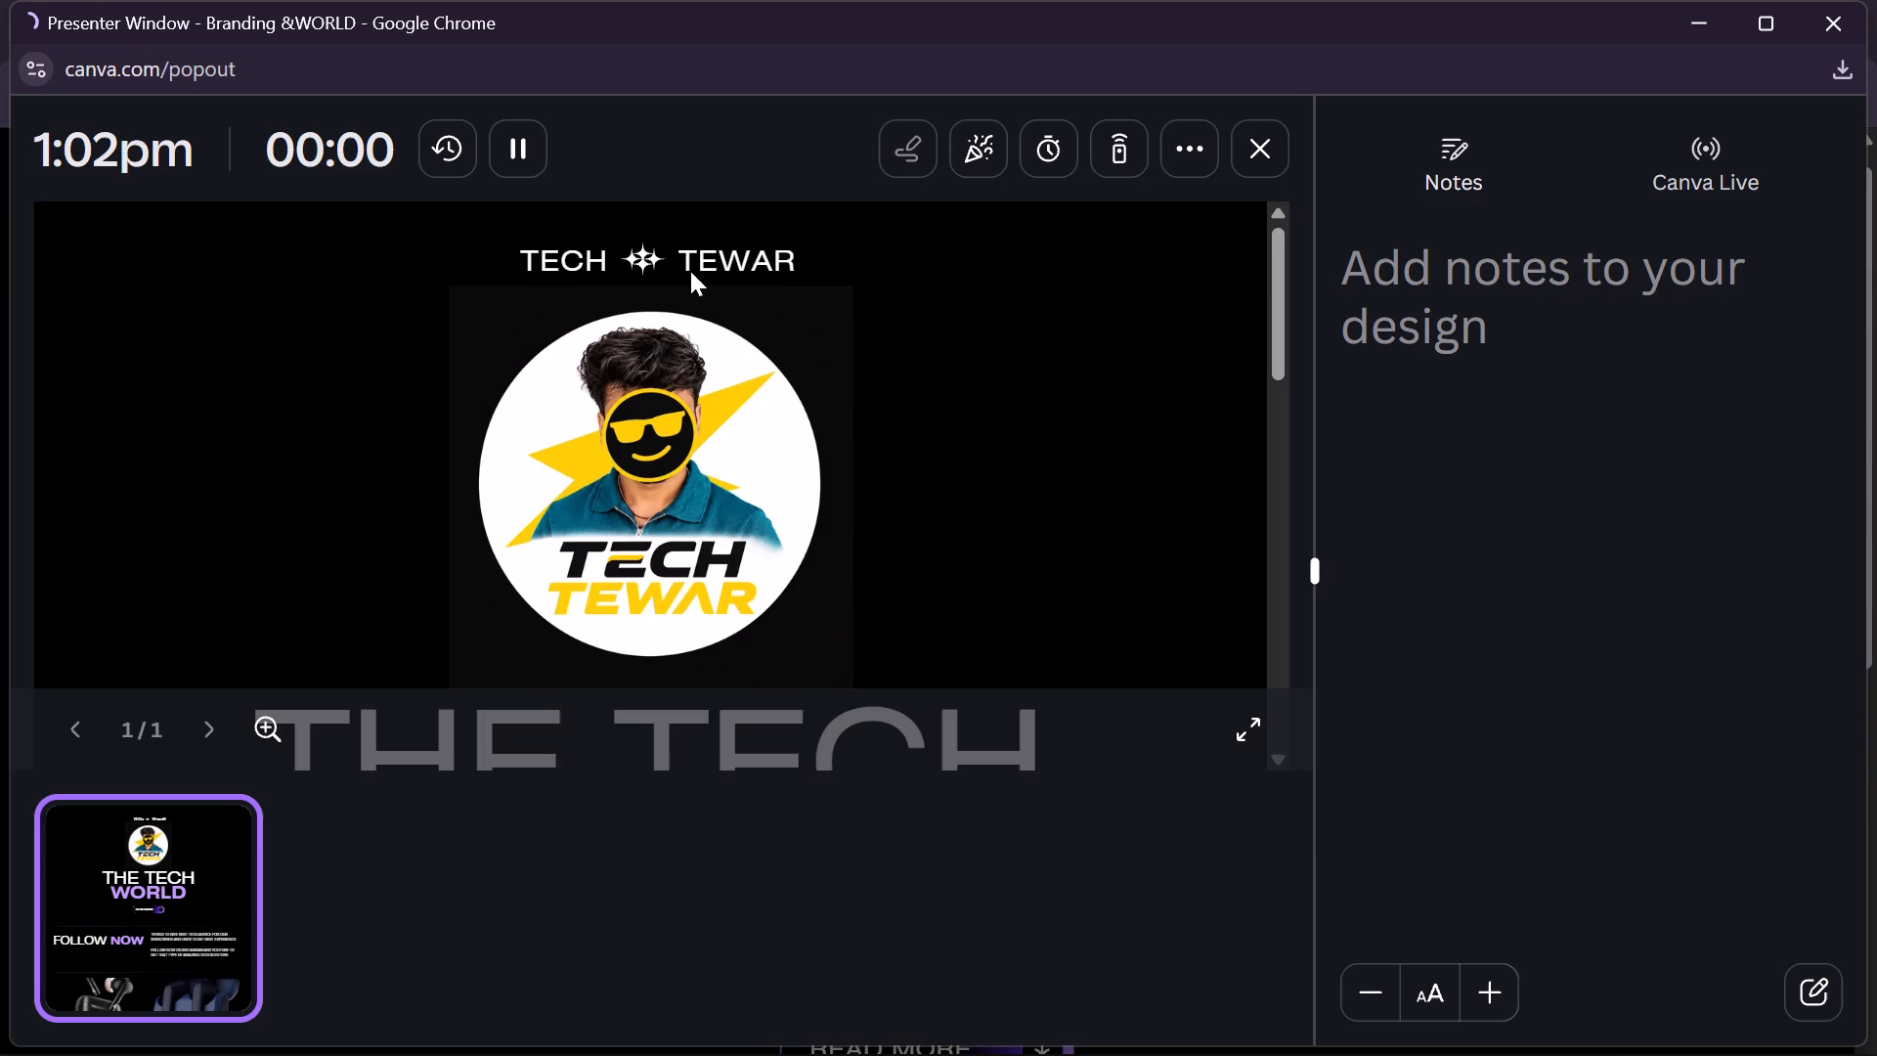
scroll(716, 294, "down", 2)
scroll(816, 397, "down", 2)
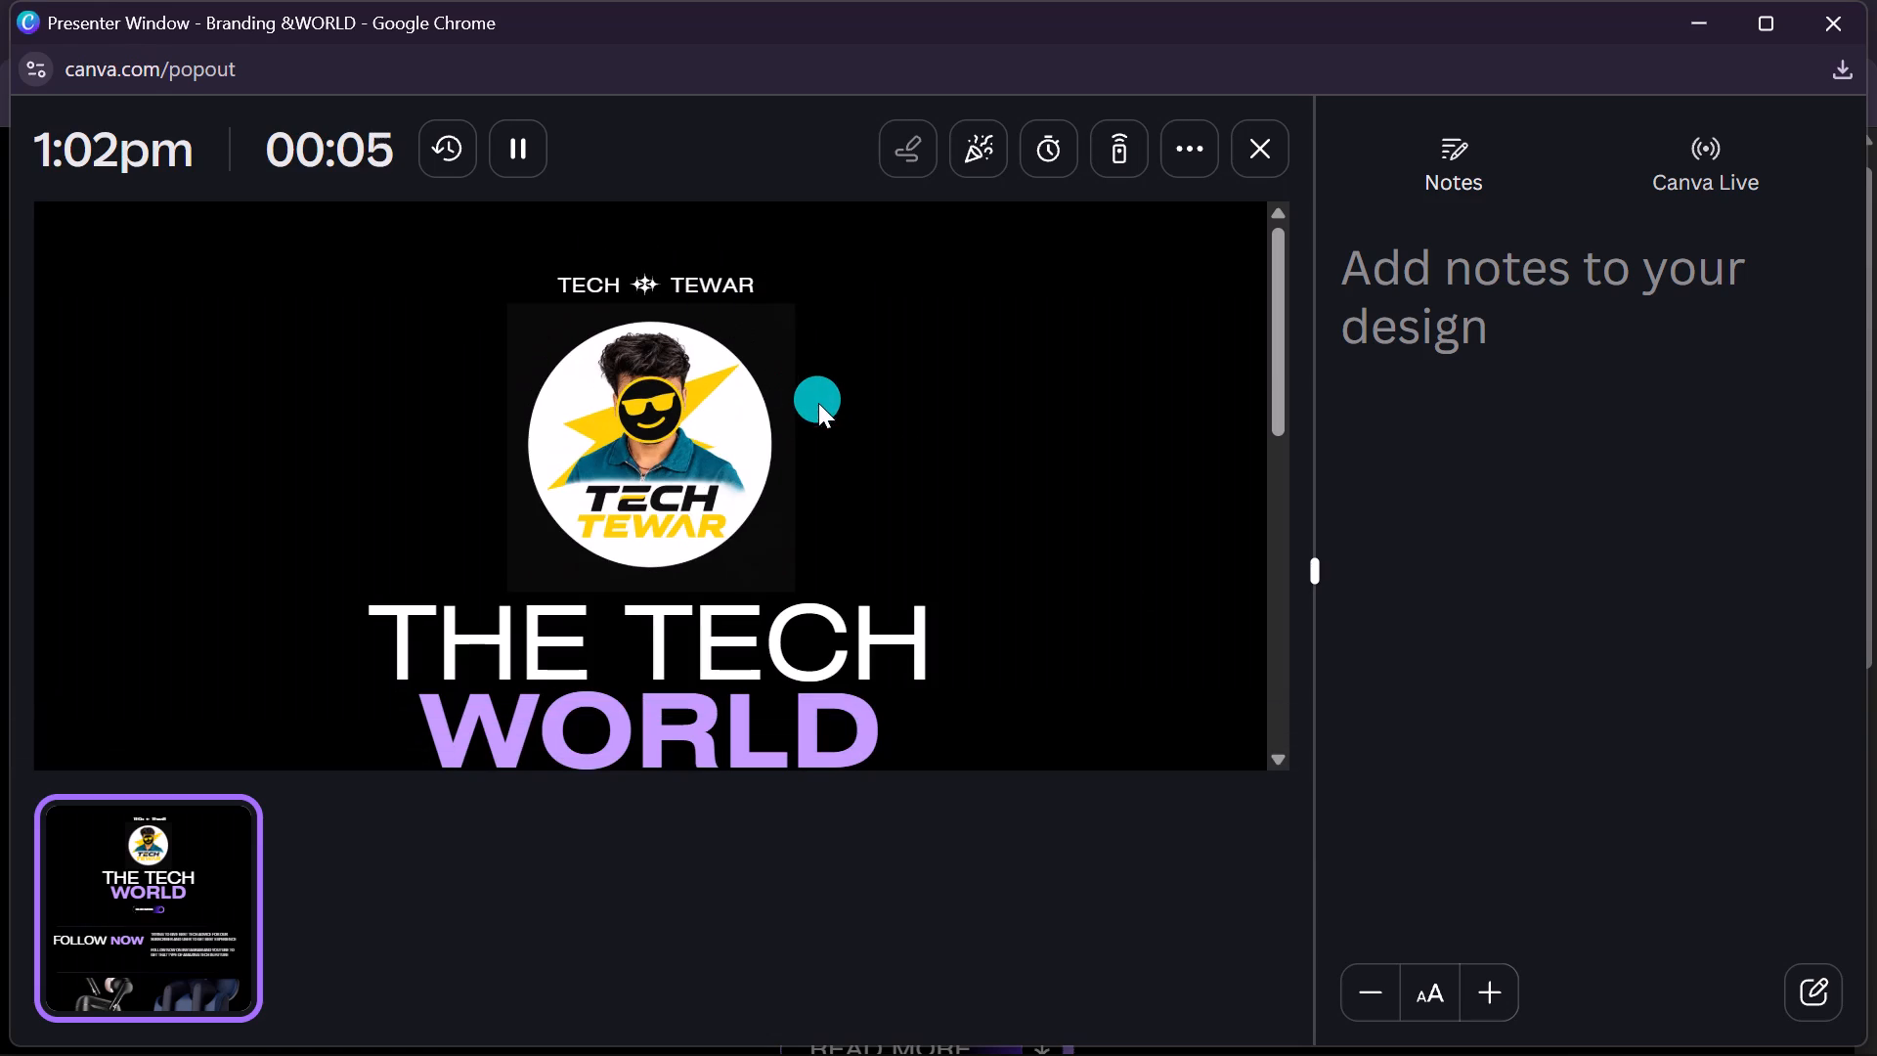
left_click(1278, 762)
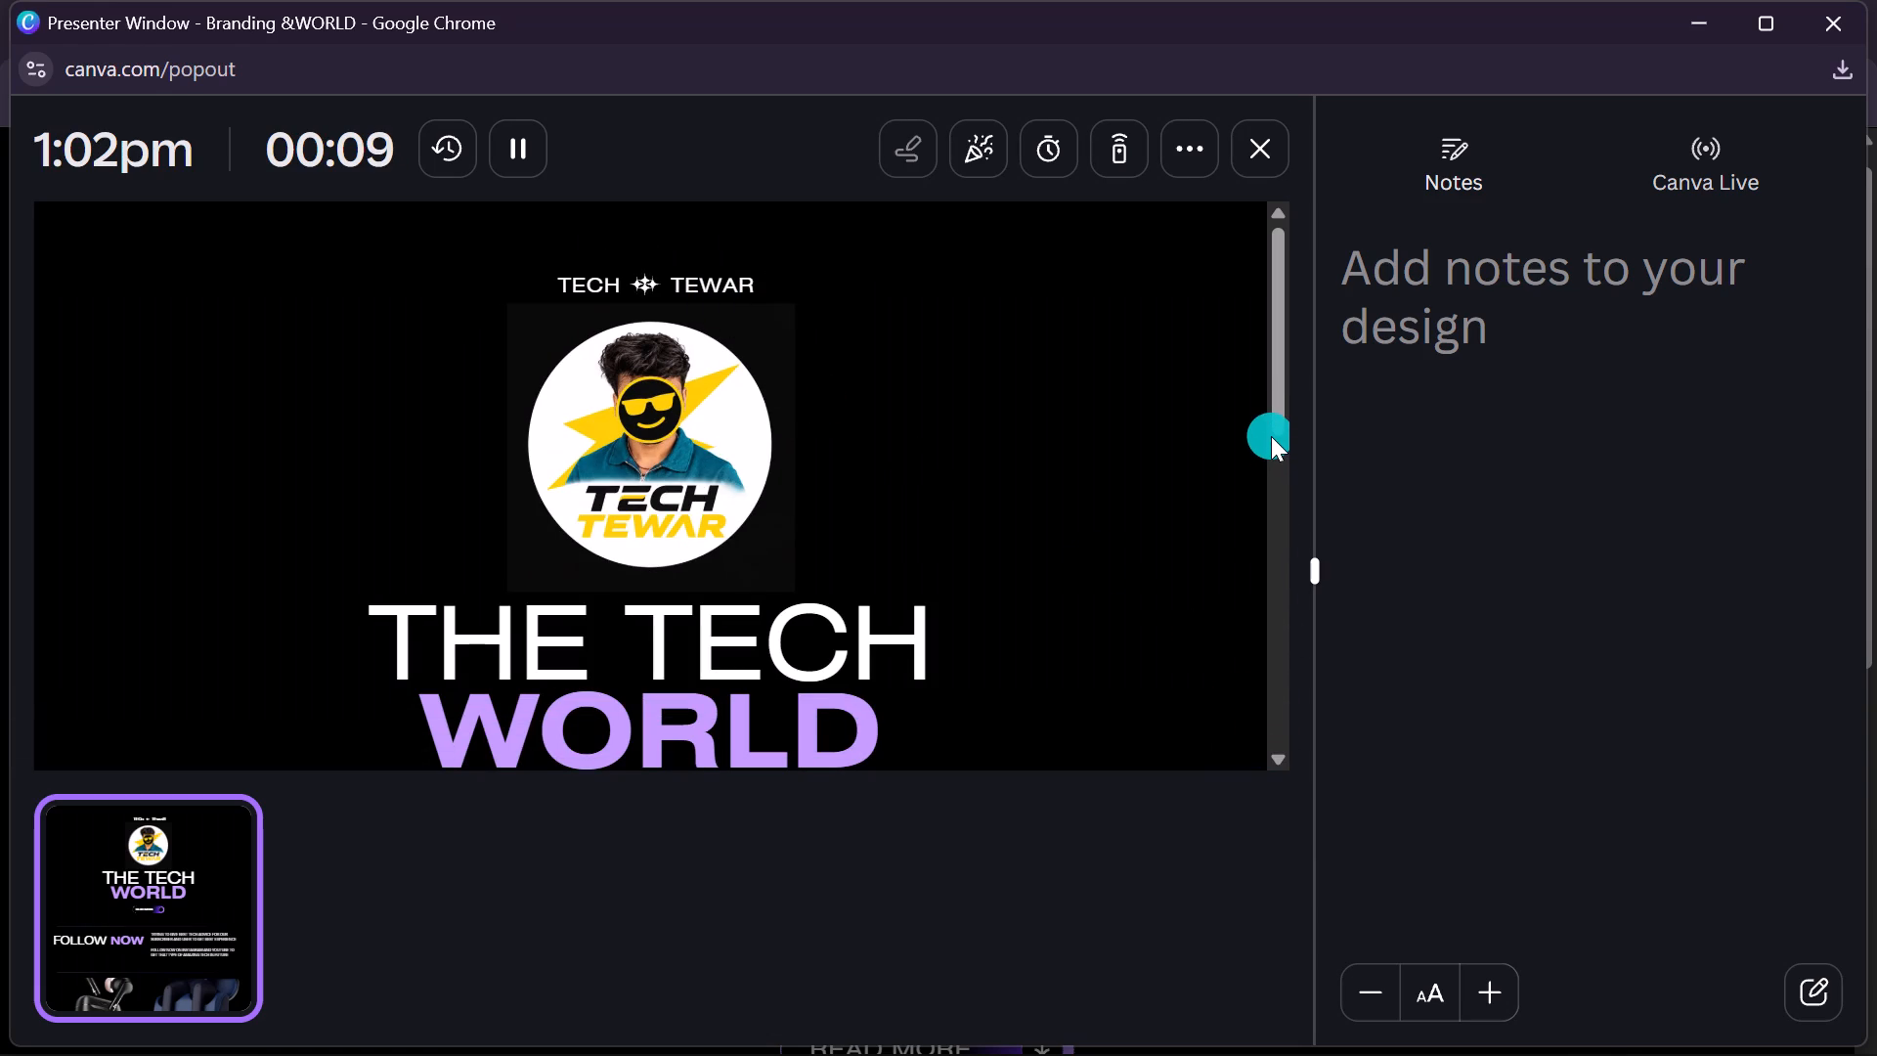
triple_click(1276, 756)
triple_click(1278, 756)
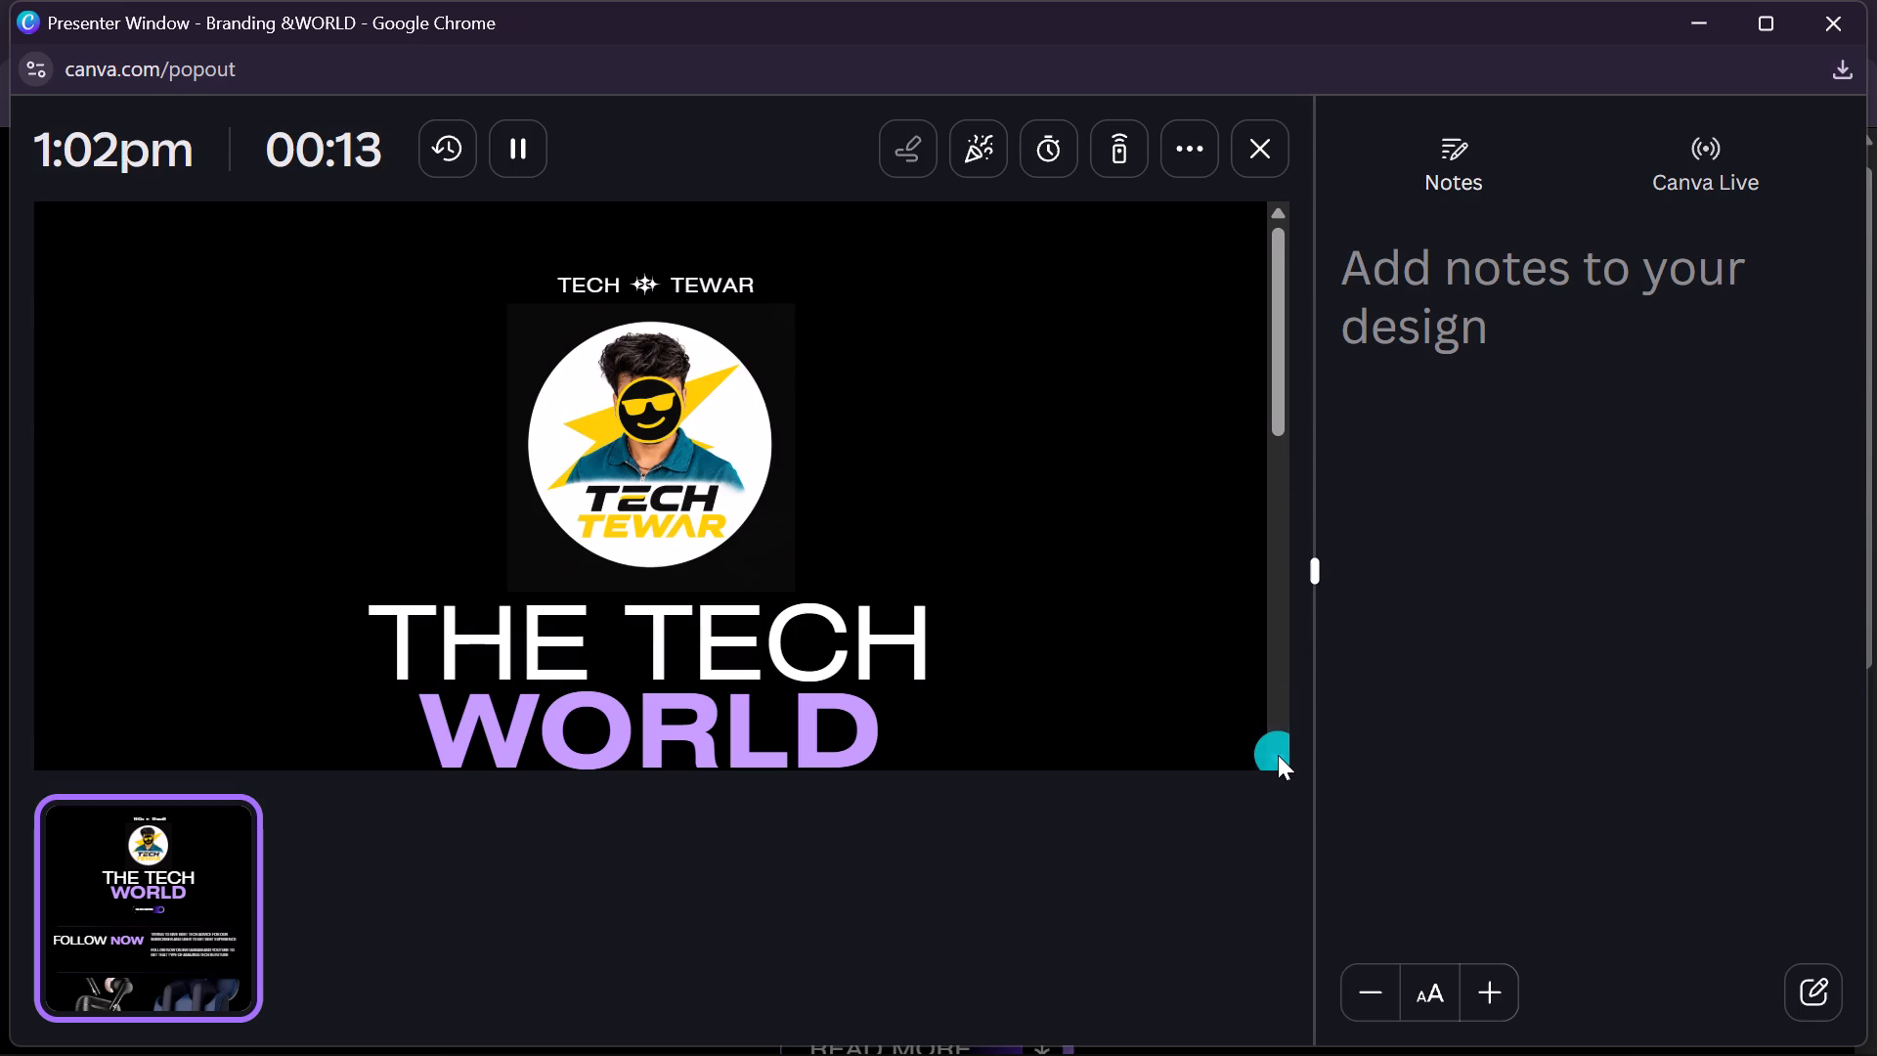
left_click(217, 871)
scroll(482, 660, "down", 4)
scroll(669, 594, "up", 5)
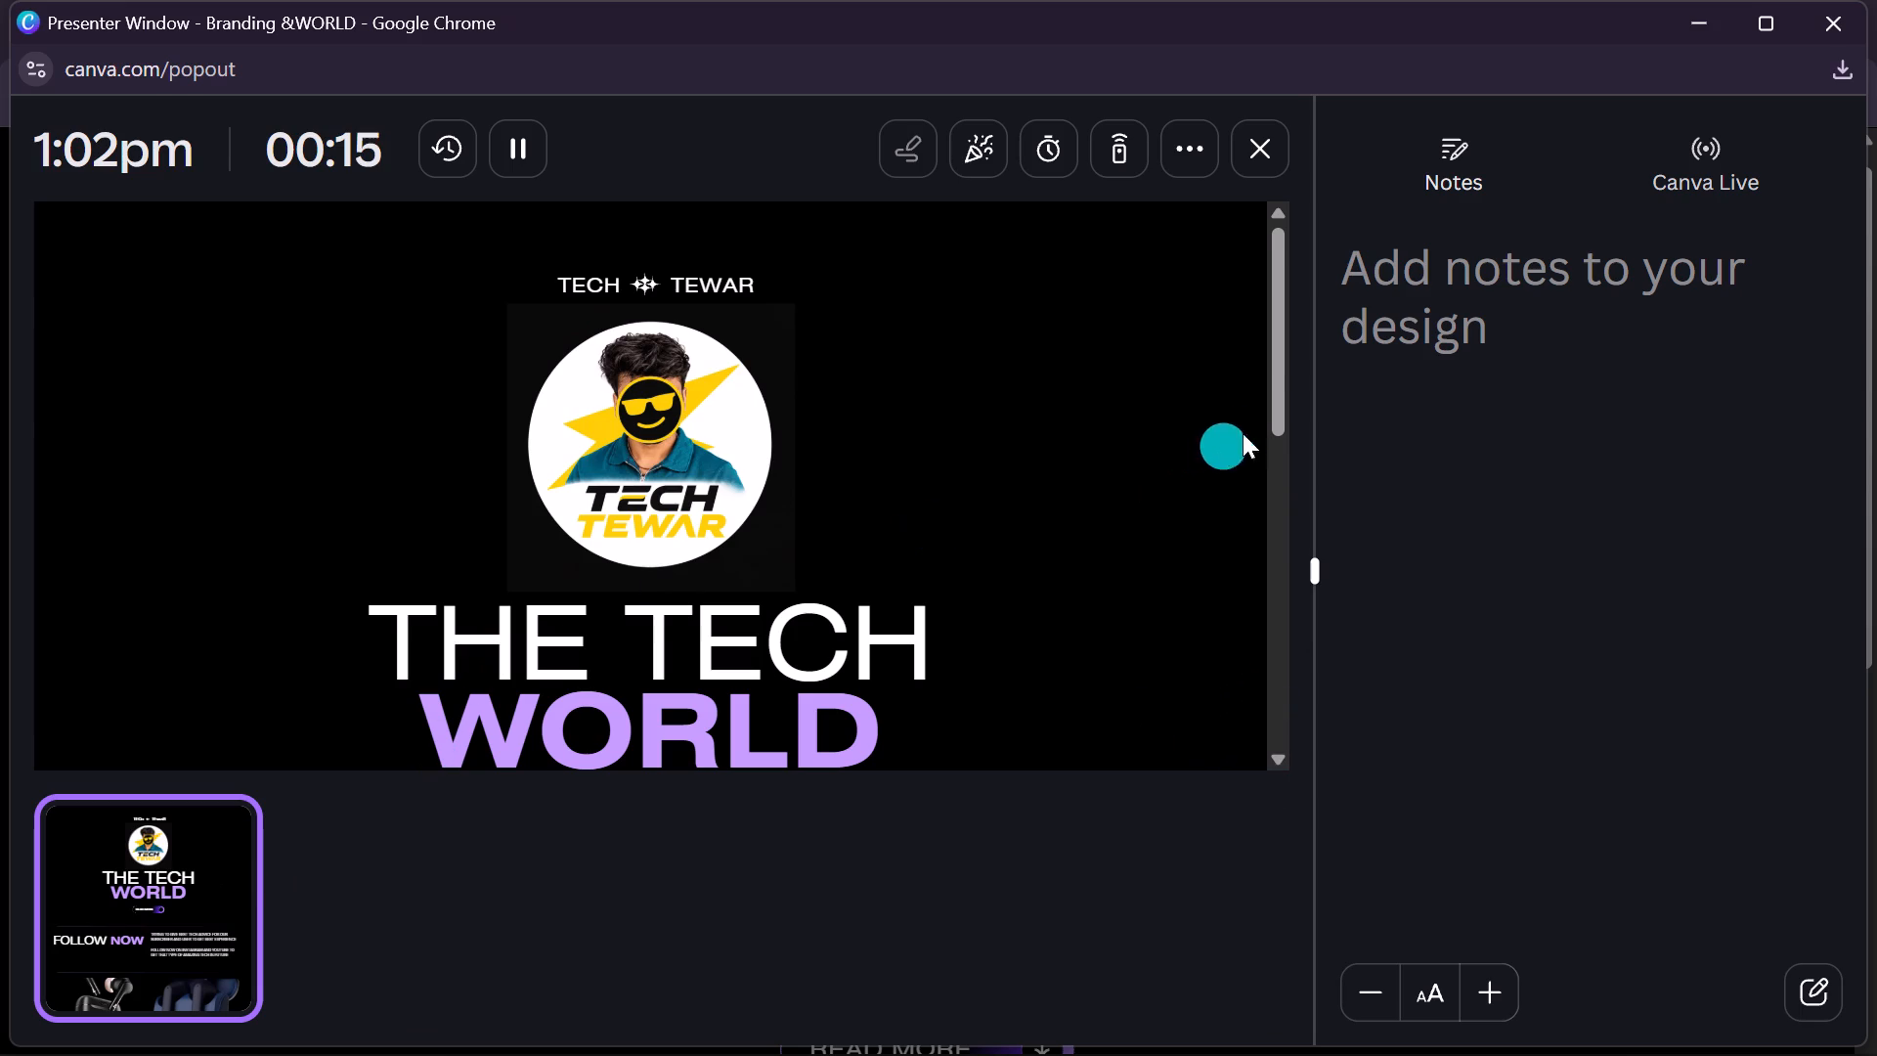
left_click_drag(1281, 405, 1289, 464)
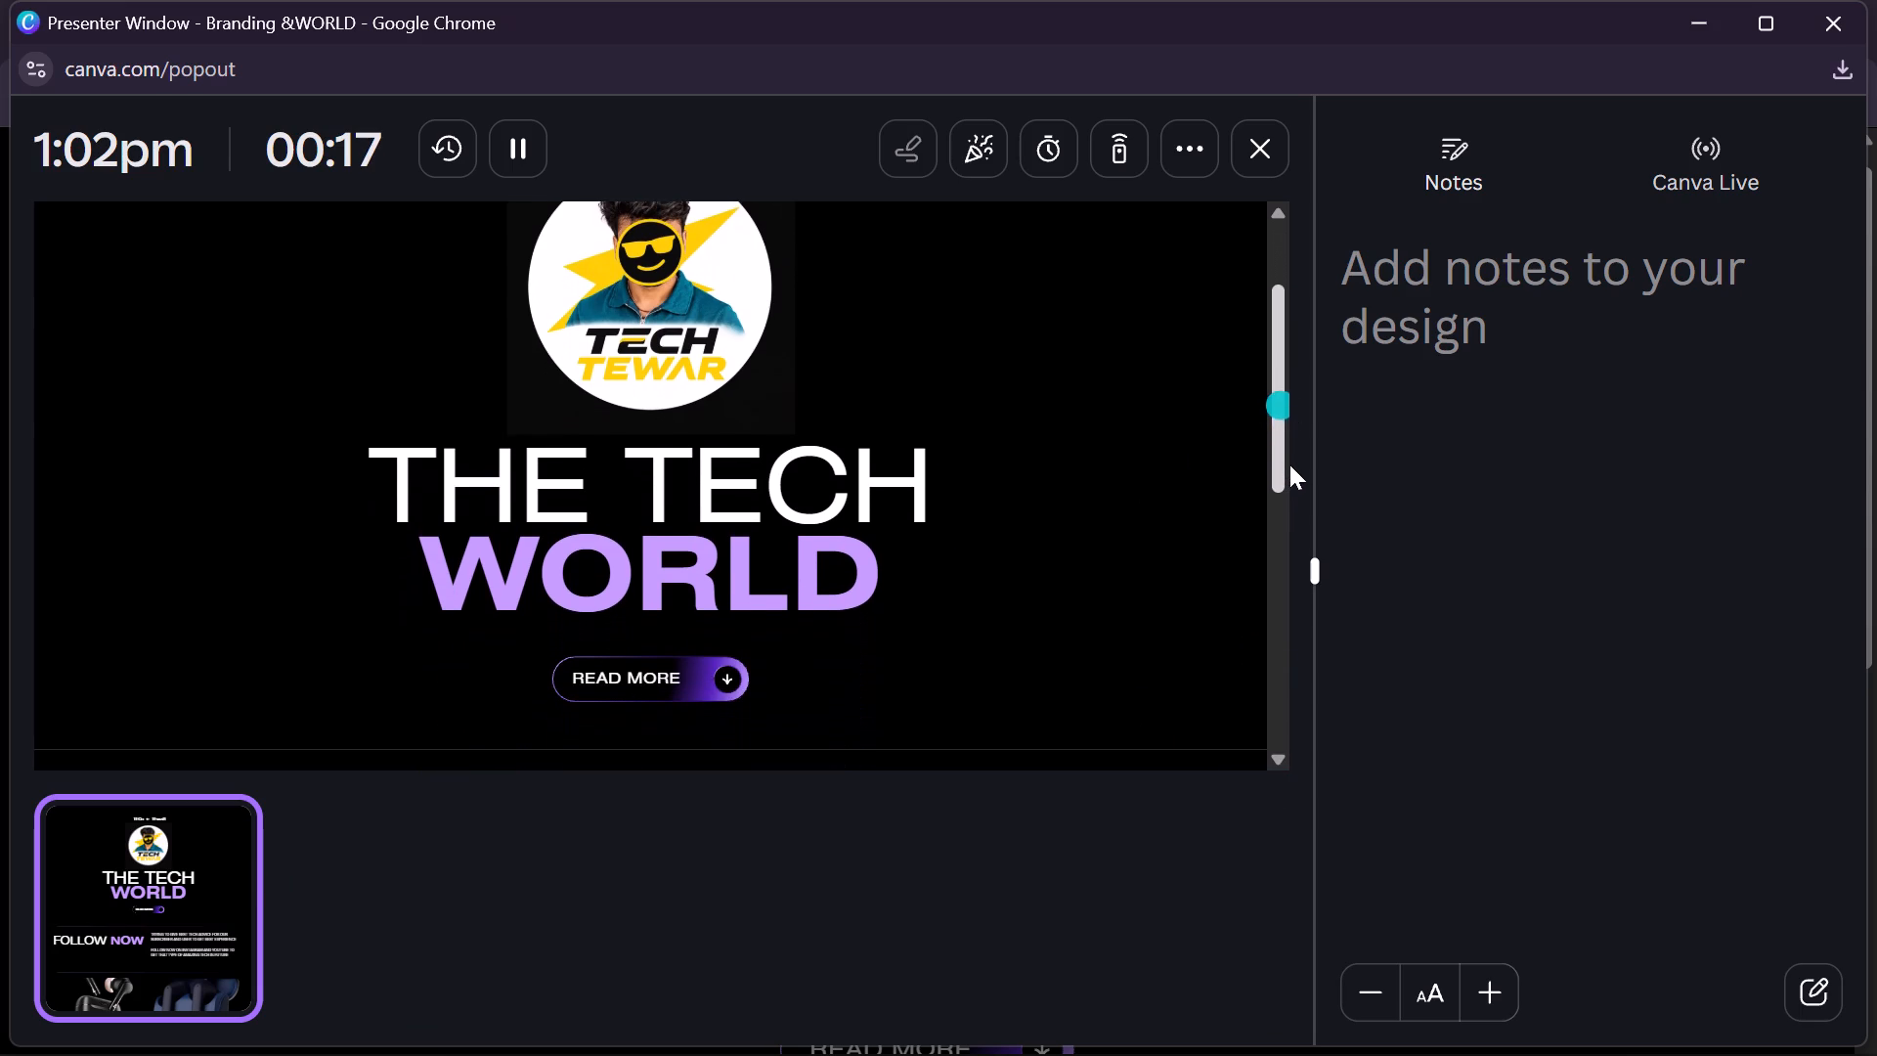
left_click_drag(1289, 464, 1293, 669)
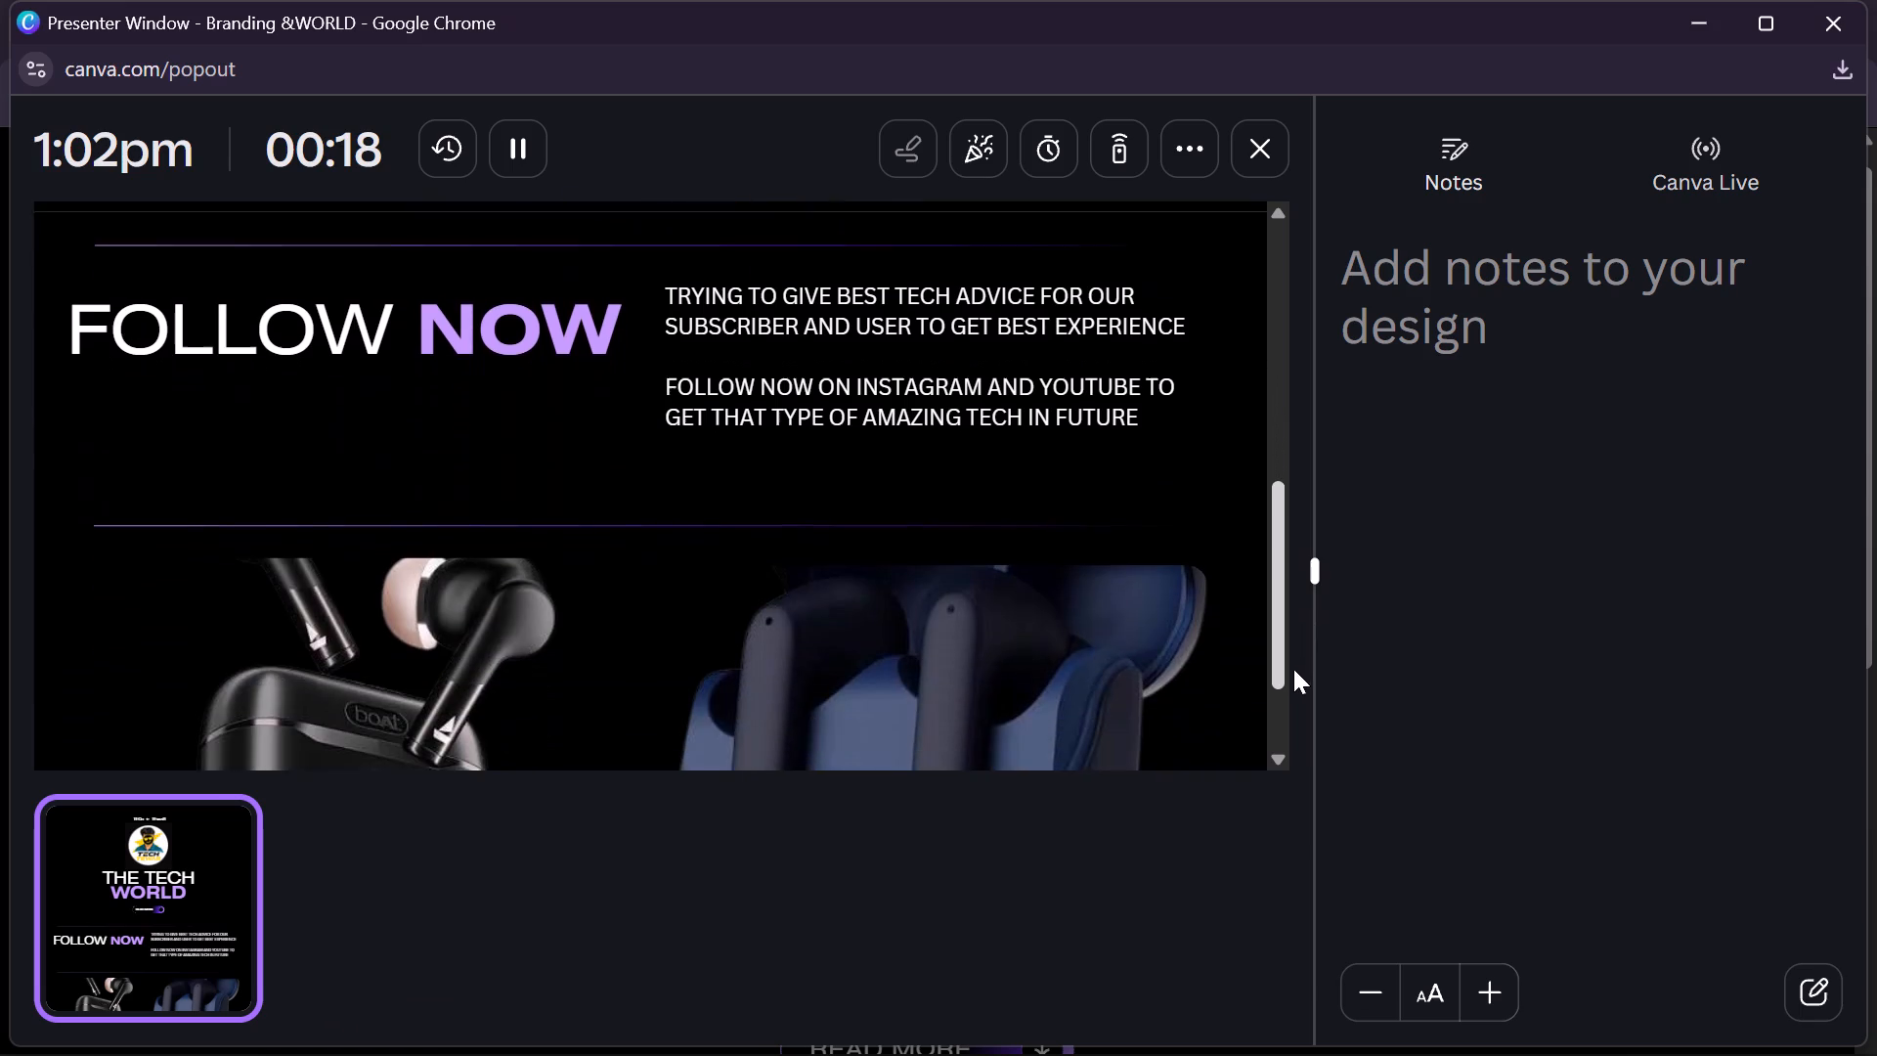
left_click_drag(1293, 669, 1298, 746)
left_click(1833, 37)
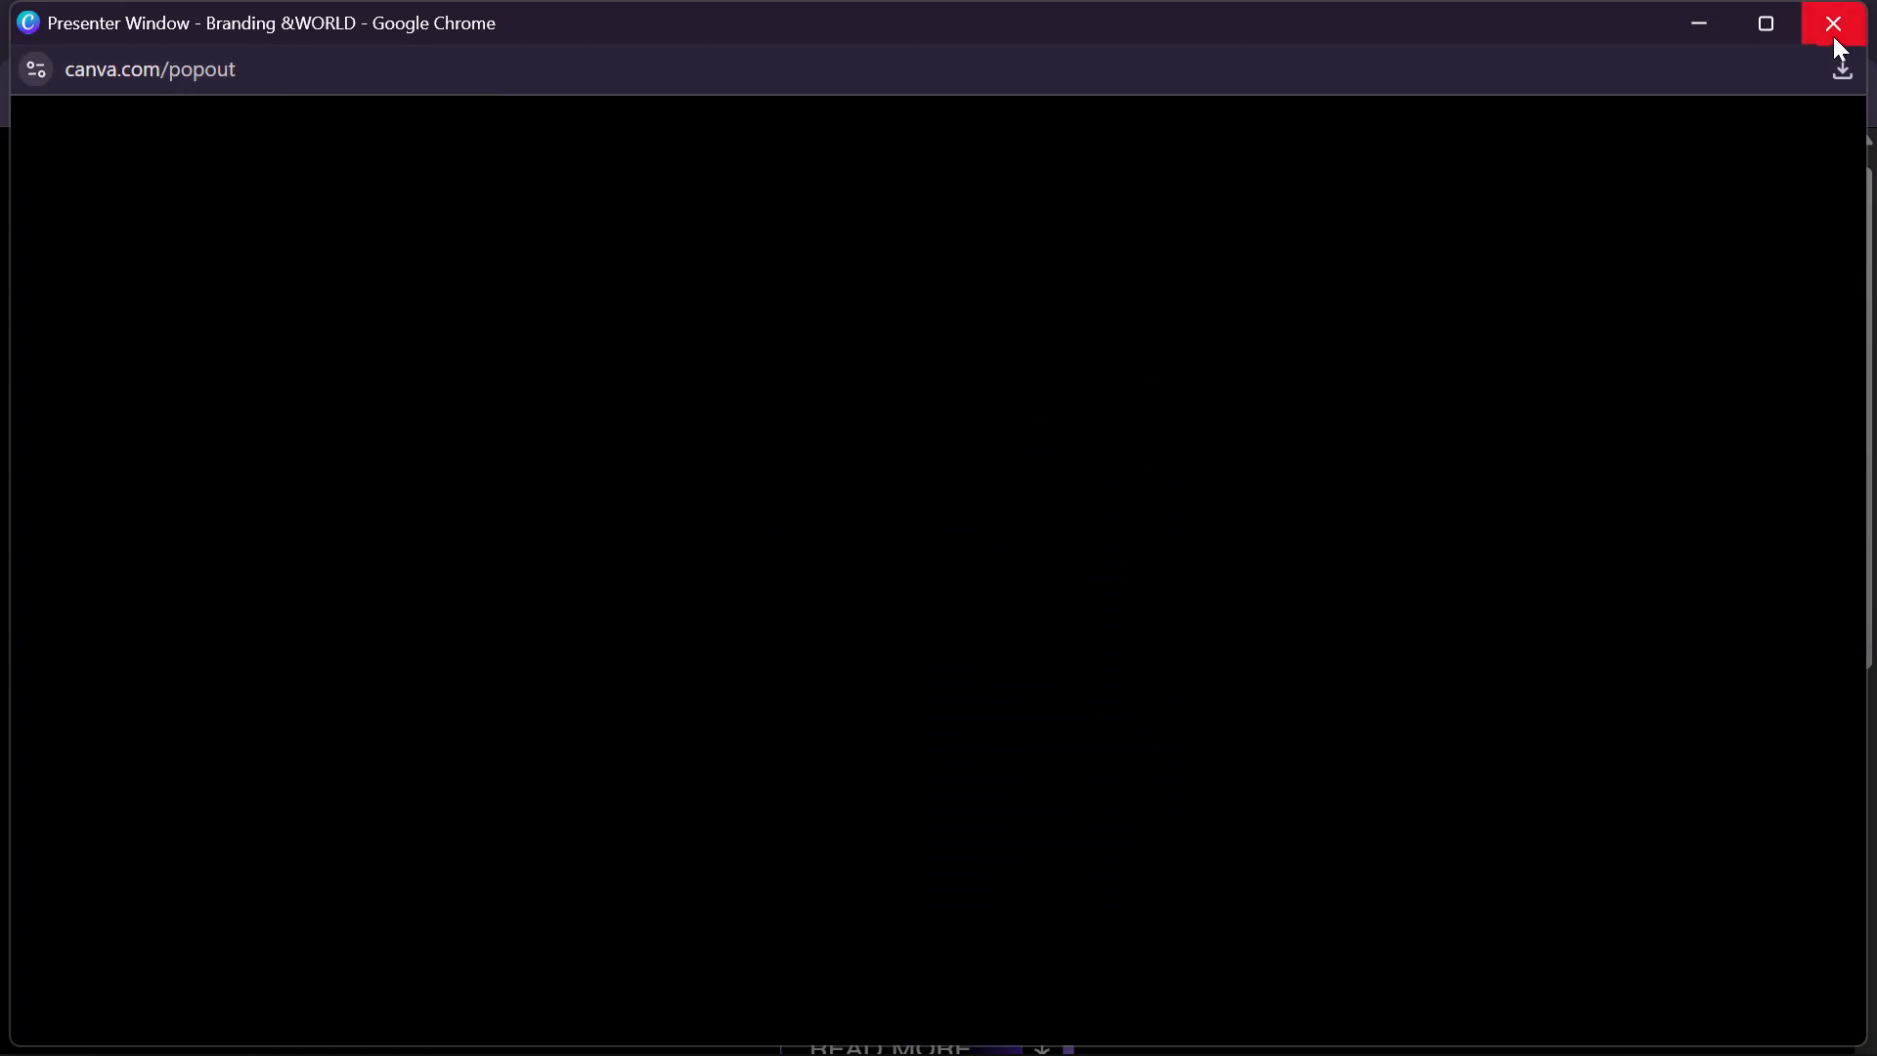